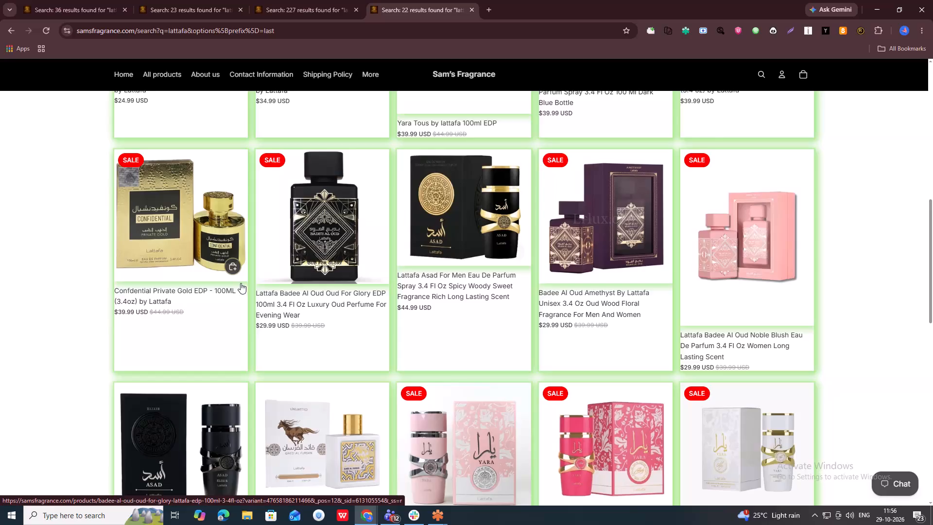
# Close the store's search result tabs for lattafa, lattafa 100ml edp and latta, keeping only the lattafa unisex results open.
pyautogui.scroll(-8, 557, 281)
pyautogui.scroll(20, 551, 286)
pyautogui.scroll(8, 551, 286)
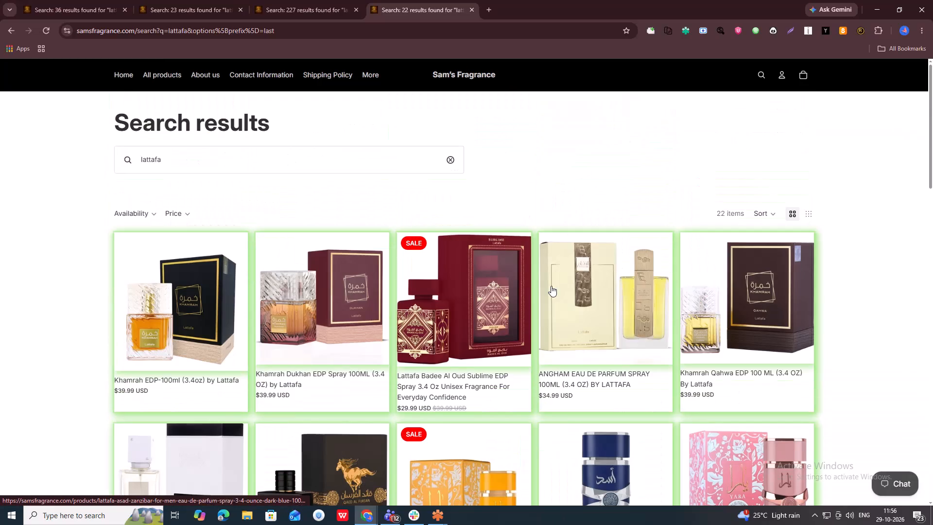
pyautogui.scroll(8, 551, 286)
pyautogui.middleClick(433, 0)
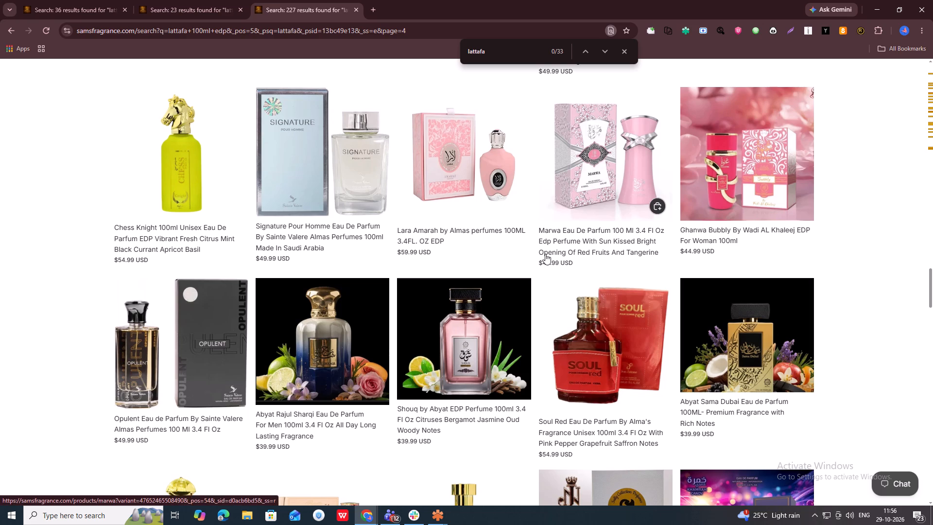
pyautogui.middleClick(318, 0)
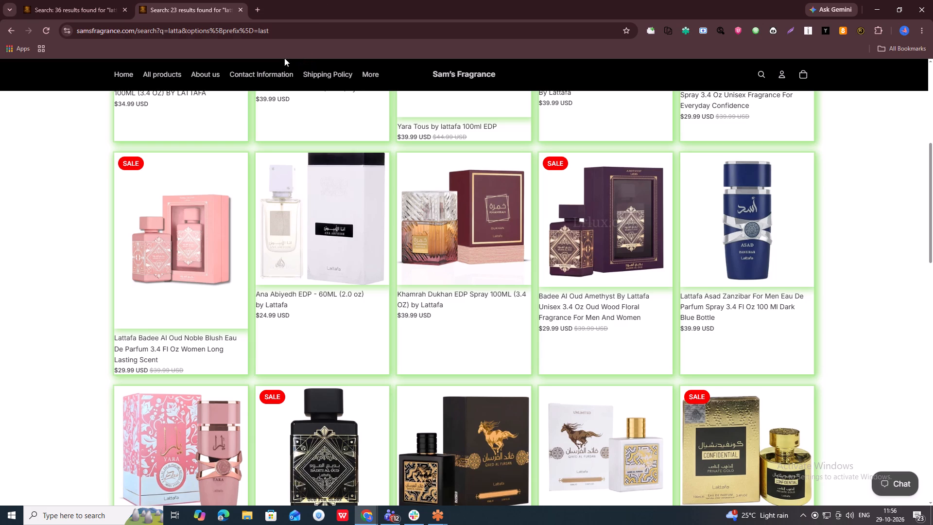
pyautogui.scroll(7, 511, 337)
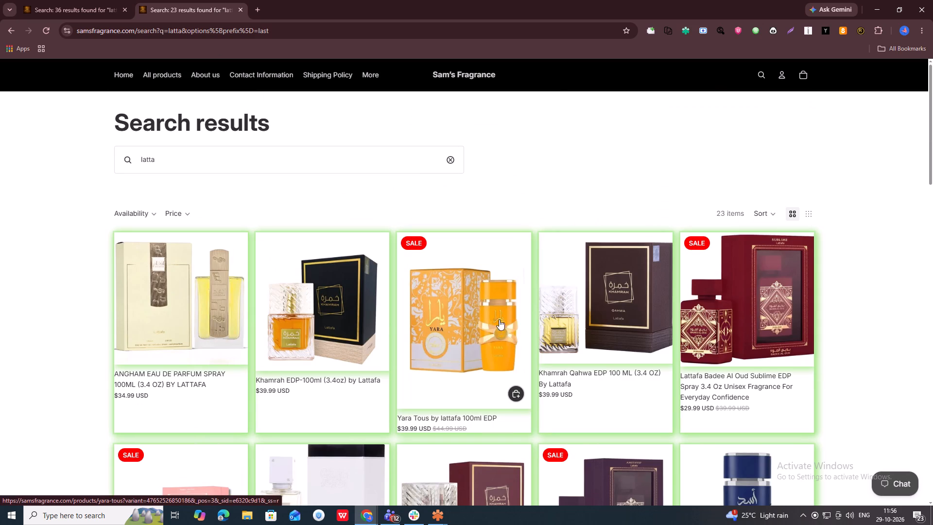
pyautogui.middleClick(209, 0)
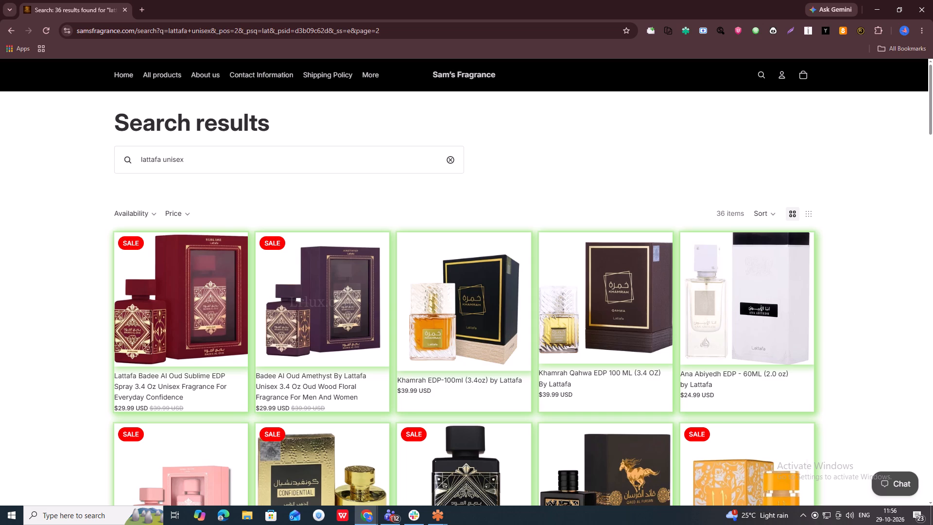
# Switch to the Manual Detection Records spreadsheet, view the Khamrah EDP product page linked in row 102608, and close it.
pyautogui.hotkey('alt', 'Tab')
pyautogui.hotkey('alt', 'Tab')
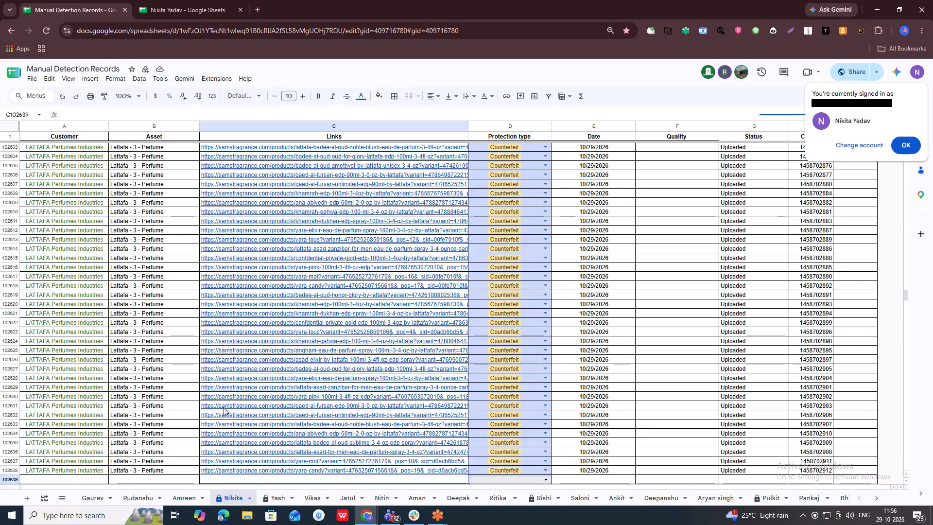
pyautogui.scroll(-3, 314, 367)
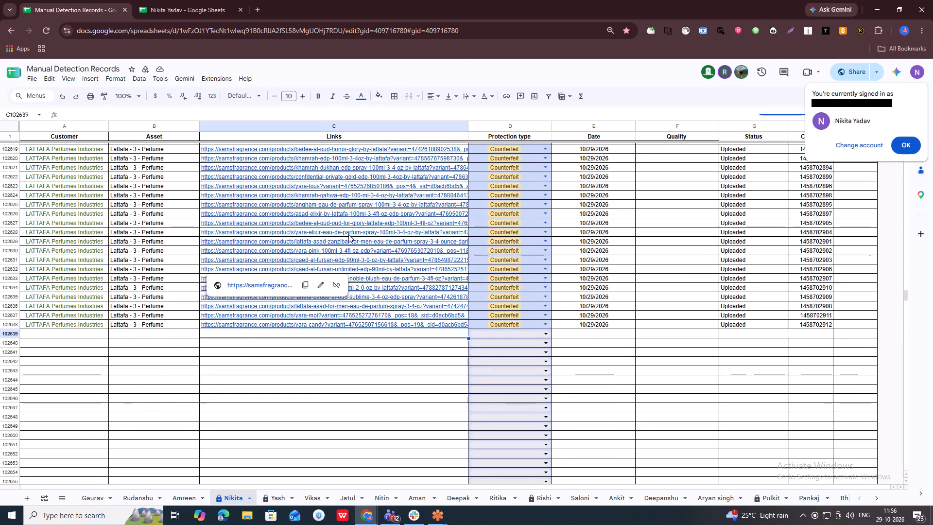
pyautogui.scroll(3, 347, 215)
pyautogui.click(344, 194)
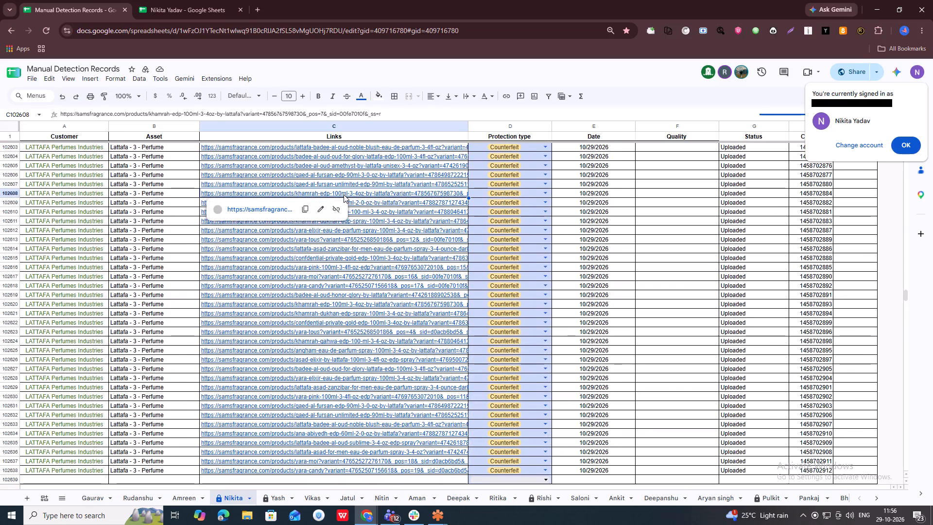
pyautogui.hotkey('alt', 'Return')
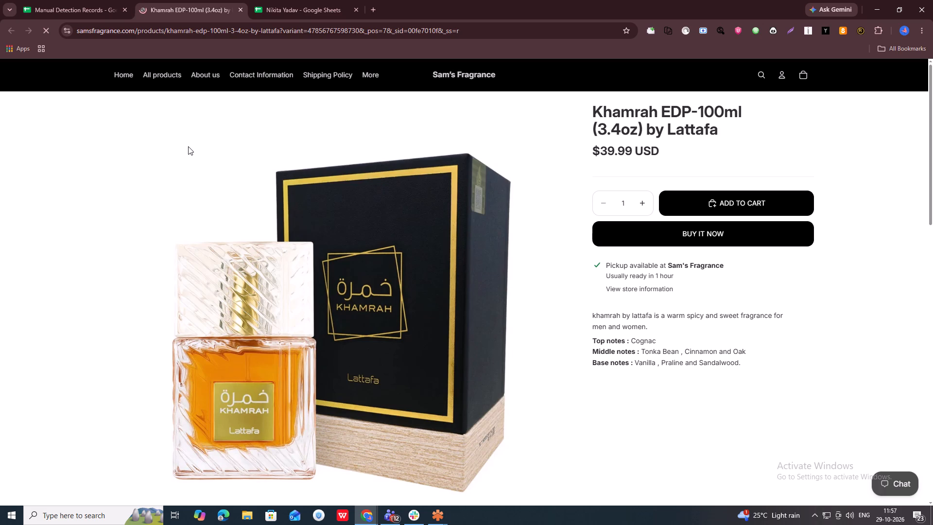
pyautogui.middleClick(181, 0)
# View the Angham Eau de Parfum product page linked in row 102591 and close it.
pyautogui.scroll(4, 351, 255)
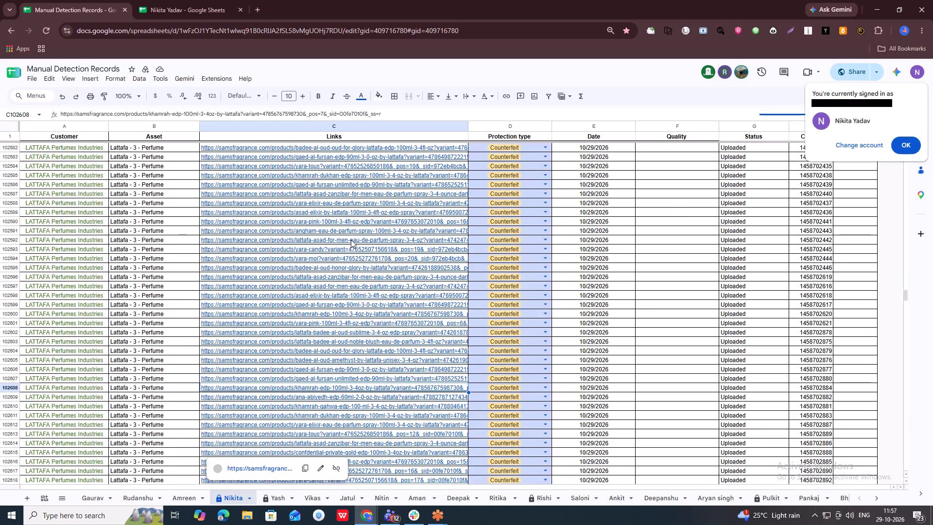
pyautogui.click(349, 229)
pyautogui.click(258, 250)
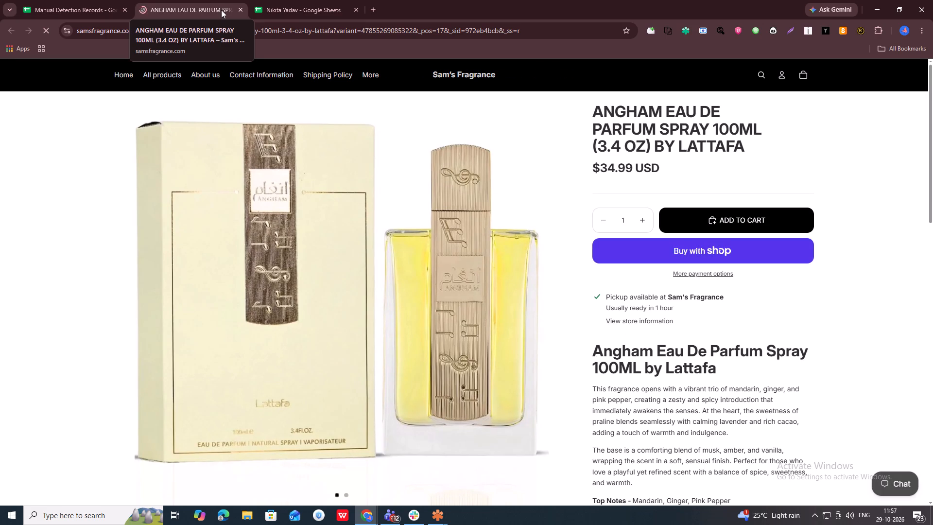
pyautogui.middleClick(200, 0)
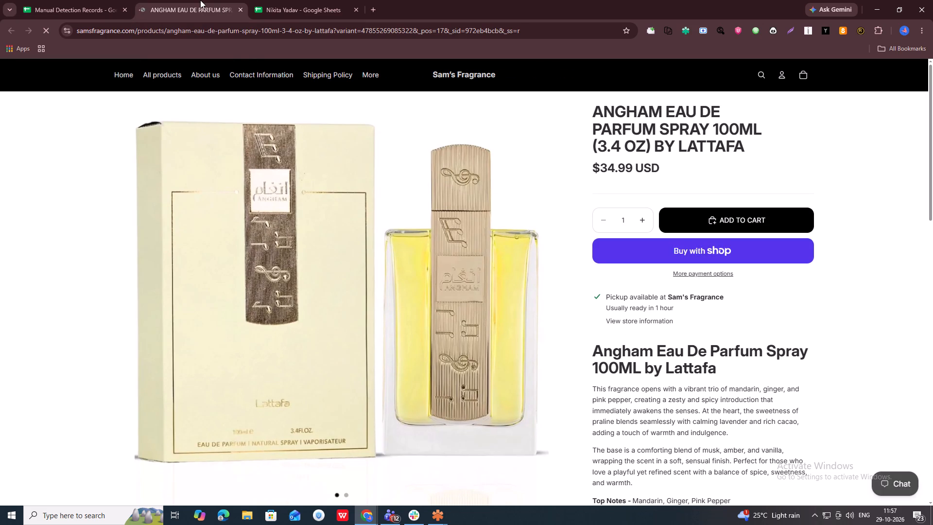
# View the Khamrah Dukhan product page linked in row 102561 and close it.
pyautogui.scroll(7, 407, 356)
pyautogui.click(348, 297)
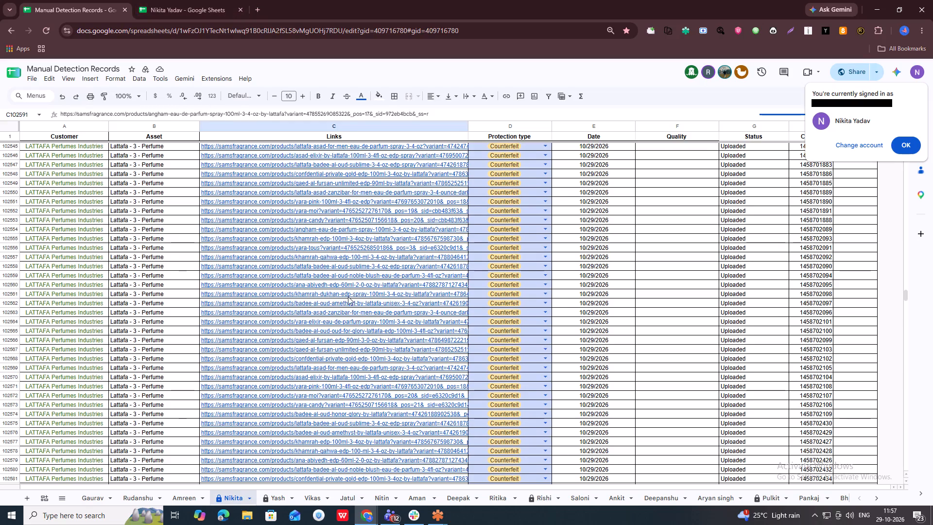
pyautogui.click(242, 314)
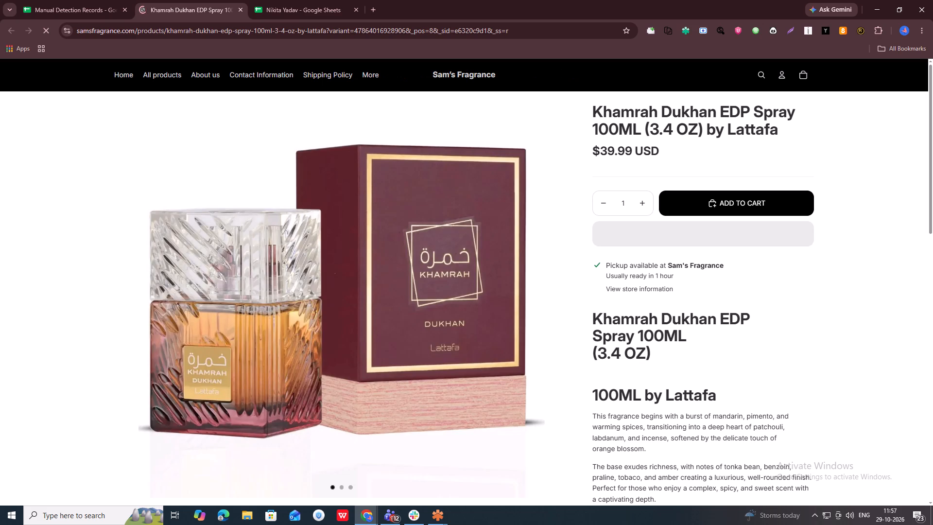
pyautogui.middleClick(210, 0)
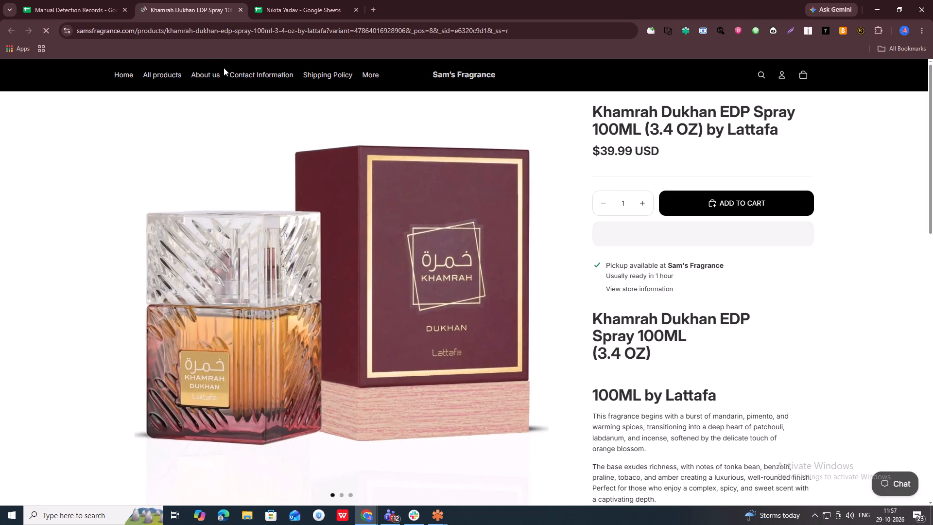
# Search the sheet for lattafa.
pyautogui.hotkey('ctrl', 'f')
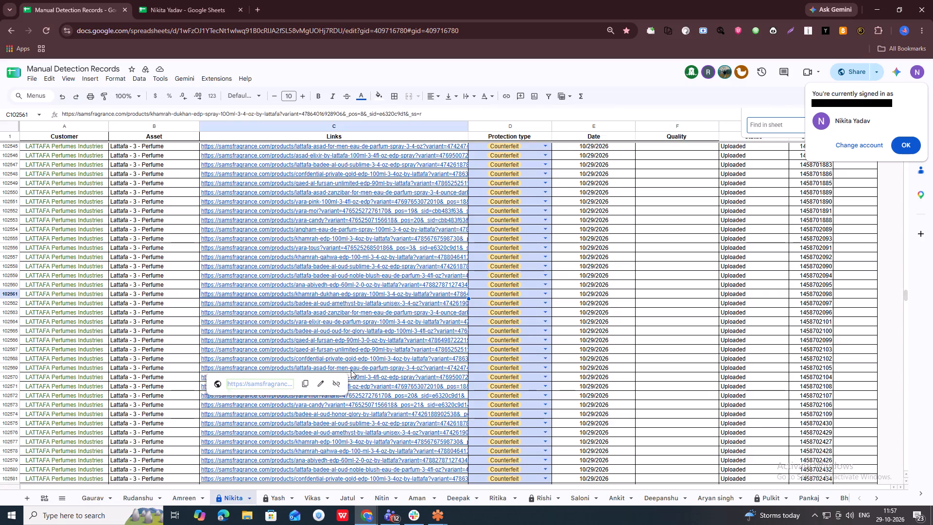
pyautogui.write('latt')
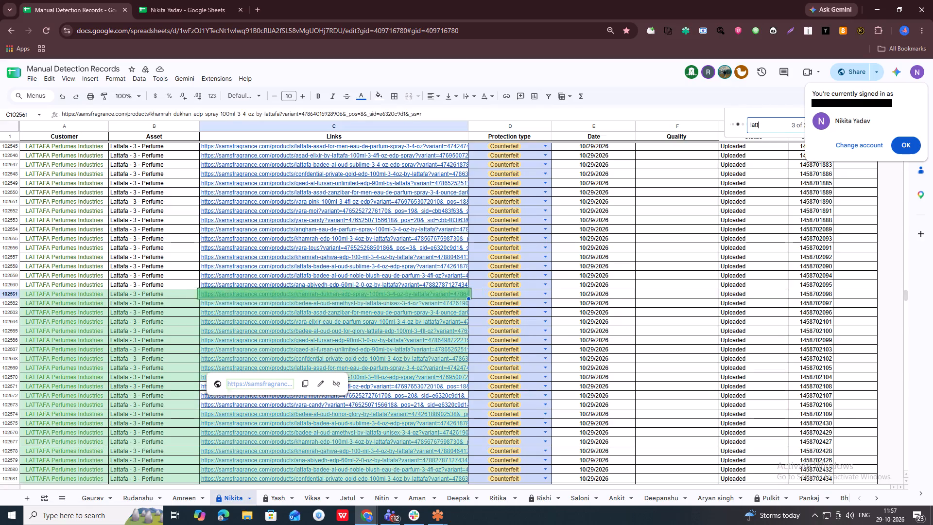
pyautogui.write('afa')
# Select the Correct column's IDs for the 10/29/2026 entries, rows 102428 to 102638, and check their summary statistics, picking Sum as the displayed figure.
pyautogui.scroll(13, 348, 334)
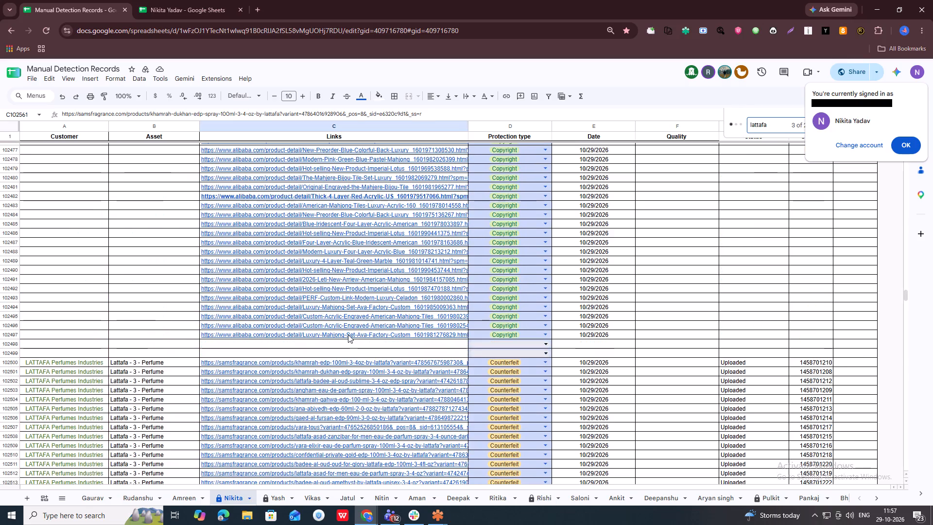
pyautogui.scroll(3, 348, 334)
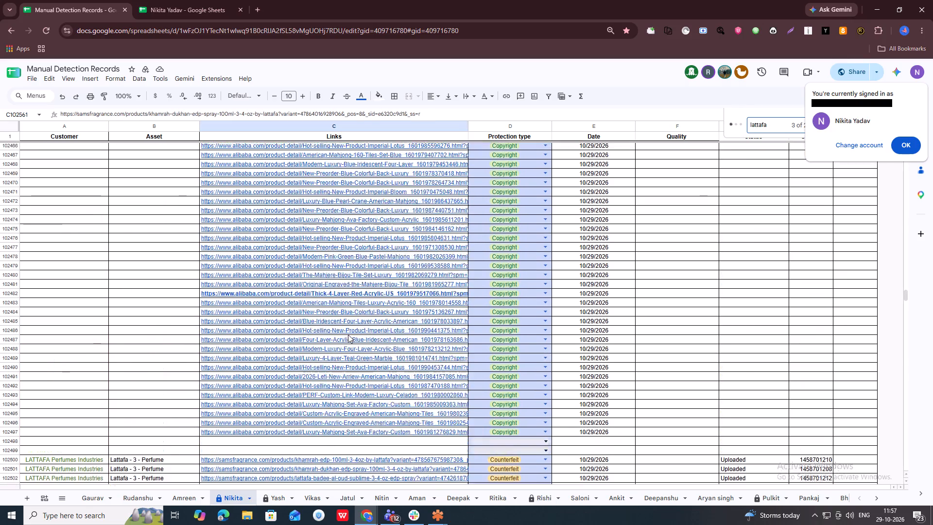
pyautogui.scroll(5, 348, 334)
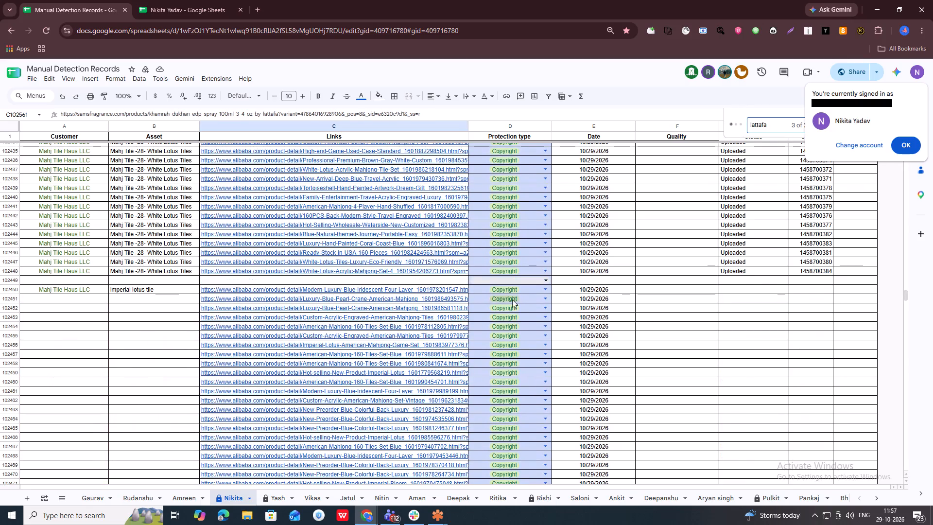
pyautogui.scroll(-13, 565, 334)
pyautogui.scroll(4, 777, 319)
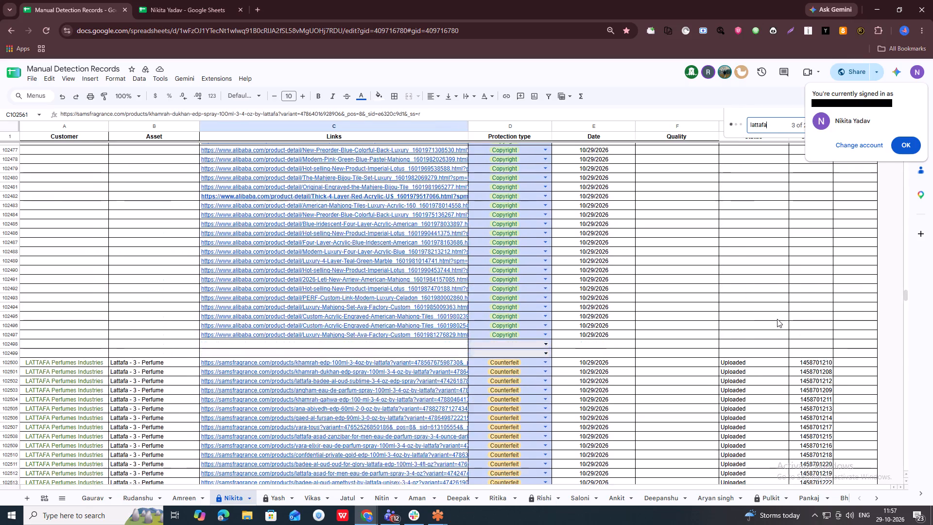
pyautogui.scroll(6, 777, 319)
pyautogui.scroll(12, 828, 245)
pyautogui.scroll(-5, 828, 245)
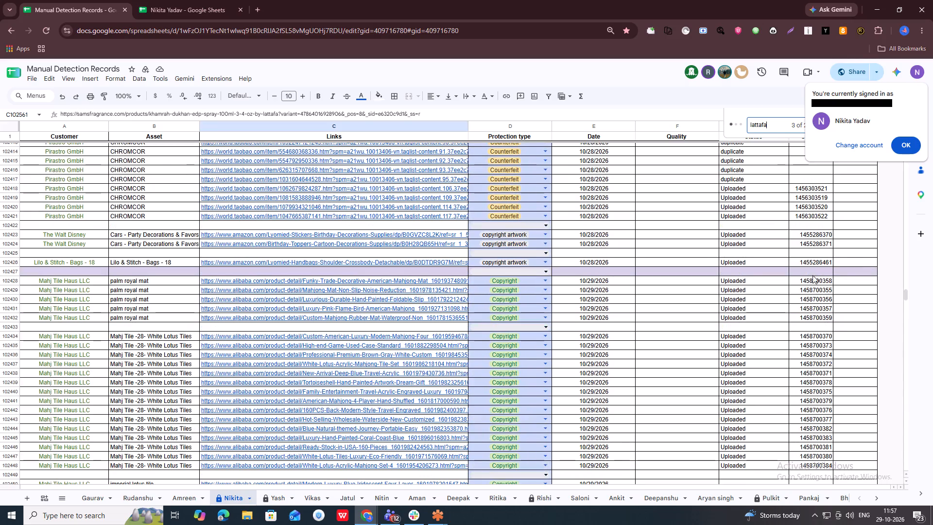
pyautogui.click(810, 281)
pyautogui.scroll(-20, 834, 357)
pyautogui.scroll(-10, 834, 357)
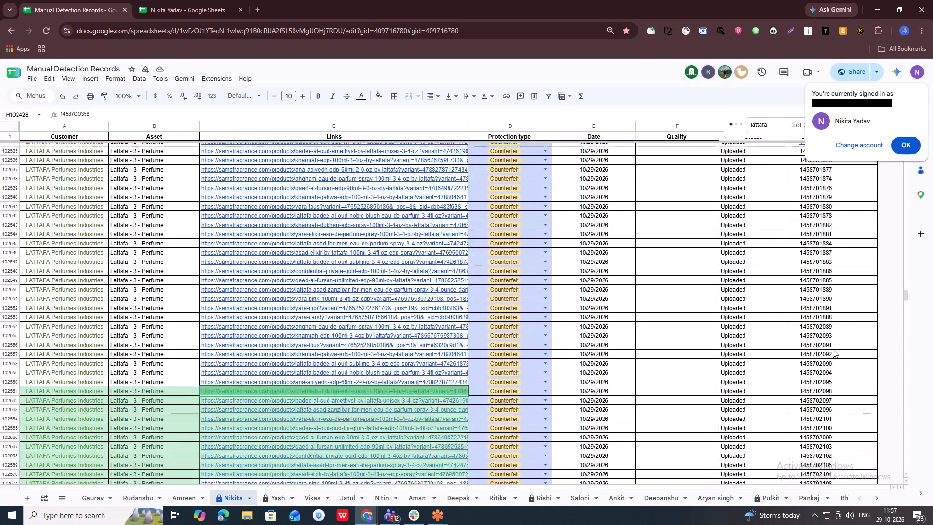
pyautogui.scroll(-10, 833, 350)
pyautogui.keyDown('shift'); pyautogui.click(801, 275); pyautogui.keyUp('shift')
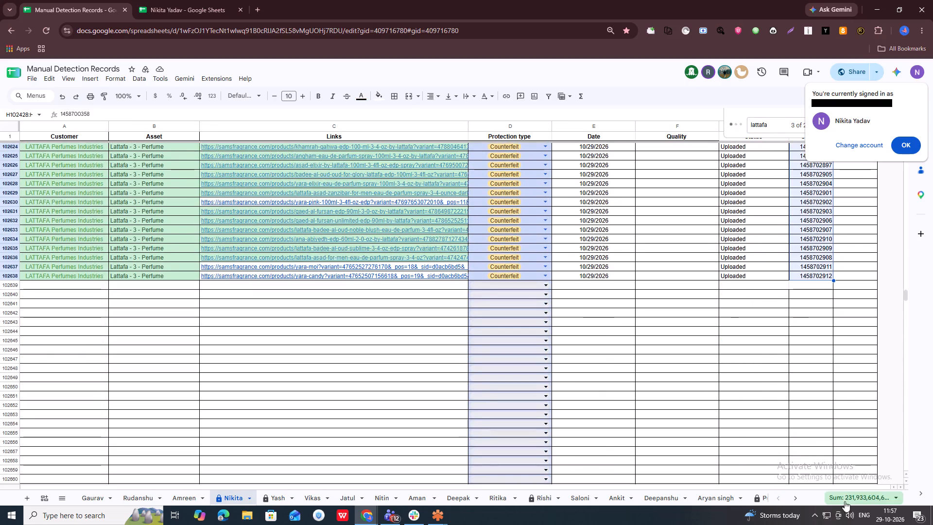
pyautogui.click(871, 500)
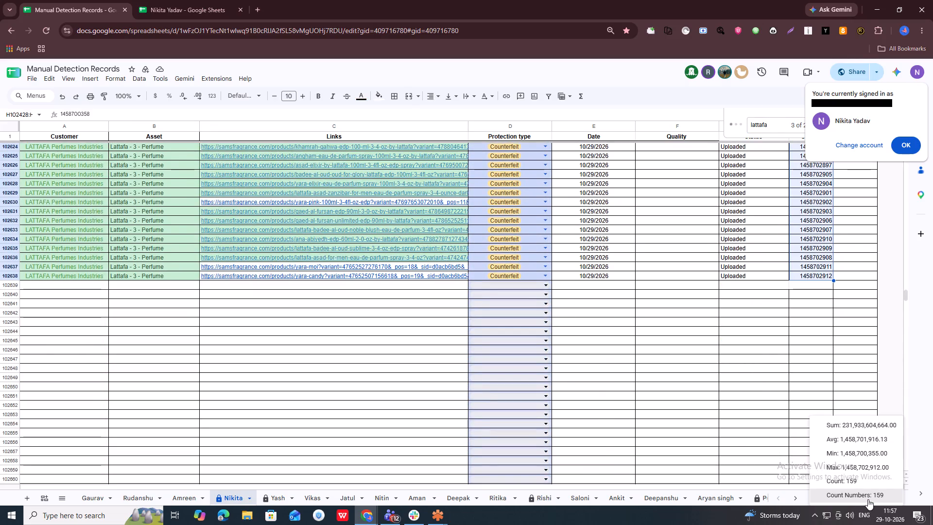
pyautogui.click(845, 429)
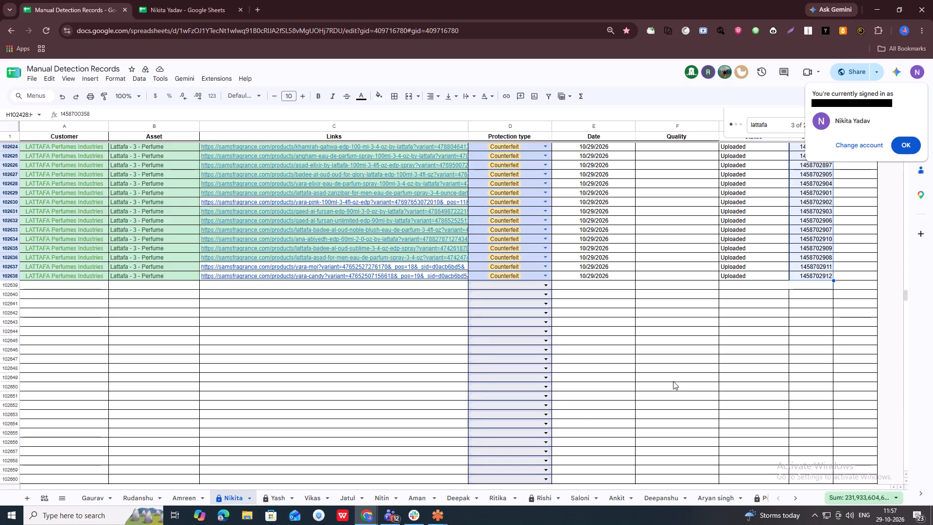
pyautogui.click(856, 496)
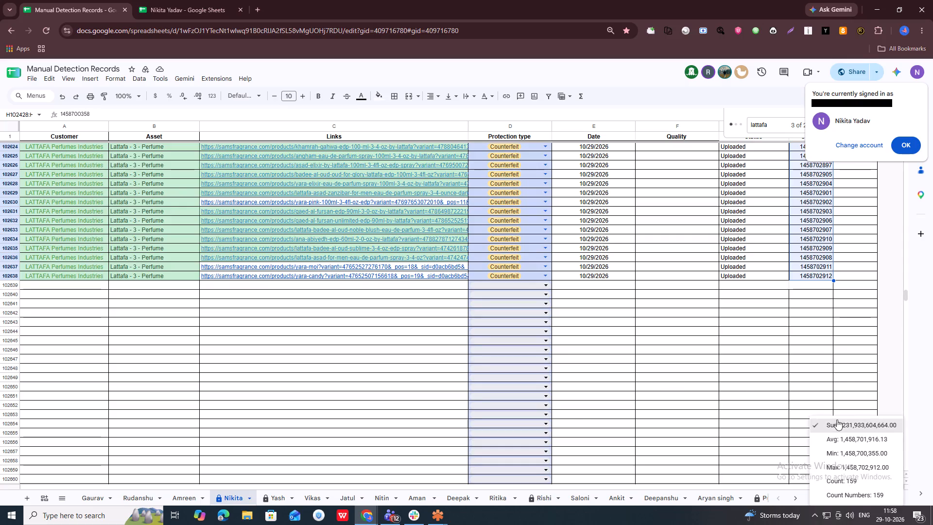
pyautogui.click(709, 345)
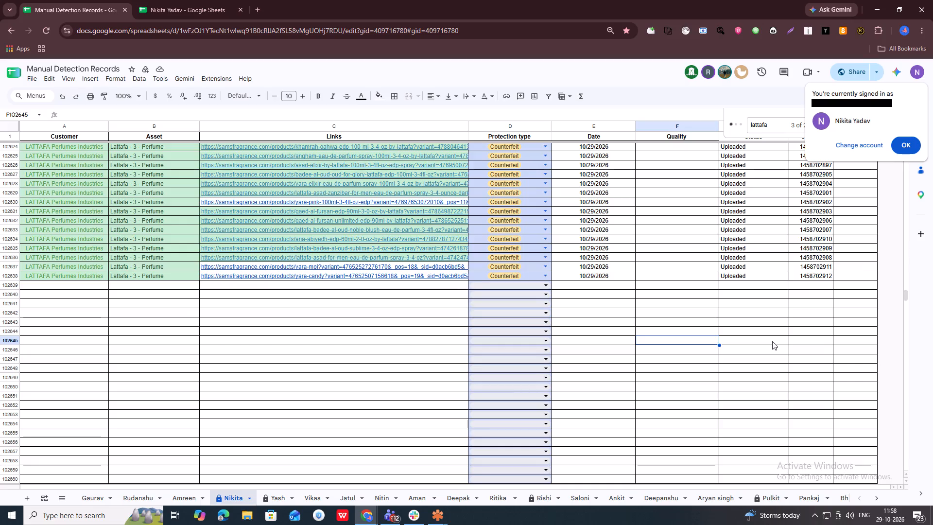
# Select the Status cells from row 102638 up to row 102428 to count the uploaded 10/29/2026 entries.
pyautogui.click(739, 279)
pyautogui.scroll(20, 740, 428)
pyautogui.scroll(6, 740, 428)
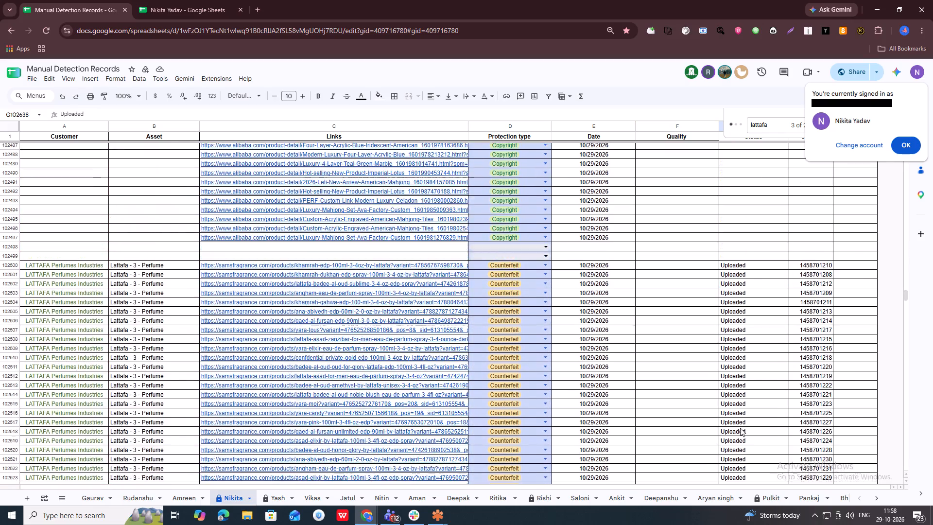
pyautogui.scroll(20, 737, 429)
pyautogui.scroll(-6, 737, 428)
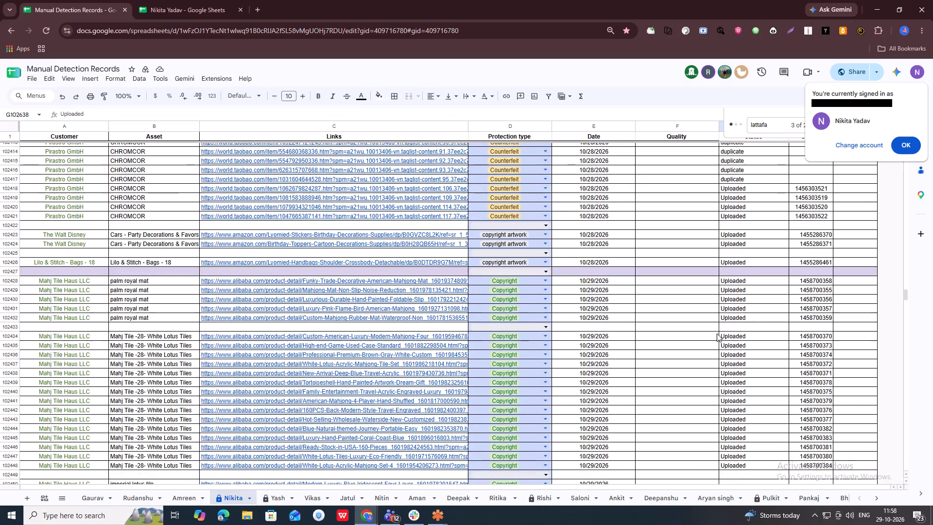
pyautogui.keyDown('shift'); pyautogui.click(740, 277); pyautogui.keyUp('shift')
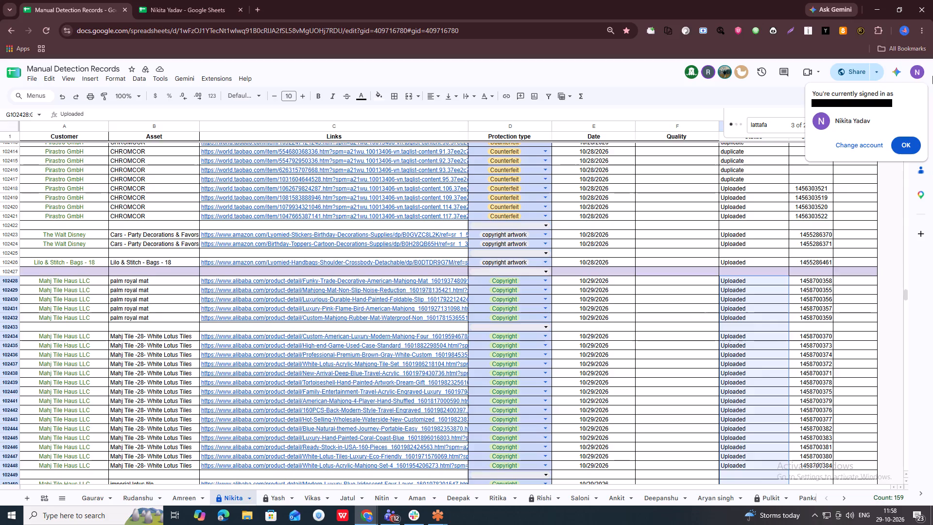
# Dismiss the signed-in account notice and close the sheet search.
pyautogui.click(906, 144)
pyautogui.press('Down')
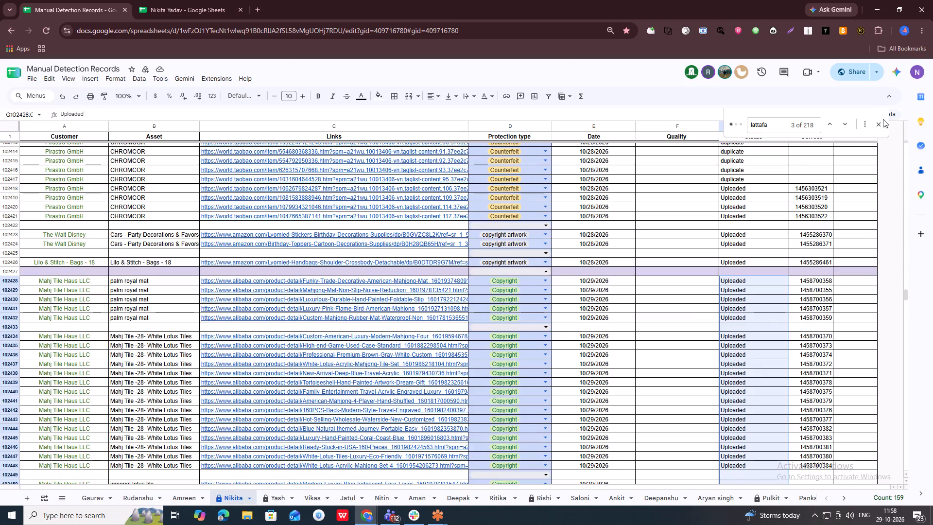
pyautogui.click(879, 124)
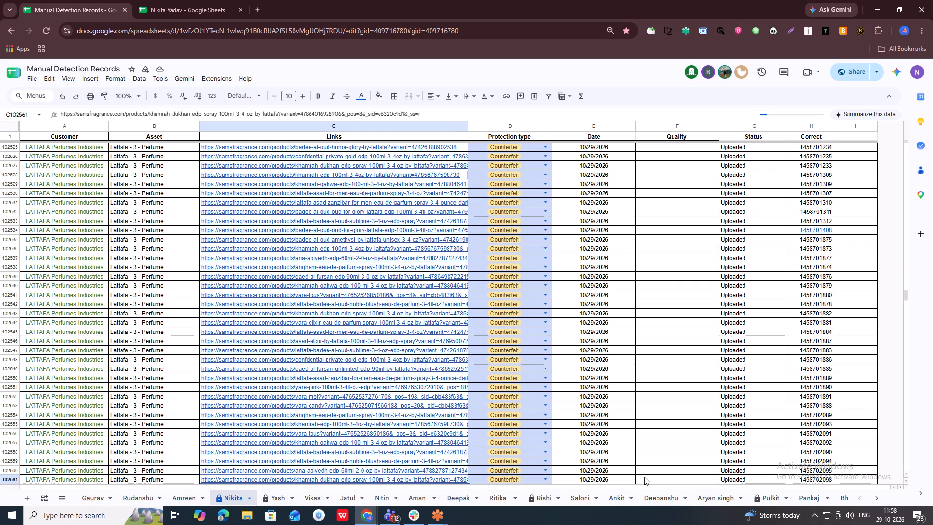
# Select the Alibaba link cells from row 102497 up to row 102450 to count the pending imperial lotus tile entries.
pyautogui.scroll(11, 309, 351)
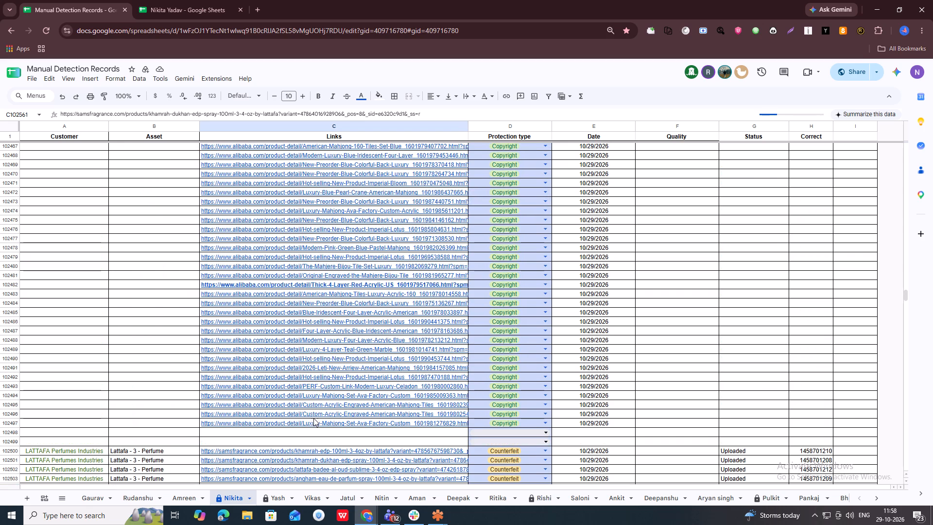
pyautogui.click(330, 420)
pyautogui.scroll(5, 402, 399)
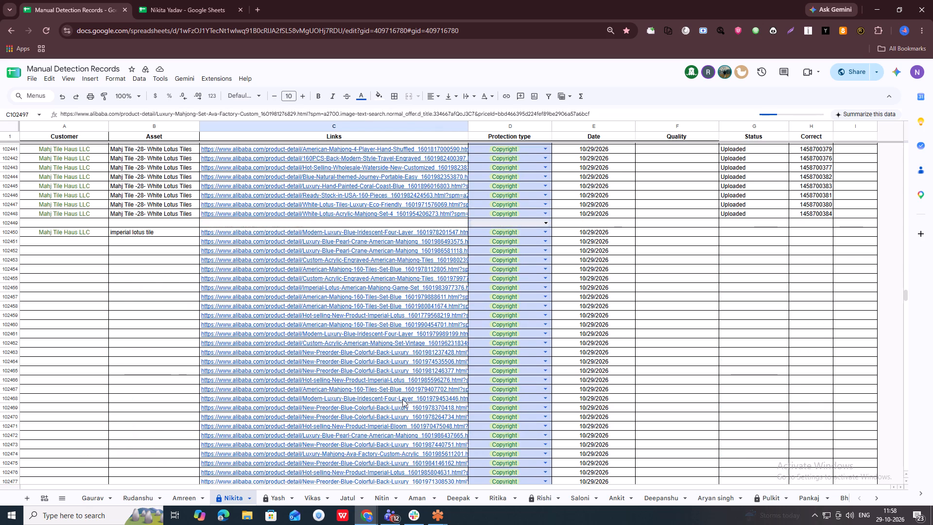
pyautogui.keyDown('shift'); pyautogui.click(416, 234); pyautogui.keyUp('shift')
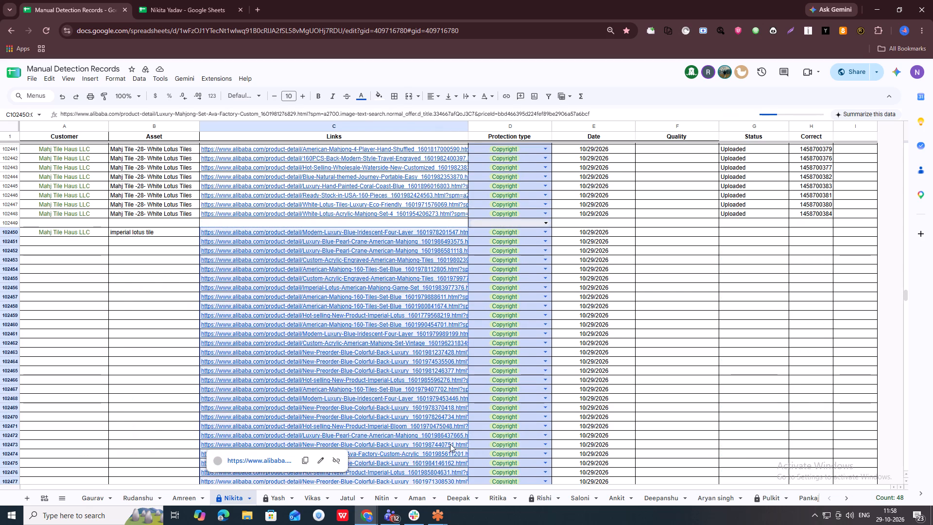
# Select the Links cells from row 102428 down to row 102638 to count all 10/29/2026 entries.
pyautogui.scroll(6, 423, 391)
pyautogui.click(373, 325)
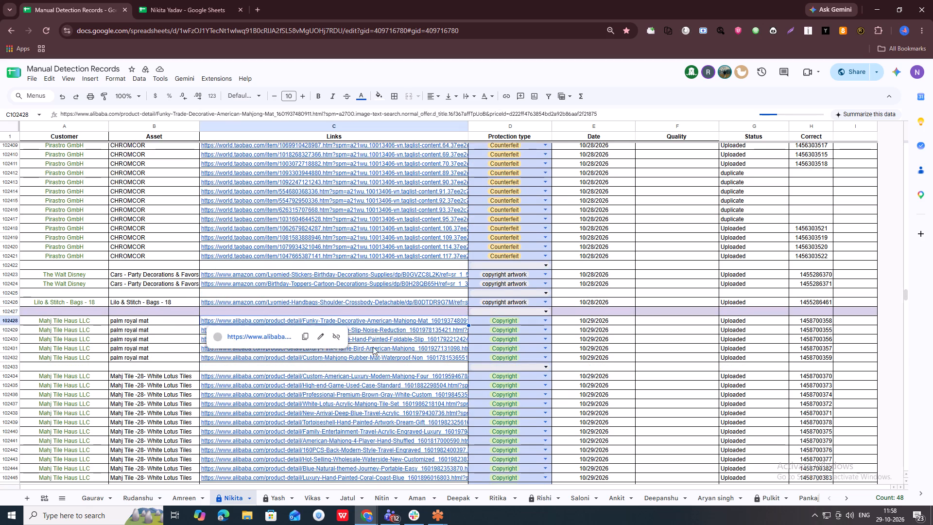
pyautogui.scroll(-20, 375, 395)
pyautogui.scroll(-20, 375, 395)
pyautogui.scroll(-4, 375, 395)
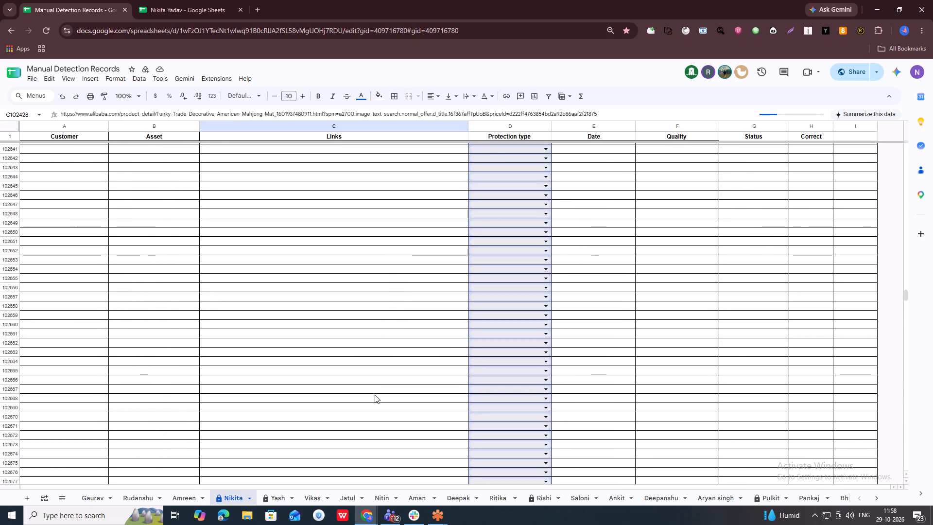
pyautogui.scroll(6, 375, 395)
pyautogui.keyDown('shift'); pyautogui.click(382, 414); pyautogui.keyUp('shift')
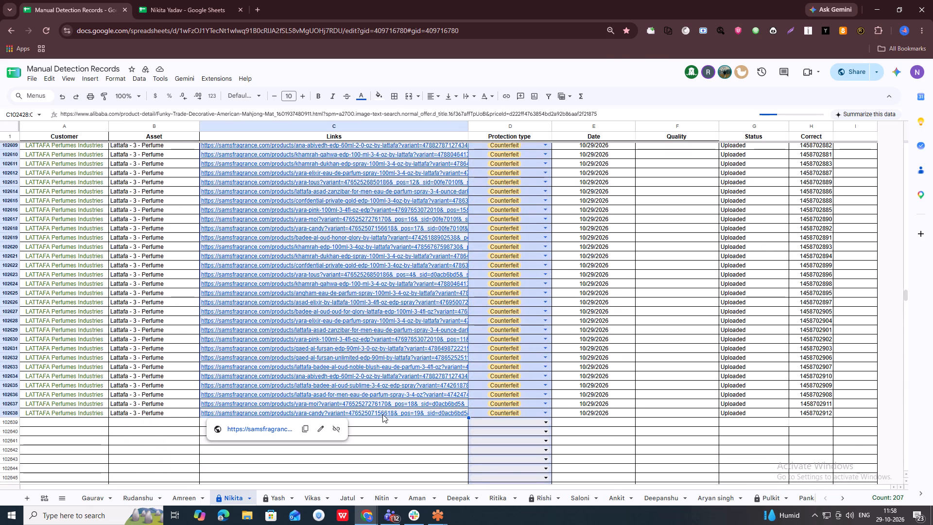
# Copy the pending imperial lotus tile links in the Links column, rows 102450 to 102497.
pyautogui.press('Up')
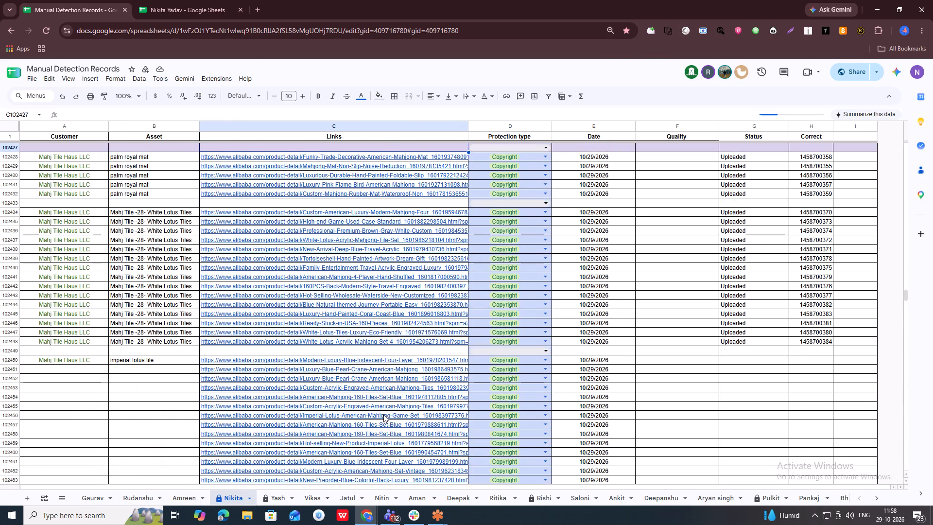
pyautogui.scroll(-4, 385, 415)
pyautogui.click(386, 165)
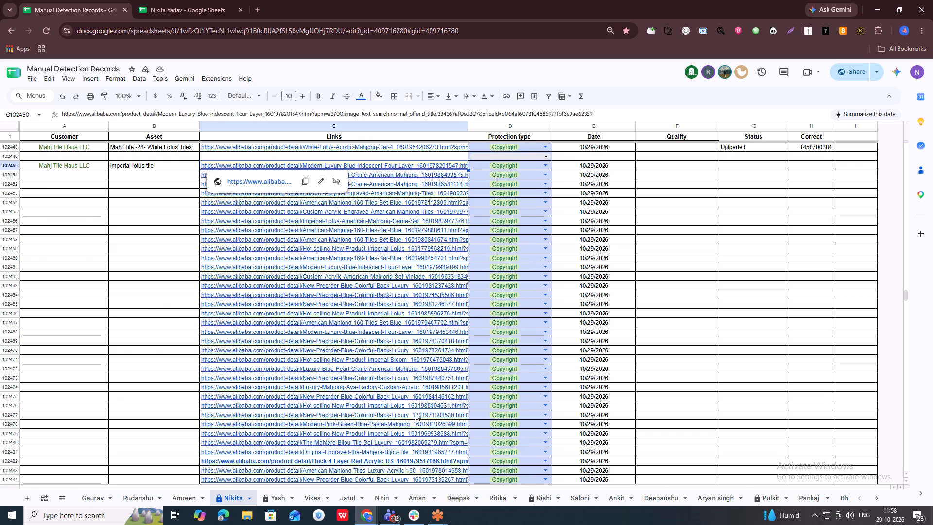
pyautogui.scroll(-3, 416, 391)
pyautogui.keyDown('shift'); pyautogui.click(414, 452); pyautogui.keyUp('shift')
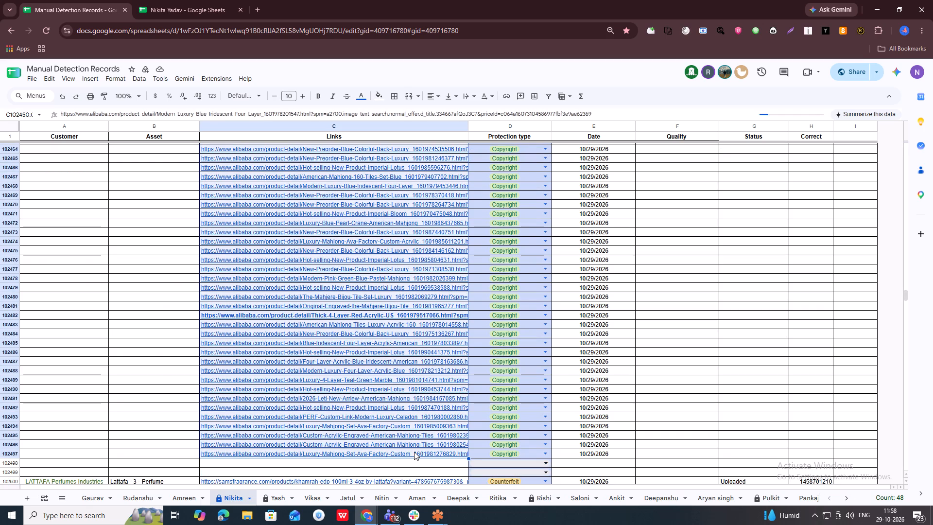
pyautogui.hotkey('ctrl', 'c')
pyautogui.hotkey('ctrl', 'c')
pyautogui.hotkey('ctrl', 'c')
# In the Red Points New Incident form, set the customer to Mahj Tile Haus LLC and the asset to Mahj Tile -28- Imperial Lotus Tiles.
pyautogui.hotkey('alt', 'Tab')
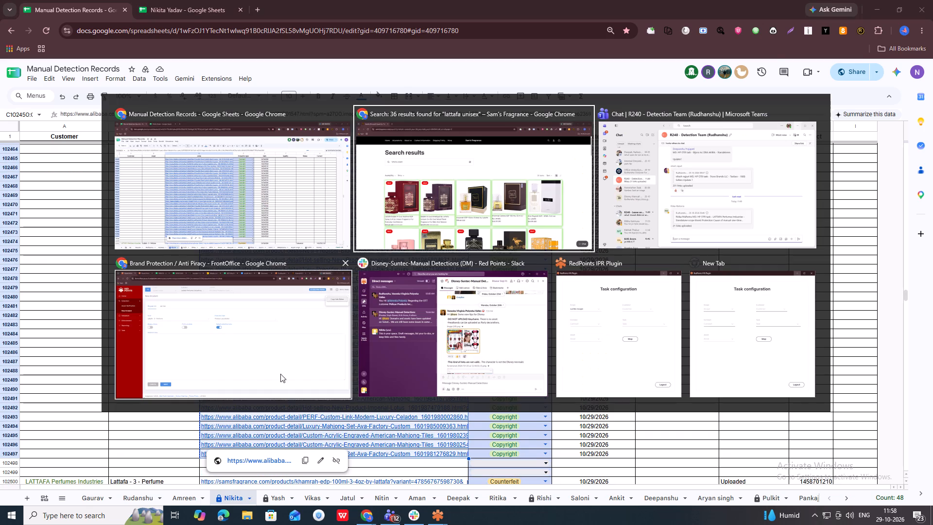
pyautogui.keyDown('alt'); pyautogui.click(248, 365); pyautogui.keyUp('alt')
pyautogui.click(311, 82)
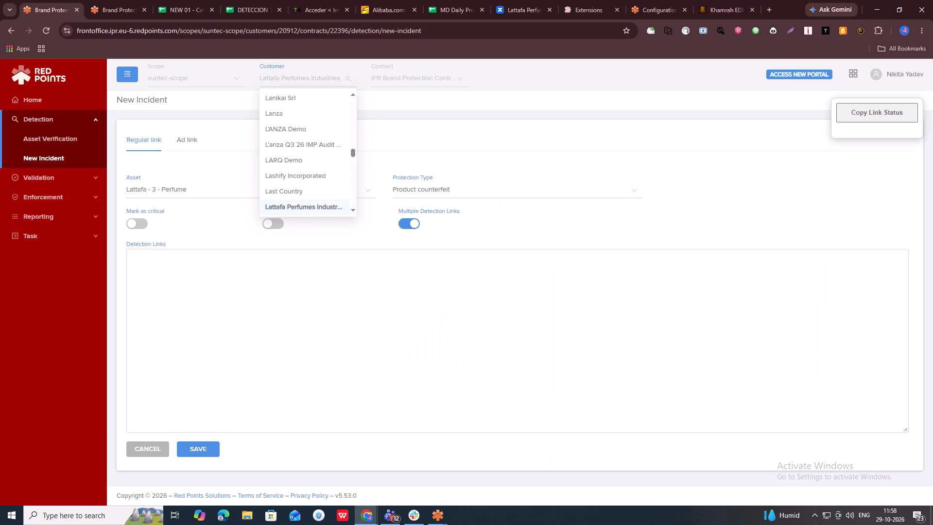
pyautogui.write('mahj')
pyautogui.press('space')
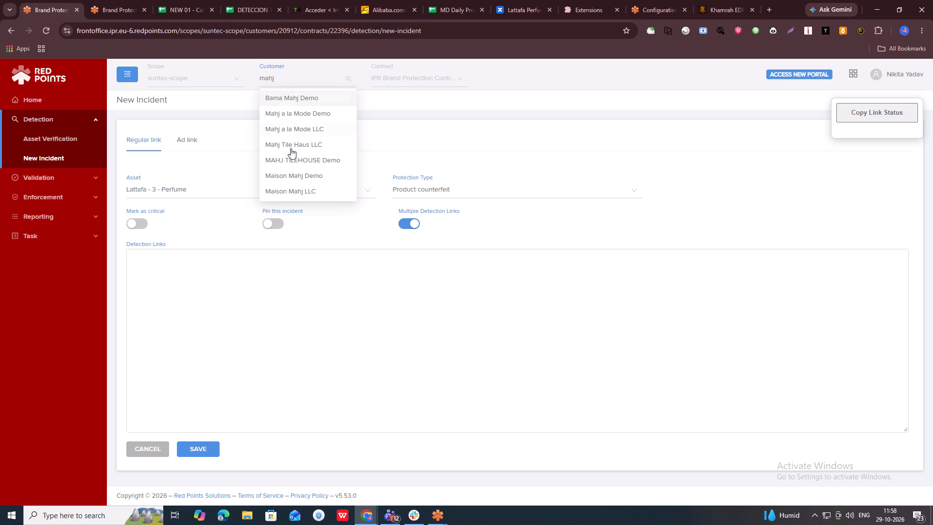
pyautogui.click(306, 142)
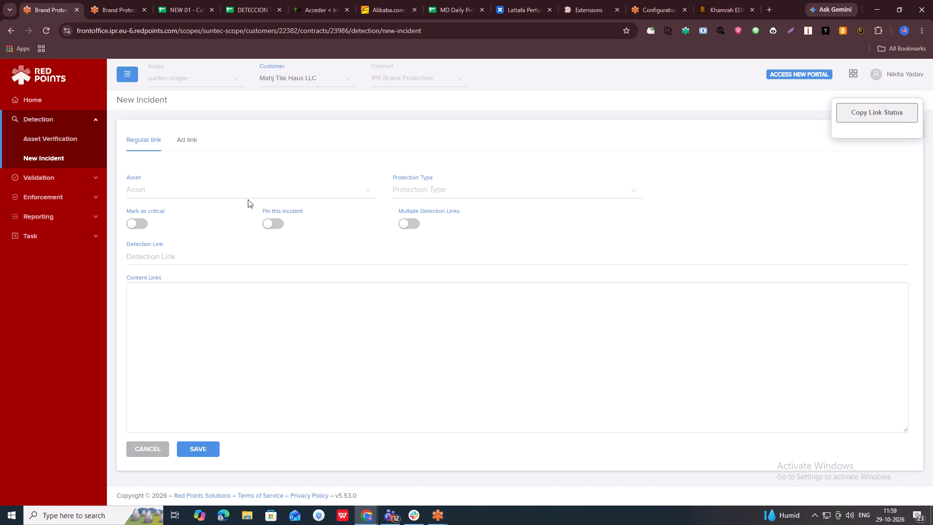
pyautogui.click(163, 193)
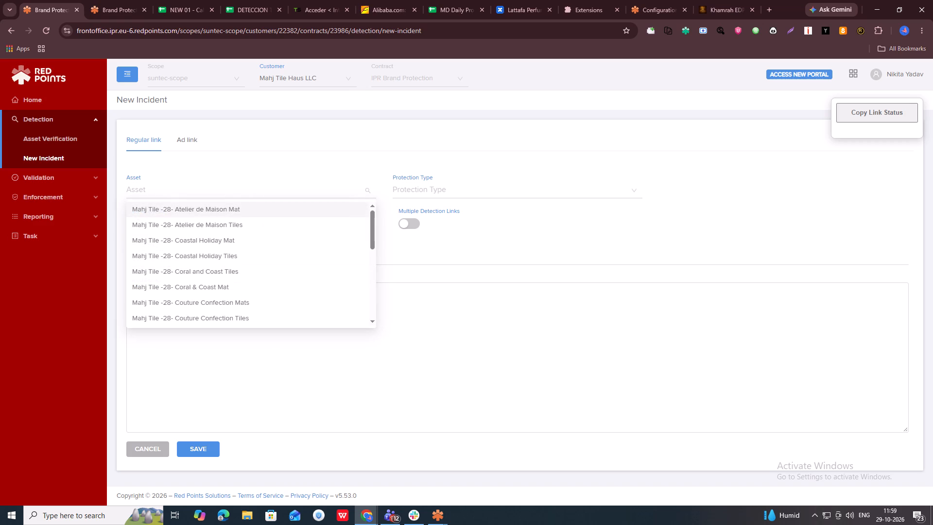
pyautogui.write('imperi')
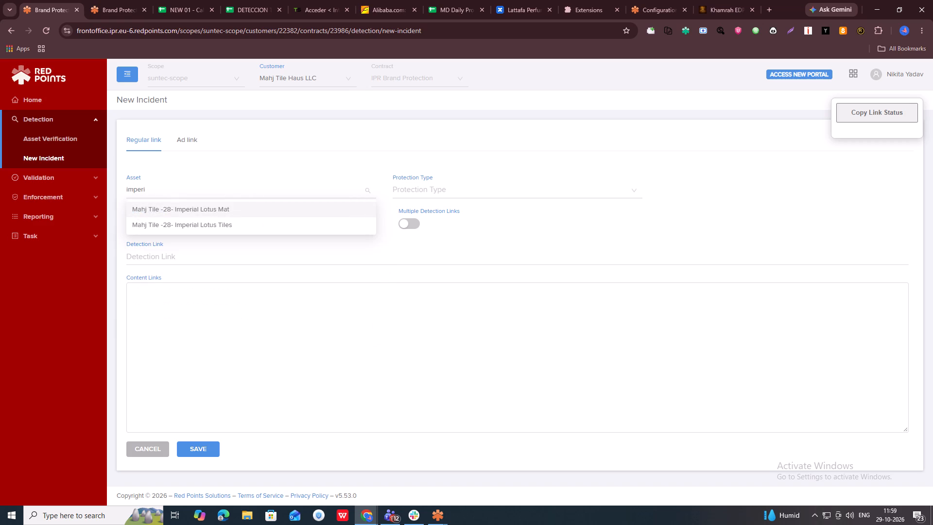
pyautogui.click(188, 227)
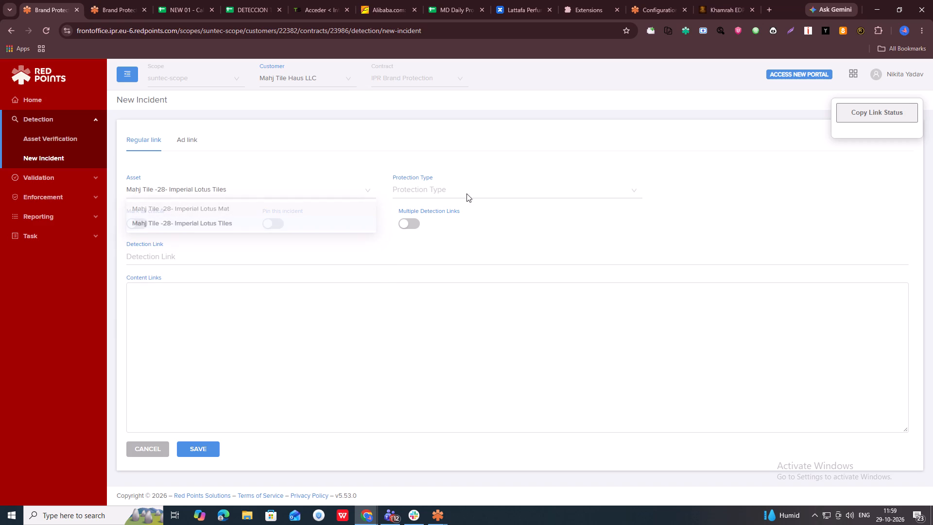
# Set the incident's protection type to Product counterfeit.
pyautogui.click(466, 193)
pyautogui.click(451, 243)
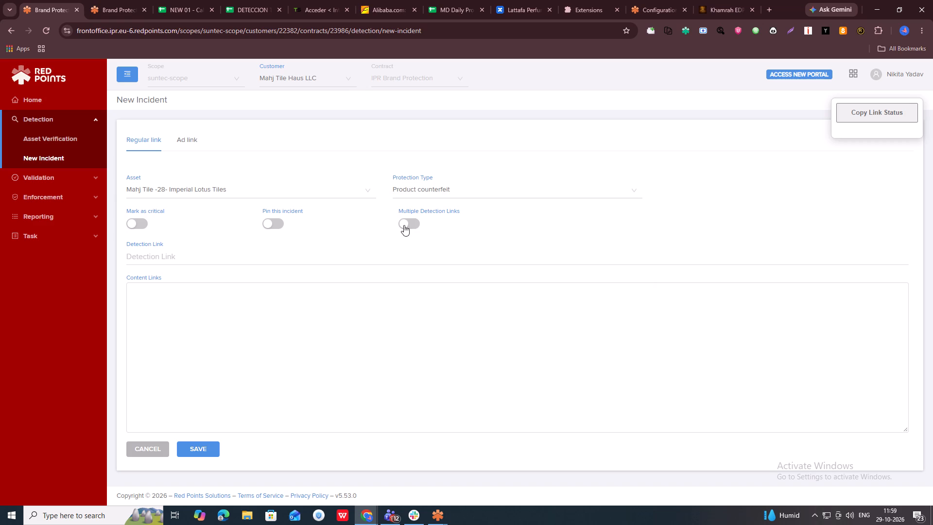
# Enable Multiple Detection Links and paste the copied Alibaba links as the incident's detection links.
pyautogui.click(404, 225)
pyautogui.click(364, 376)
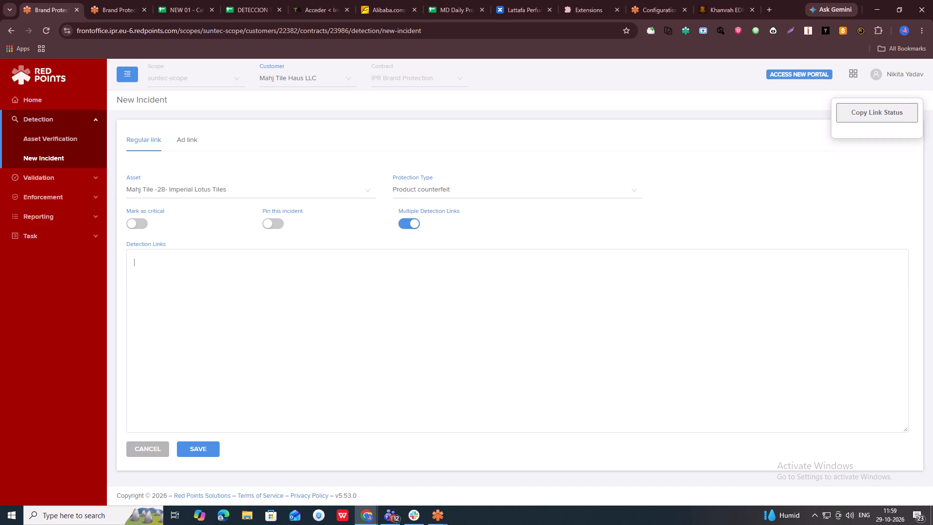
pyautogui.hotkey('ctrl', 'v')
# Copy the last pending link, row 102497 of the sheet, and search for it among the incident form's detection links.
pyautogui.hotkey('alt', 'Tab')
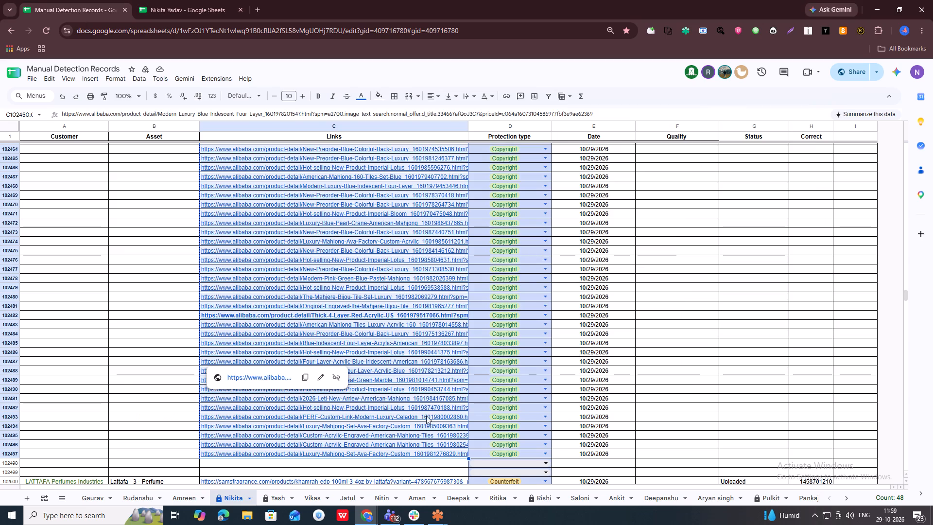
pyautogui.click(414, 452)
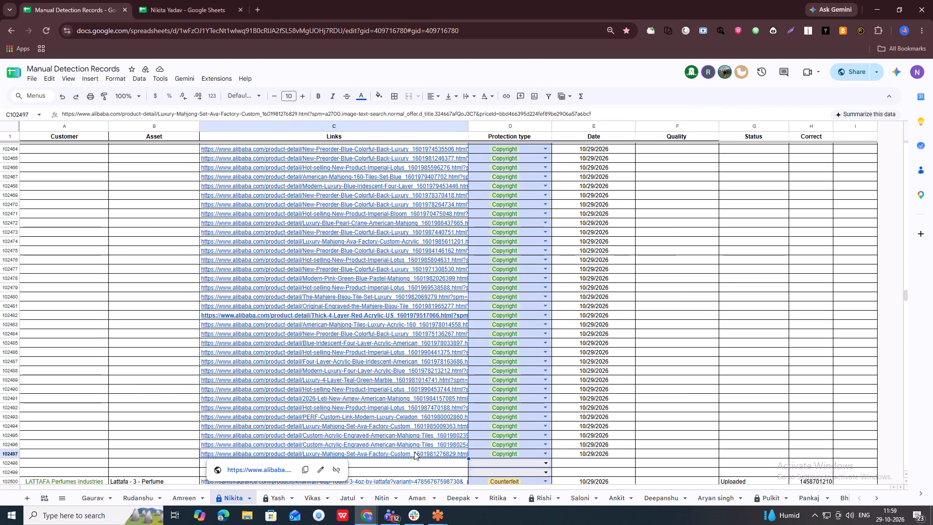
pyautogui.hotkey('ctrl', 'c')
pyautogui.press('Tab')
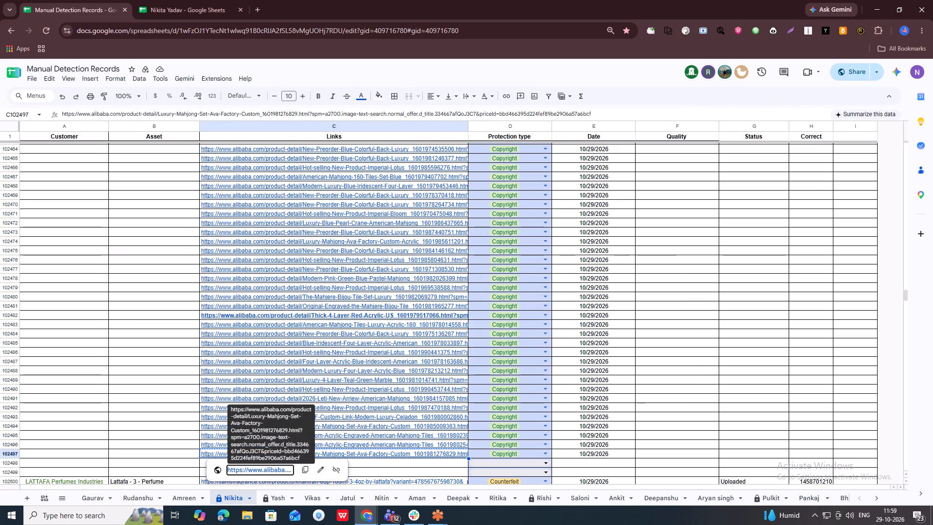
pyautogui.hotkey('ctrl', 'c')
pyautogui.hotkey('alt', 'Tab')
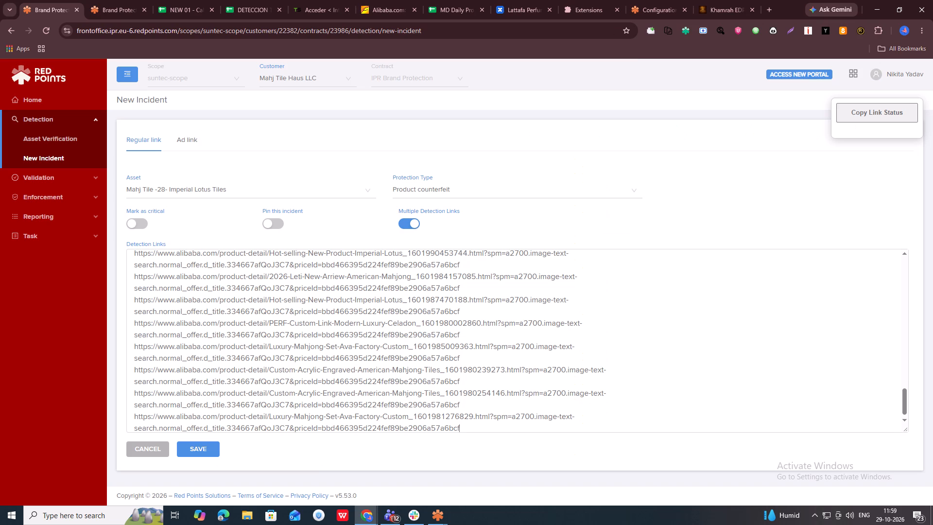
pyautogui.hotkey('ctrl', 'f')
pyautogui.hotkey('ctrl', 'v')
pyautogui.scroll(-4, 370, 360)
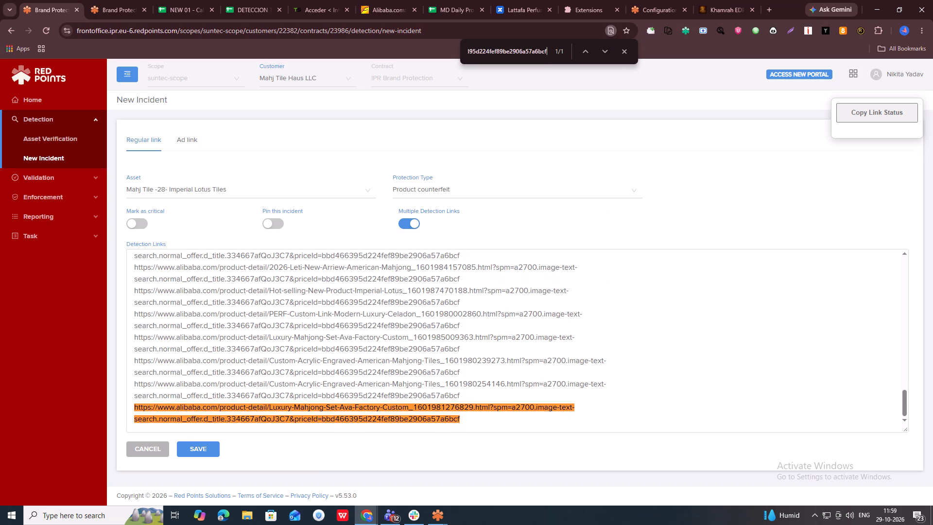
# Copy the first pending link, row 102450 of the sheet, and search for it among the incident form's detection links.
pyautogui.hotkey('alt', 'Tab')
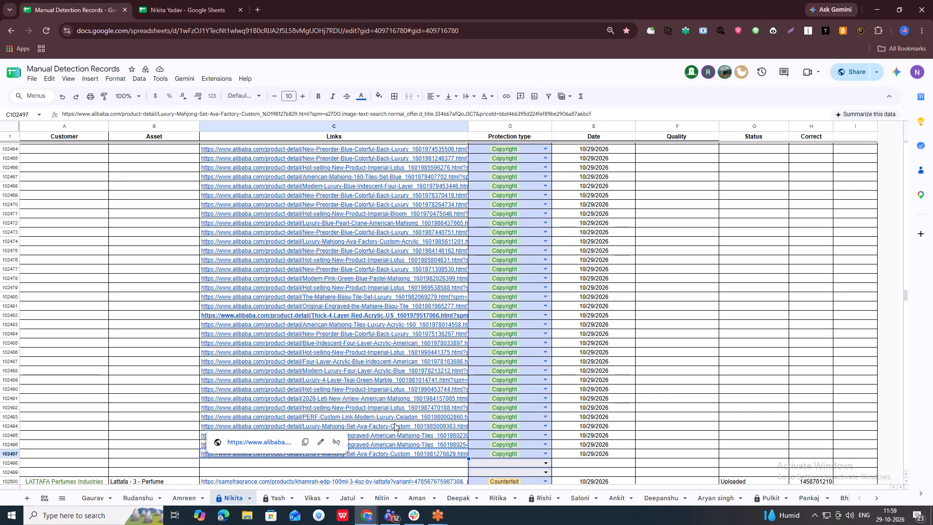
pyautogui.hotkey('ctrl', 'Up')
pyautogui.press('Up')
pyautogui.press('Down')
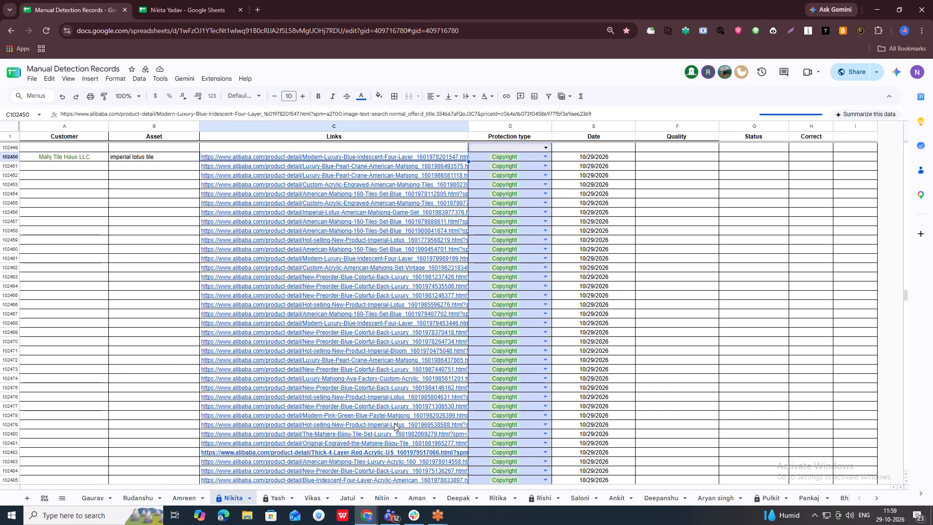
pyautogui.hotkey('ctrl', 'c')
pyautogui.hotkey('alt', 'Tab')
pyautogui.hotkey('ctrl', 'f')
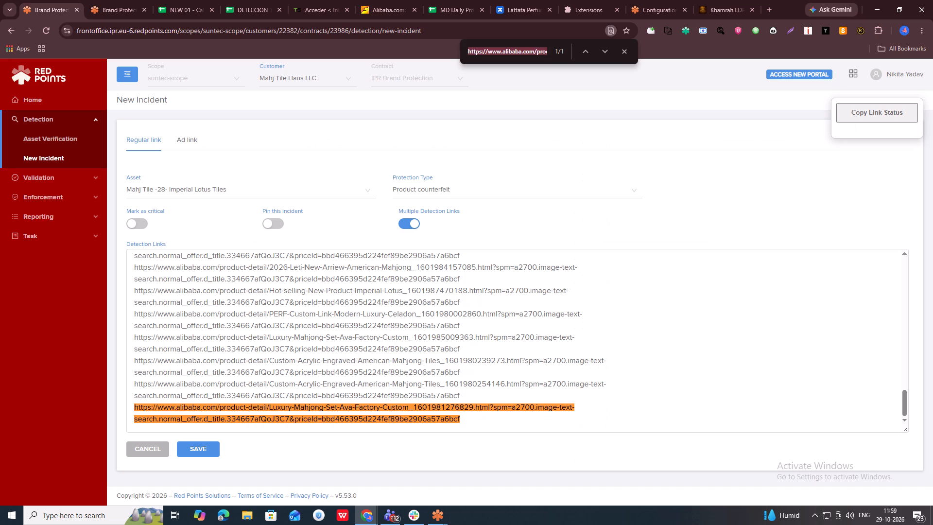
pyautogui.hotkey('ctrl', 'v')
pyautogui.press('Down')
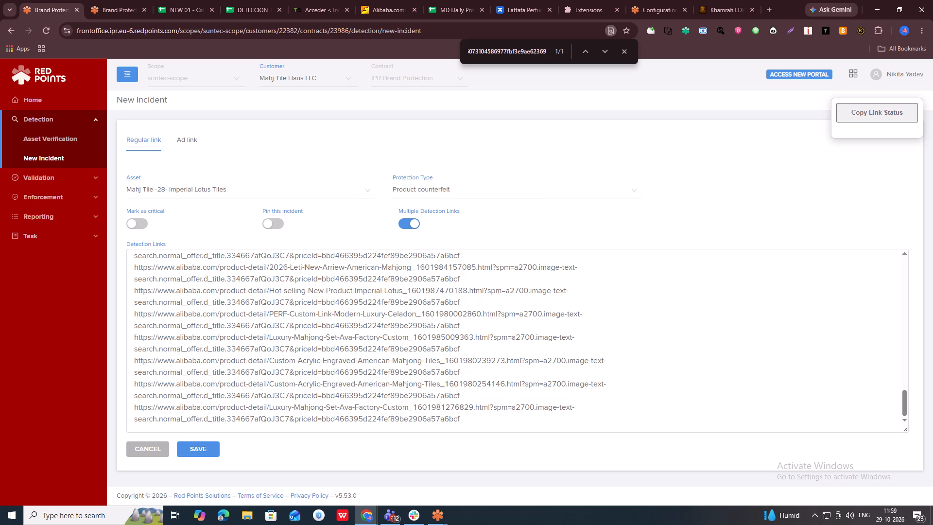
pyautogui.click(593, 52)
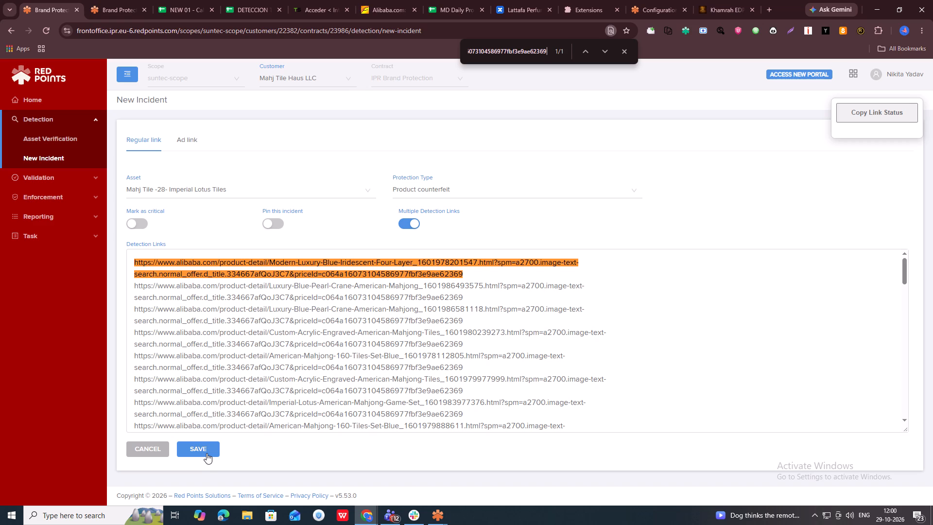
# Check the protection type recorded in the sheet and set the incident's protection type to Copyright.
pyautogui.hotkey('alt', 'Tab')
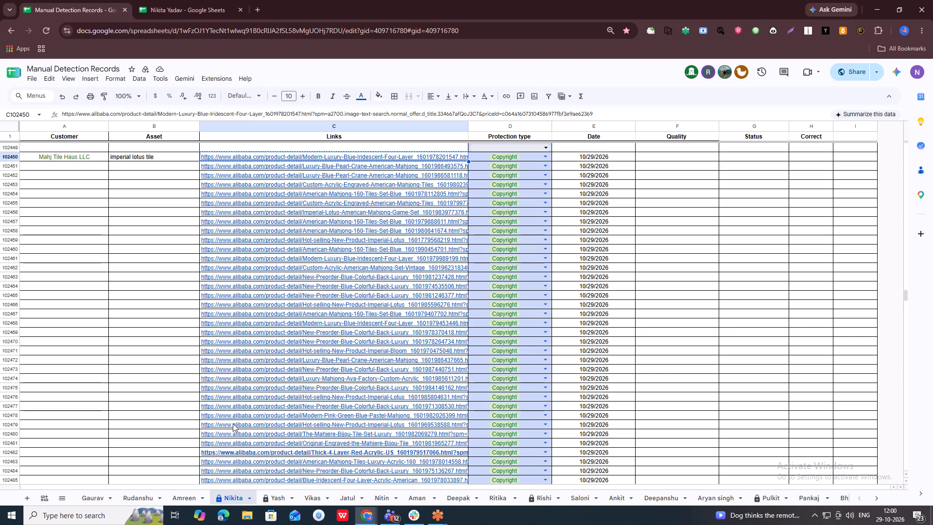
pyautogui.hotkey('alt', 'Tab')
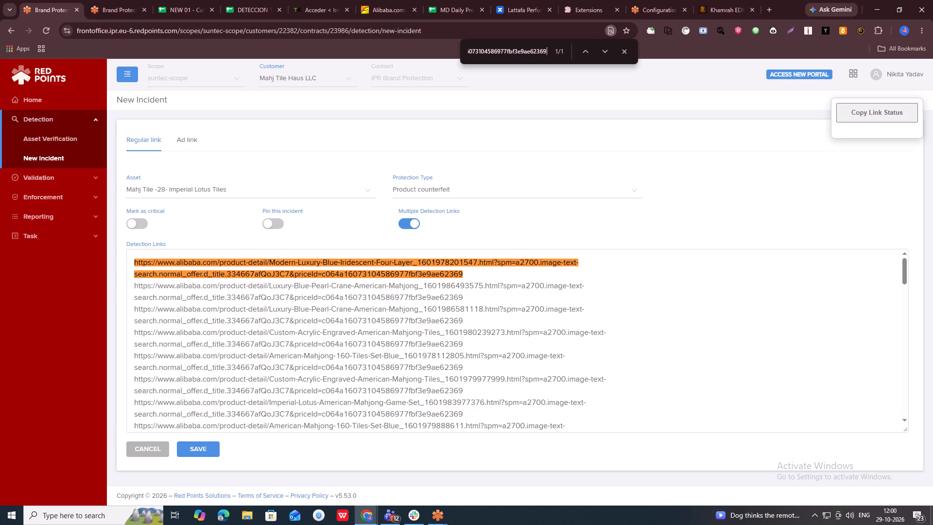
pyautogui.click(430, 191)
pyautogui.click(422, 224)
# Recheck the sheet's entries, save the incident with its detection links, and close the page search.
pyautogui.hotkey('alt', 'Tab')
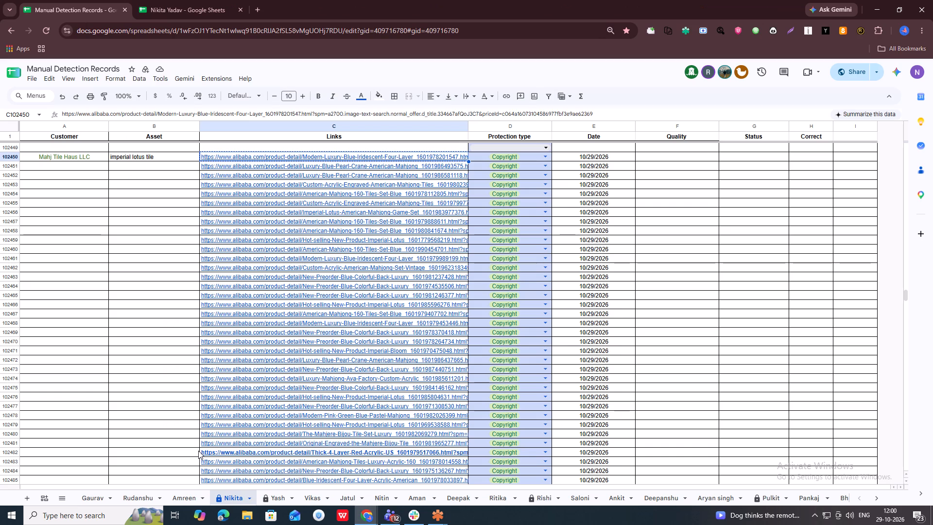
pyautogui.hotkey('alt', 'Tab')
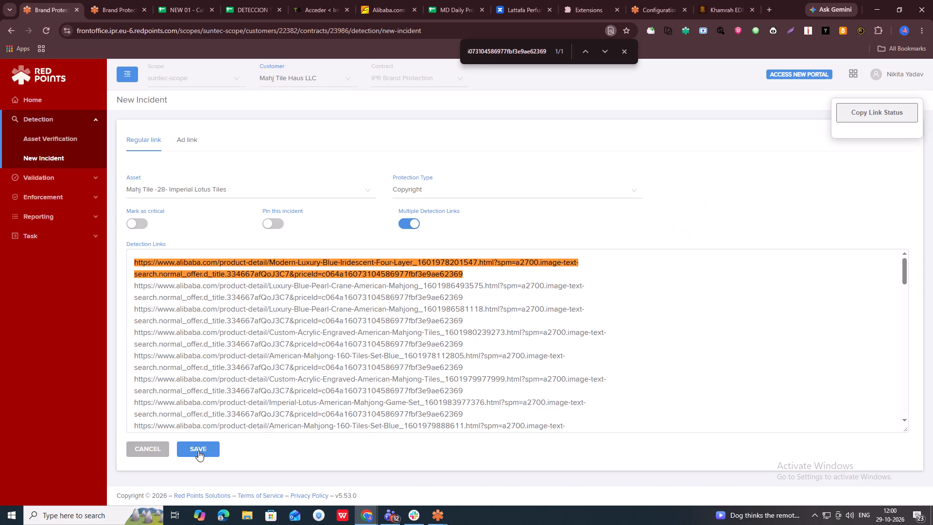
pyautogui.click(198, 451)
pyautogui.click(626, 51)
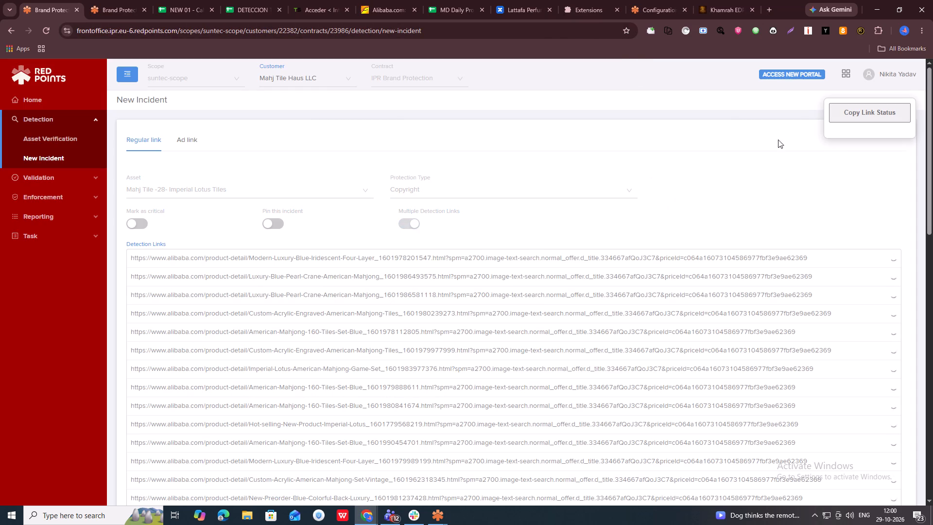
# Replace the Asset cell in row 102450 of the sheet with the asset name Mahj Tile -28- Imperial Lotus Tiles from the incident form.
pyautogui.keyDown('alt'); pyautogui.click(218, 196); pyautogui.keyUp('alt')
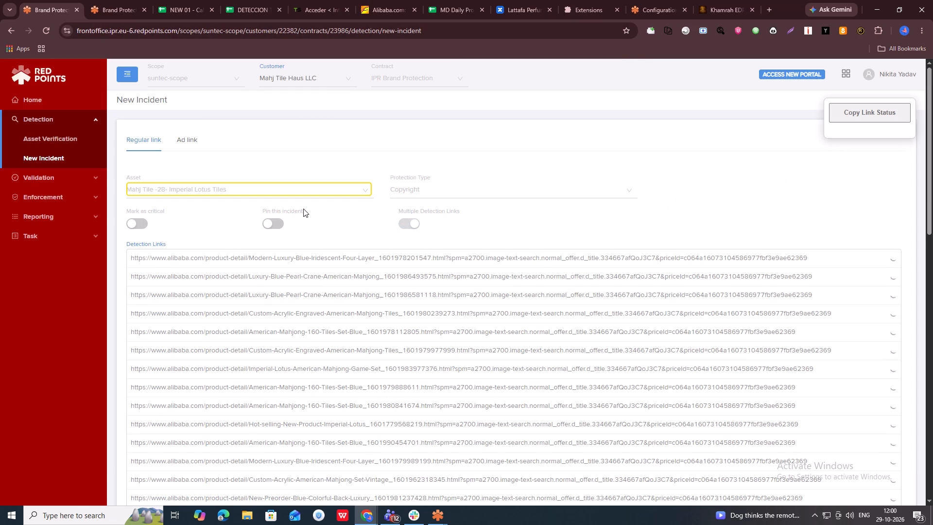
pyautogui.hotkey('alt', 'Tab')
pyautogui.click(117, 156)
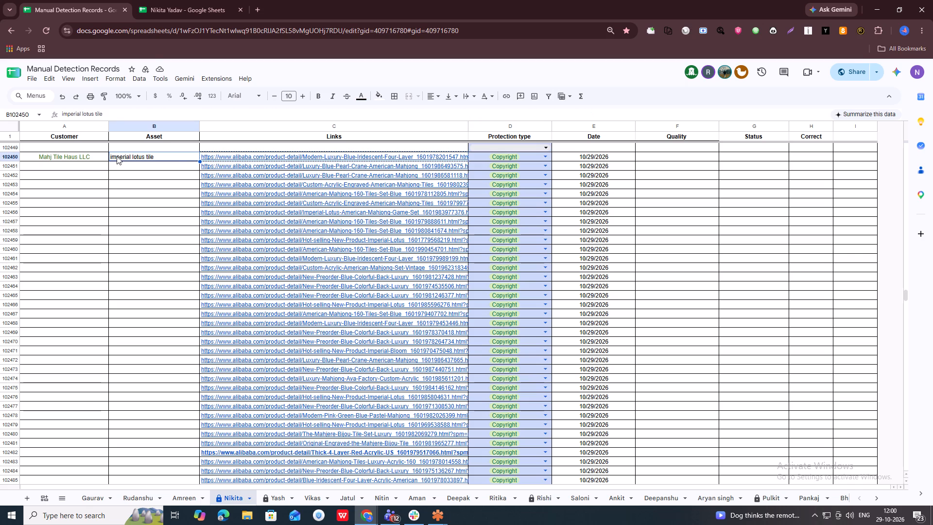
pyautogui.hotkey('ctrl', 'v')
pyautogui.press('Right')
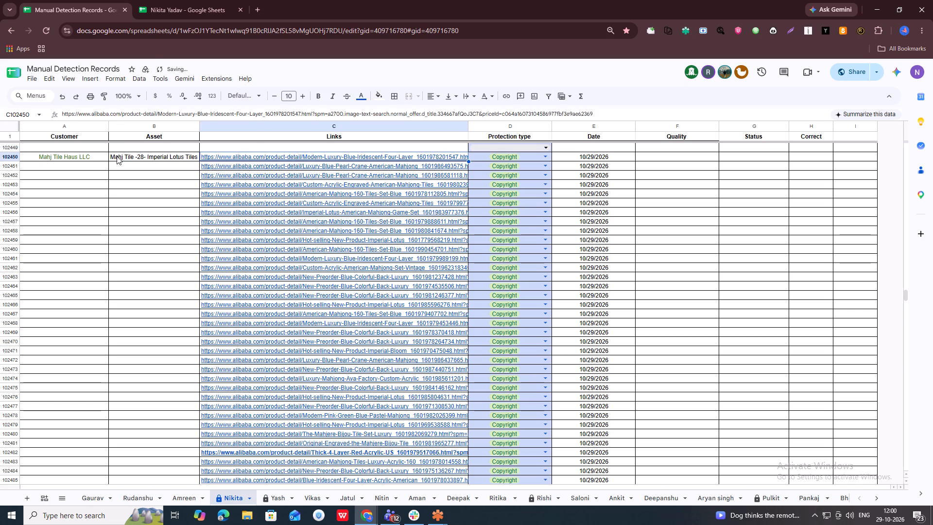
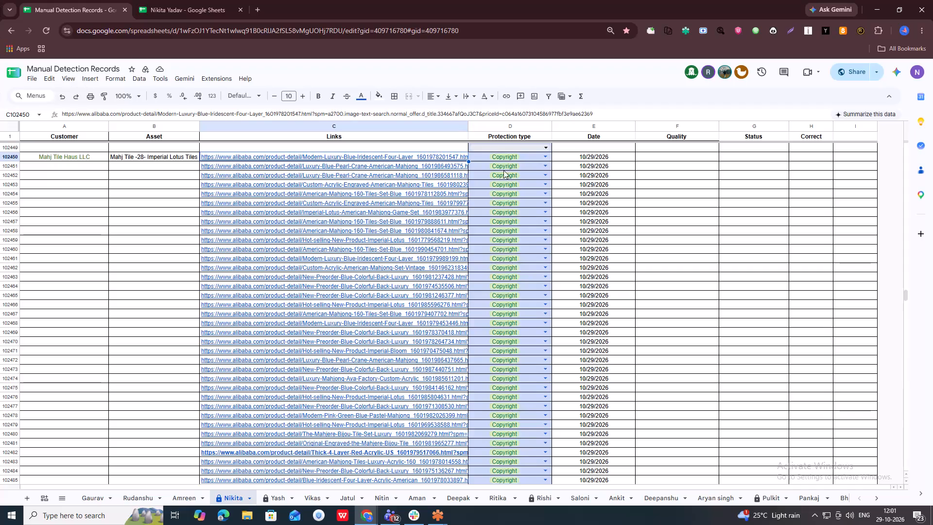
# Copy the link status from the saved Red Points incident and paste it into the sheet starting at Quality cell F102449.
pyautogui.click(675, 153)
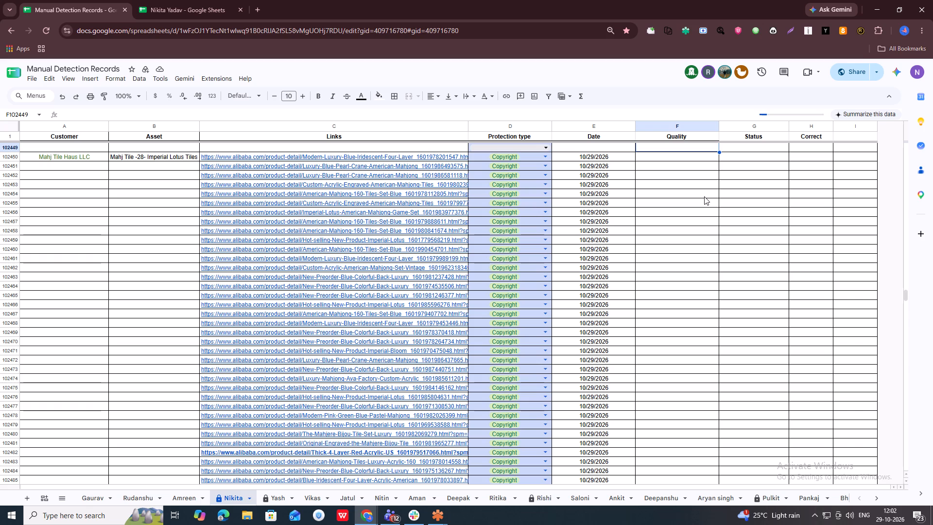
pyautogui.hotkey('alt', 'Tab')
pyautogui.click(869, 115)
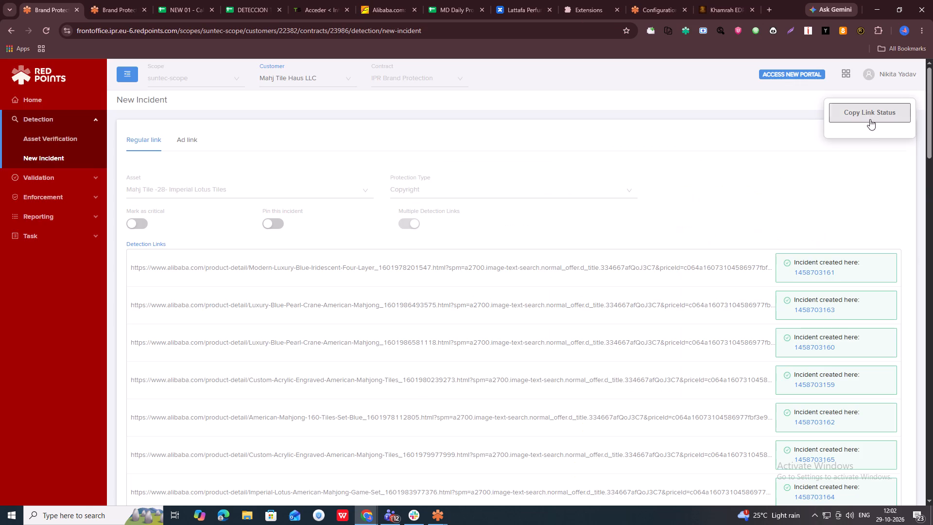
pyautogui.hotkey('alt', 'Tab')
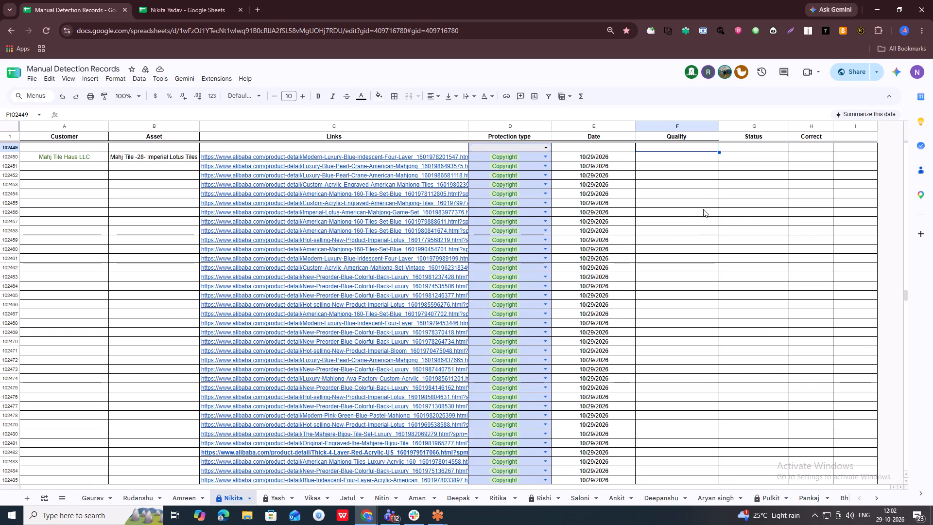
pyautogui.hotkey('ctrl', 'v')
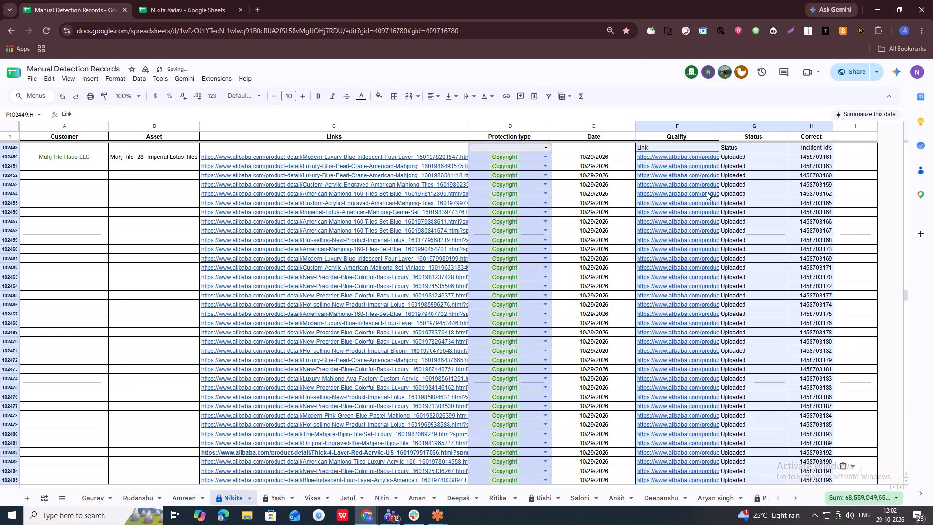
# Clear the pasted header cells in row 102449 and the pasted links in the Quality column, rows 102450 to 102497.
pyautogui.press('Left')
pyautogui.press('Right')
pyautogui.hotkey('shift', 'Right')
pyautogui.hotkey('shift', 'Right')
pyautogui.press('Delete')
pyautogui.press('Down')
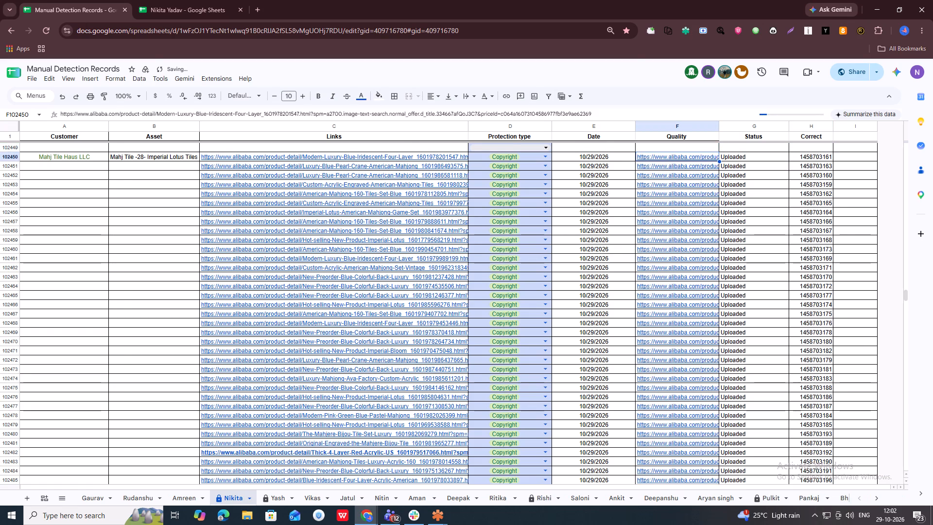
pyautogui.hotkey('ctrl', 'shift', 'Down')
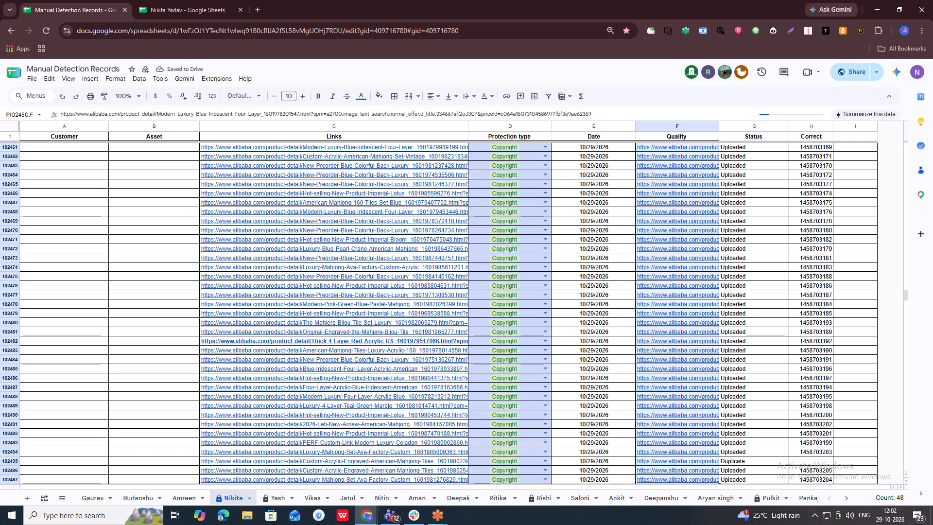
pyautogui.press('Delete')
# Fill the customer Mahj Tile Haus LLC and asset Mahj Tile -28- Imperial Lotus Tiles from row 102450 down to row 102497.
pyautogui.press('Left')
pyautogui.press('Left')
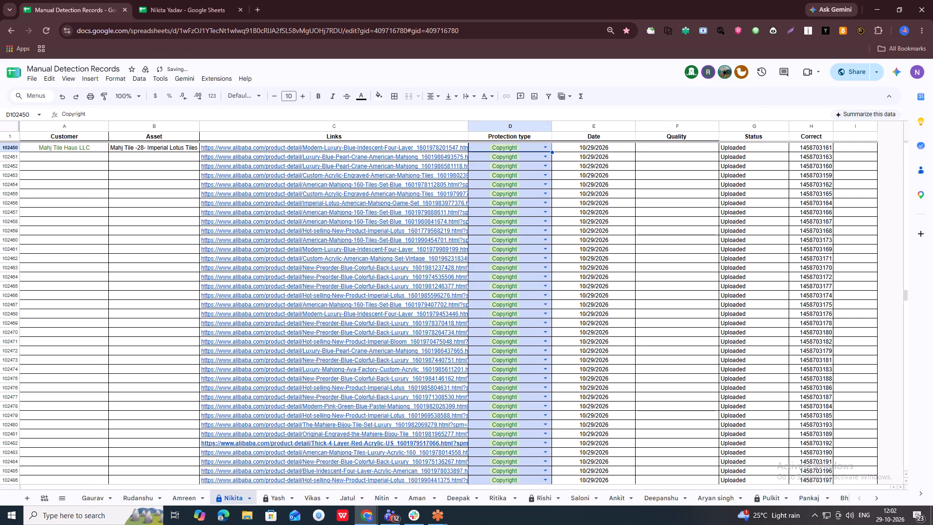
pyautogui.press('Left')
pyautogui.press('Left')
pyautogui.press('Left')
pyautogui.hotkey('shift', 'Right')
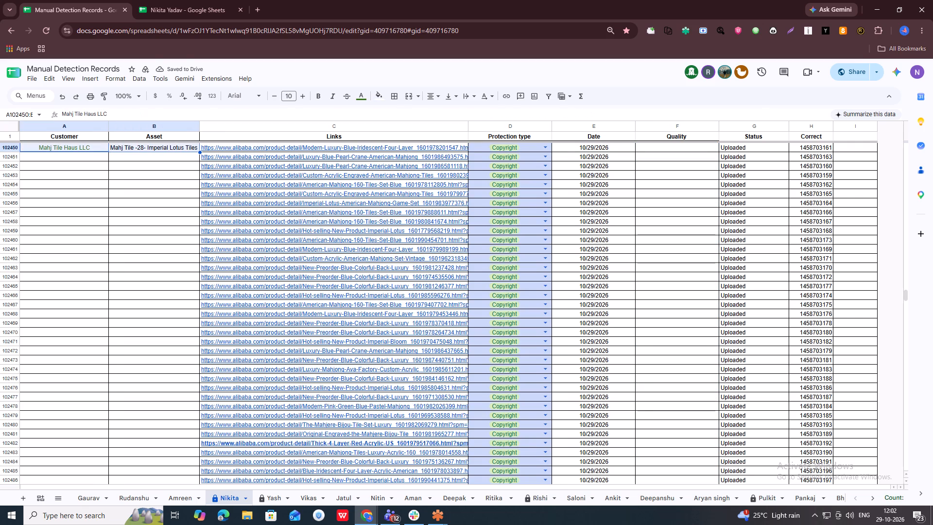
pyautogui.hotkey('ctrl', 'space')
pyautogui.hotkey('ctrl', 'd')
# Select the Status cells of all 10/29/2026 entries, rows 102428 to 102638, to count them, and look over the selected rows.
pyautogui.press('Right')
pyautogui.press('Right')
pyautogui.press('Right')
pyautogui.press('Right')
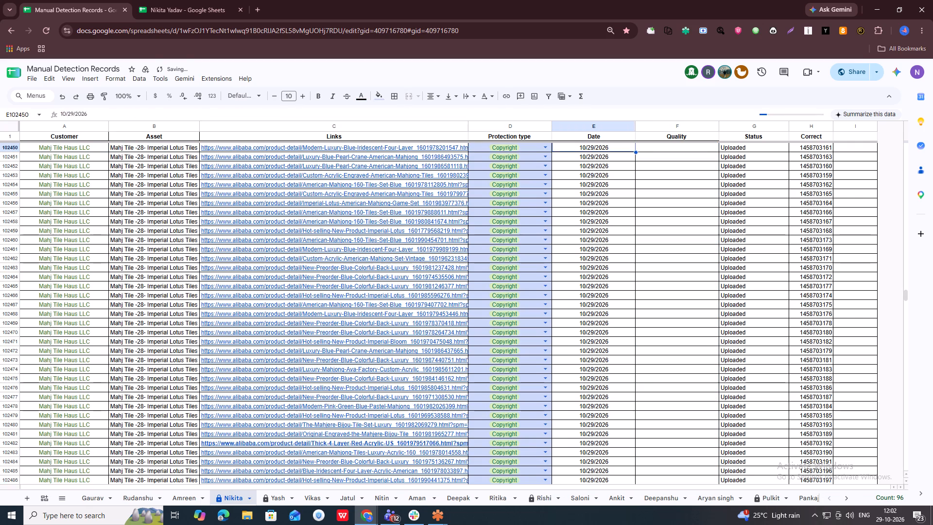
pyautogui.press('Right')
pyautogui.press('Right')
pyautogui.press('Right')
pyautogui.hotkey('ctrl', 'Up')
pyautogui.hotkey('ctrl', 'Up')
pyautogui.press('Left')
pyautogui.hotkey('ctrl', 'Up')
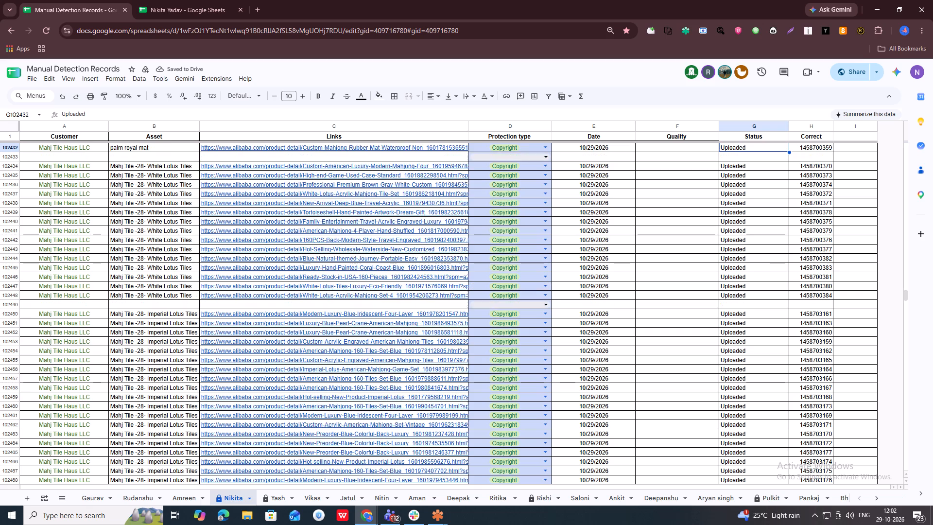
pyautogui.hotkey('ctrl', 'Up')
pyautogui.hotkey('ctrl', 'Up')
pyautogui.hotkey('ctrl', 'Up')
pyautogui.hotkey('ctrl', 'Down')
pyautogui.hotkey('ctrl', 'Down')
pyautogui.hotkey('ctrl', 'shift', 'Down')
pyautogui.hotkey('ctrl', 'shift', 'Down')
pyautogui.hotkey('ctrl', 'shift', 'Down')
pyautogui.hotkey('ctrl', 'shift', 'Down')
pyautogui.hotkey('ctrl', 'shift', 'Down')
pyautogui.hotkey('ctrl', 'shift', 'Down')
pyautogui.hotkey('ctrl', 'shift', 'Down')
pyautogui.hotkey('ctrl', 'shift', 'Down')
pyautogui.hotkey('ctrl', 'shift', 'Down')
pyautogui.hotkey('ctrl', 'shift', 'Down')
pyautogui.hotkey('ctrl', 'shift', 'Down')
pyautogui.hotkey('ctrl', 'shift', 'Down')
pyautogui.hotkey('ctrl', 'shift', 'Down')
pyautogui.hotkey('ctrl', 'shift', 'Down')
pyautogui.hotkey('ctrl', 'shift', 'Down')
pyautogui.hotkey('ctrl', 'shift', 'Down')
pyautogui.hotkey('ctrl', 'shift', 'Down')
pyautogui.hotkey('ctrl', 'shift', 'Down')
pyautogui.hotkey('ctrl', 'shift', 'Down')
pyautogui.hotkey('ctrl', 'shift', 'Down')
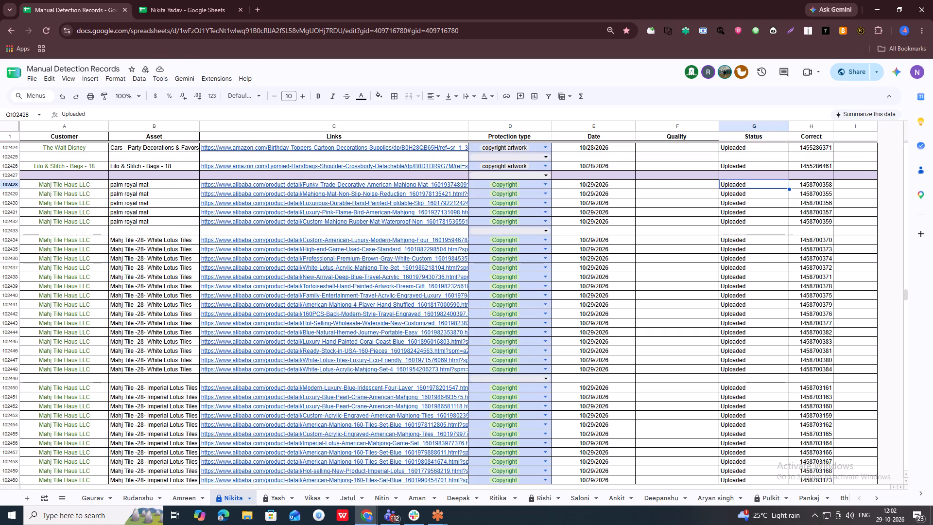
pyautogui.hotkey('ctrl', 'shift', 'Up')
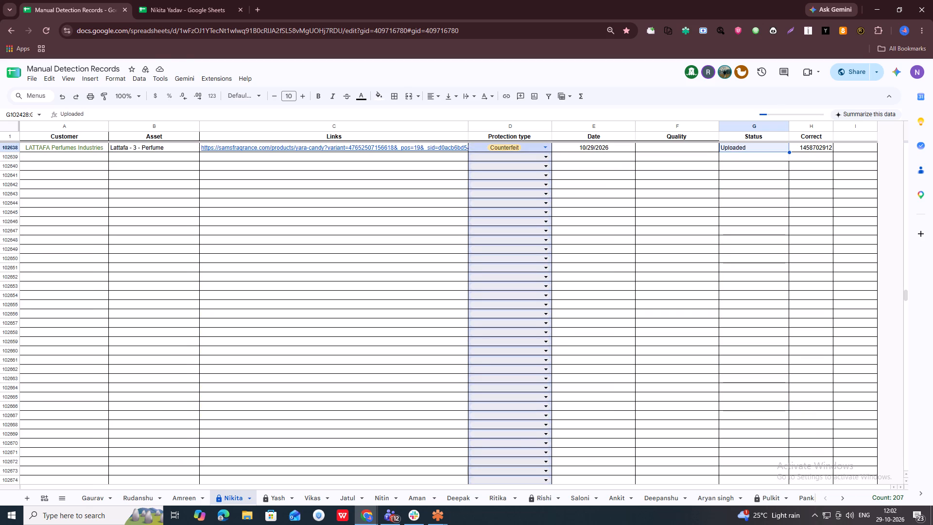
pyautogui.scroll(14, 768, 387)
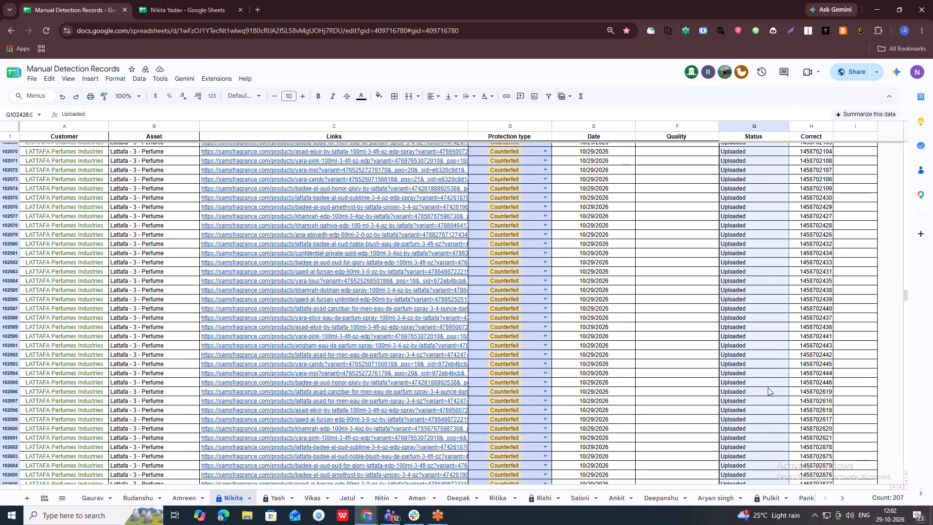
pyautogui.scroll(18, 768, 387)
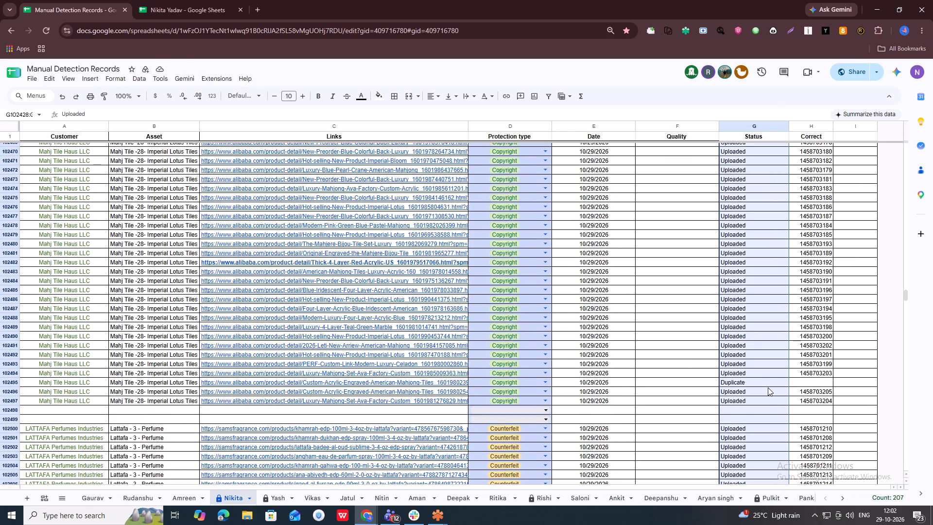
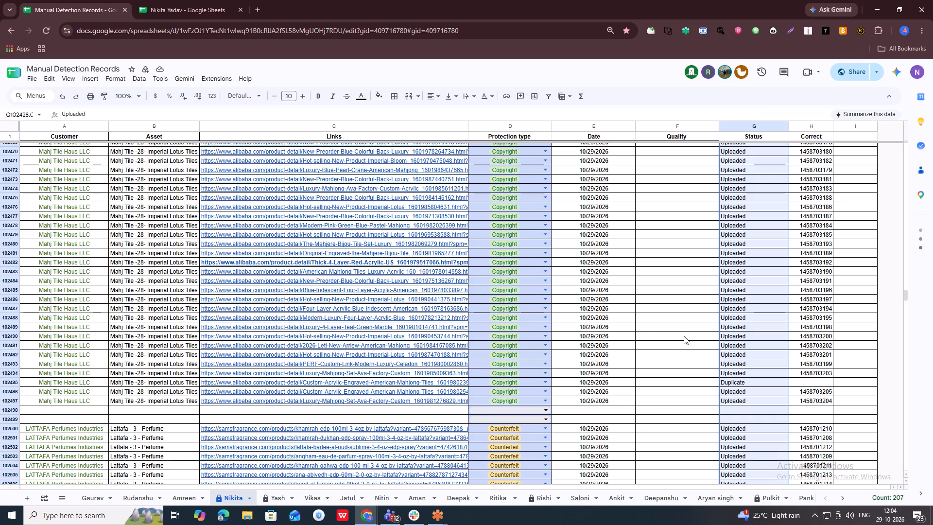
# Look over the rest of the selected 10/29/2026 entries to row 102638 and select the empty Links cell C102640.
pyautogui.scroll(-6, 677, 362)
pyautogui.scroll(-3, 622, 384)
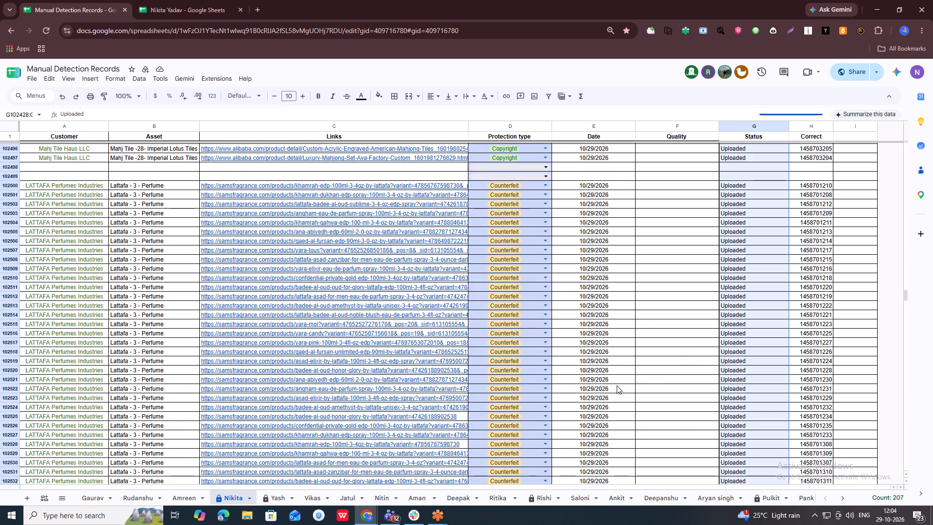
pyautogui.scroll(-3, 617, 385)
pyautogui.scroll(1, 583, 369)
pyautogui.scroll(-12, 583, 369)
pyautogui.scroll(-6, 458, 385)
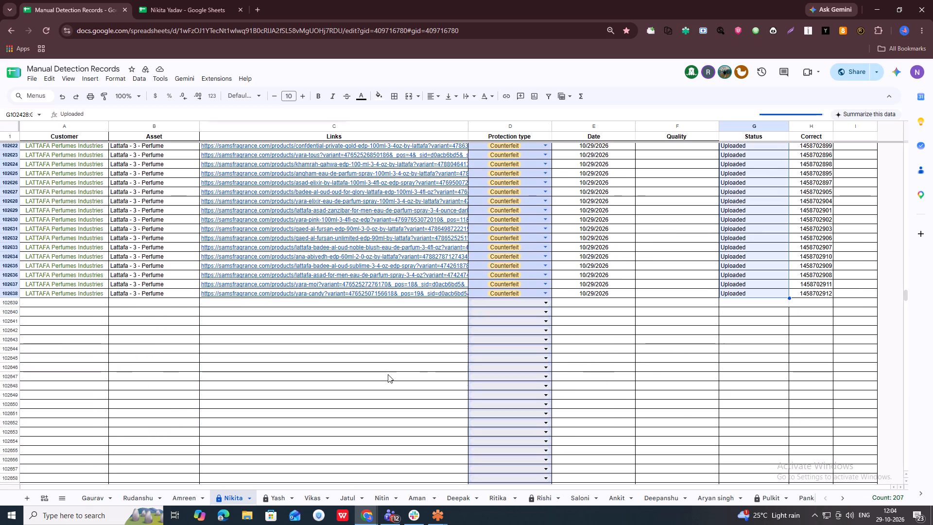
pyautogui.click(237, 310)
# Switch to the Red Points new-incident page and clear the processed Alibaba link list for editing.
pyautogui.hotkey('alt', 'Tab')
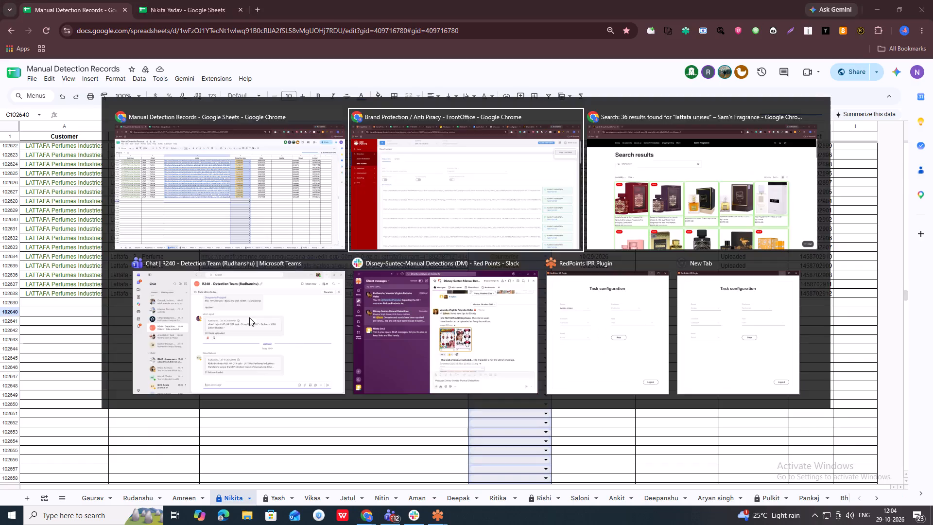
pyautogui.scroll(-20, 324, 296)
pyautogui.scroll(-20, 324, 296)
pyautogui.scroll(-4, 324, 296)
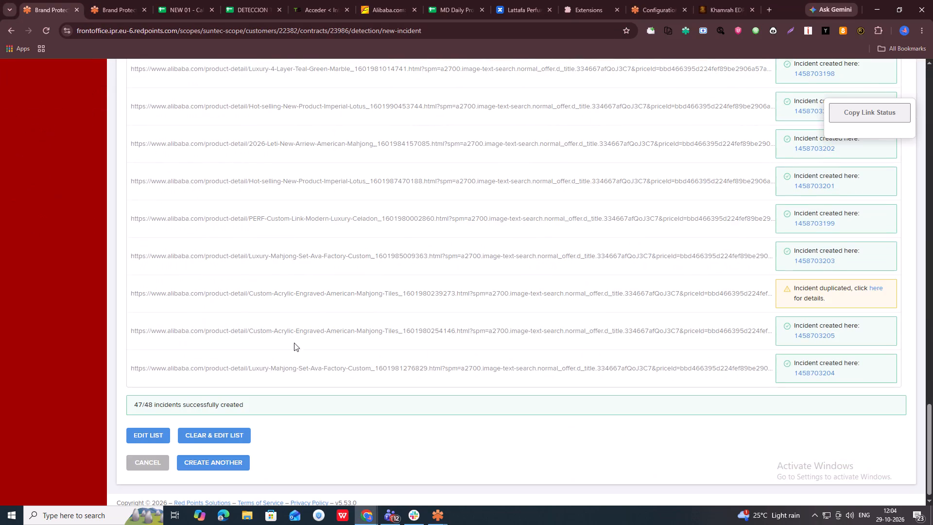
pyautogui.click(225, 423)
# Sign in to Tuinet Services with the prefilled account credentials.
pyautogui.click(297, 0)
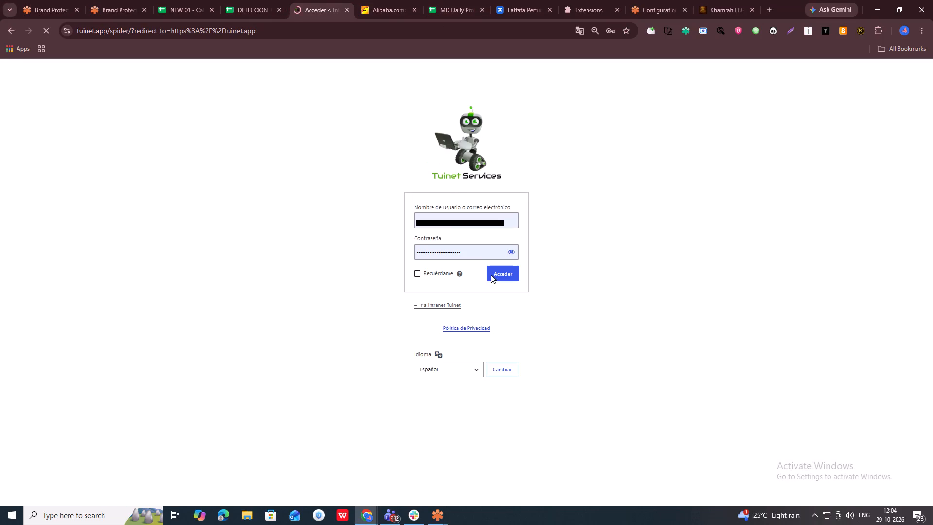
pyautogui.click(505, 278)
# Switch to the open Alibaba.com page.
pyautogui.click(372, 0)
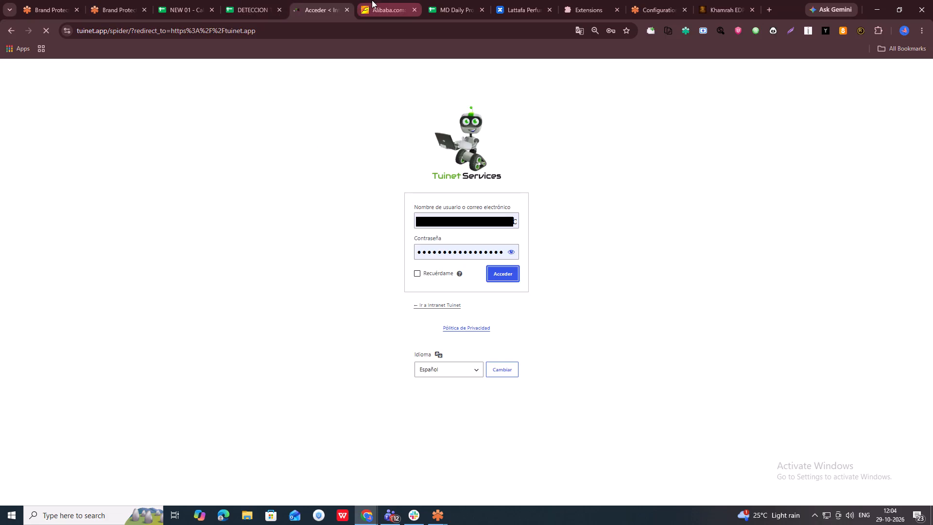
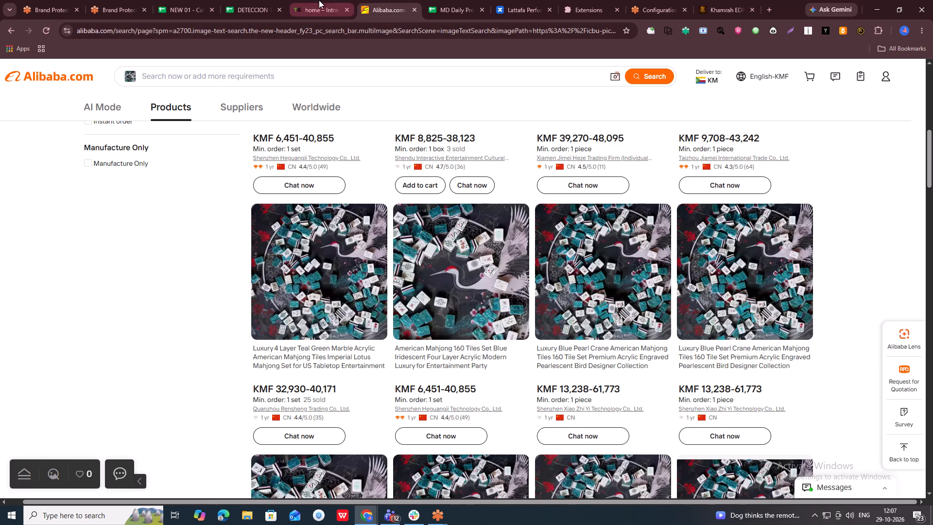
# Open the Brand tracking page in Tuinet Services and filter it by the customer Mahj Tile Haus LLC.
pyautogui.click(337, 0)
pyautogui.click(547, 76)
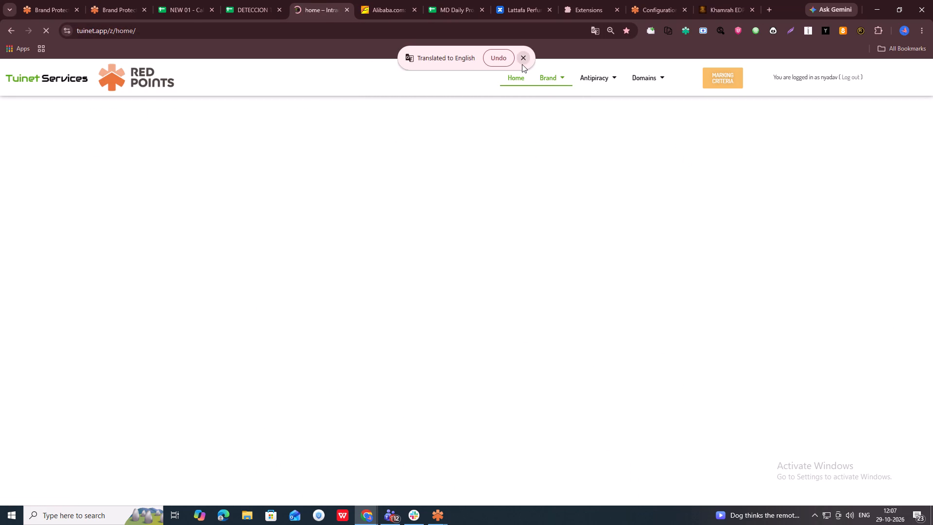
pyautogui.click(521, 64)
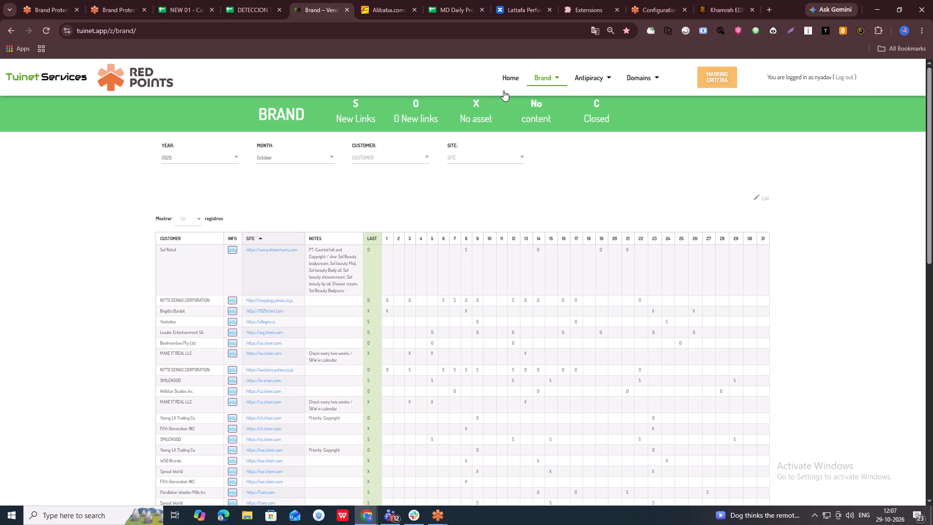
pyautogui.click(379, 160)
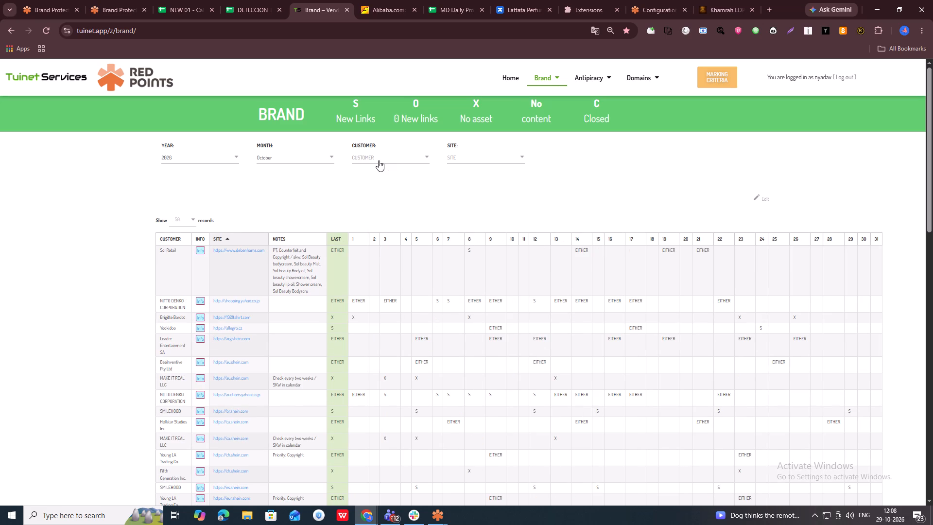
pyautogui.write('mahj')
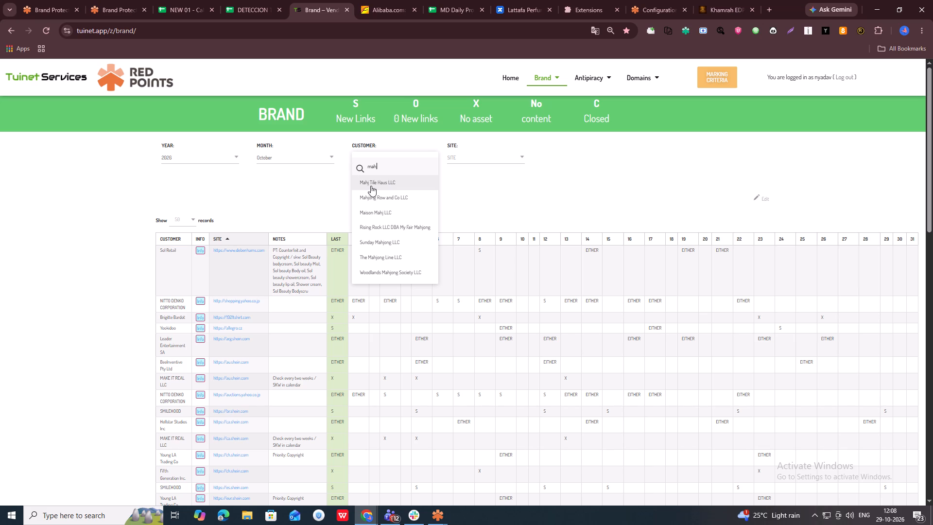
pyautogui.click(371, 184)
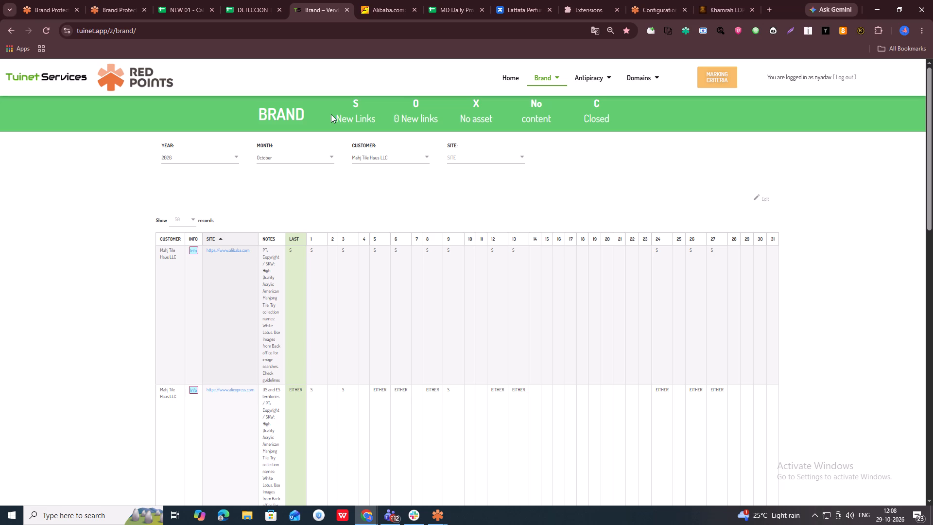
# Mark day 29 of October as S (New Links) in the Mahj Tile Haus LLC row for alibaba.com.
pyautogui.doubleClick(747, 260)
pyautogui.click(760, 275)
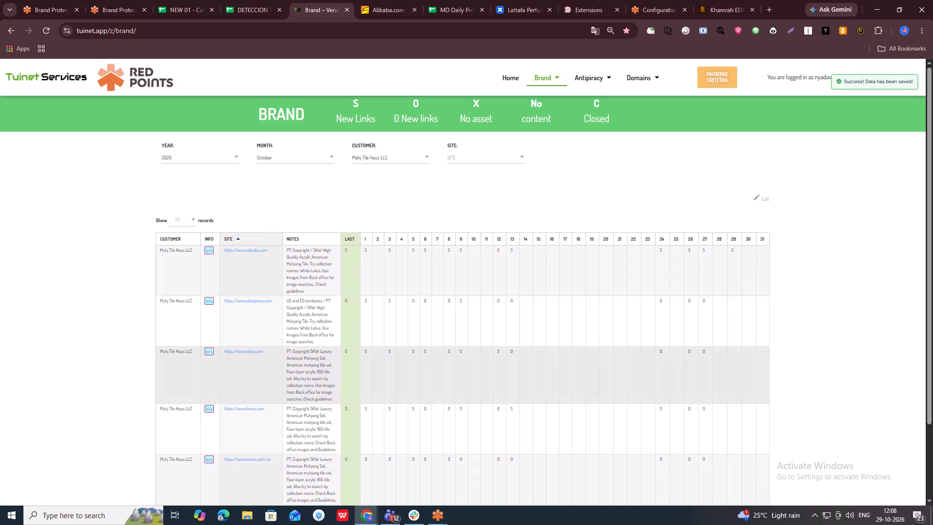
# Close the finished Alibaba page and open the customer's AliExpress site link in a separate tab, dismissing the Teams notification.
pyautogui.middleClick(399, 0)
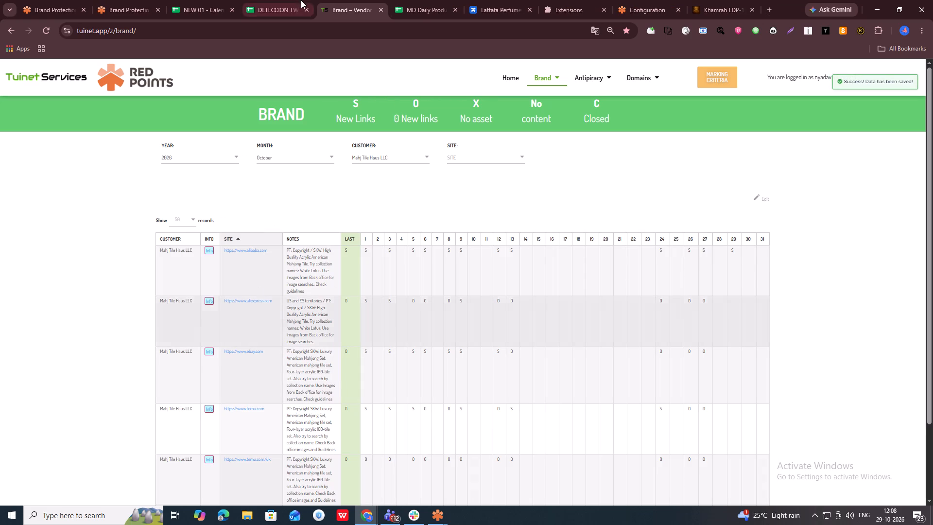
pyautogui.middleClick(250, 298)
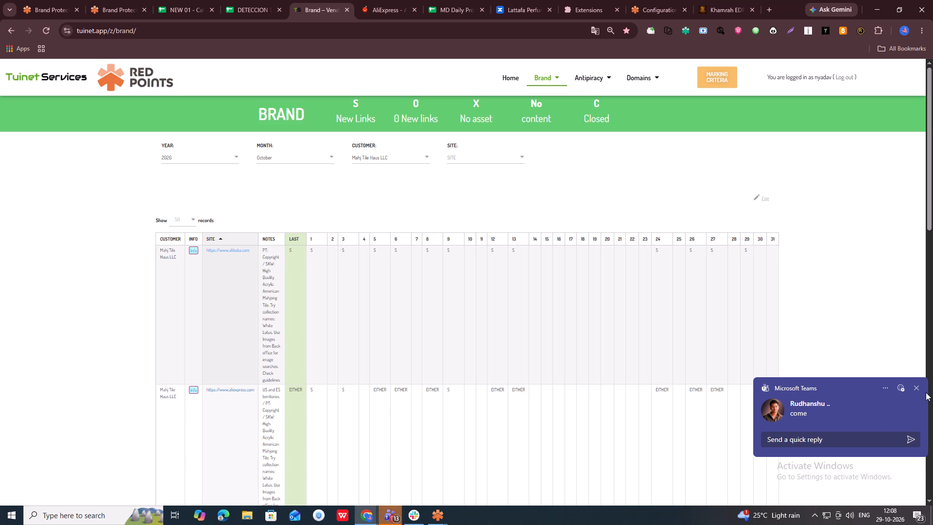
pyautogui.click(914, 387)
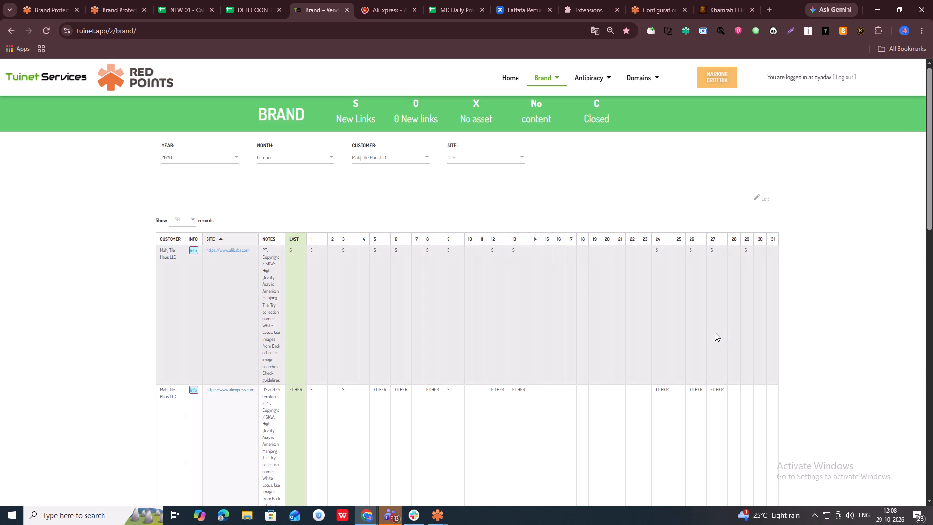
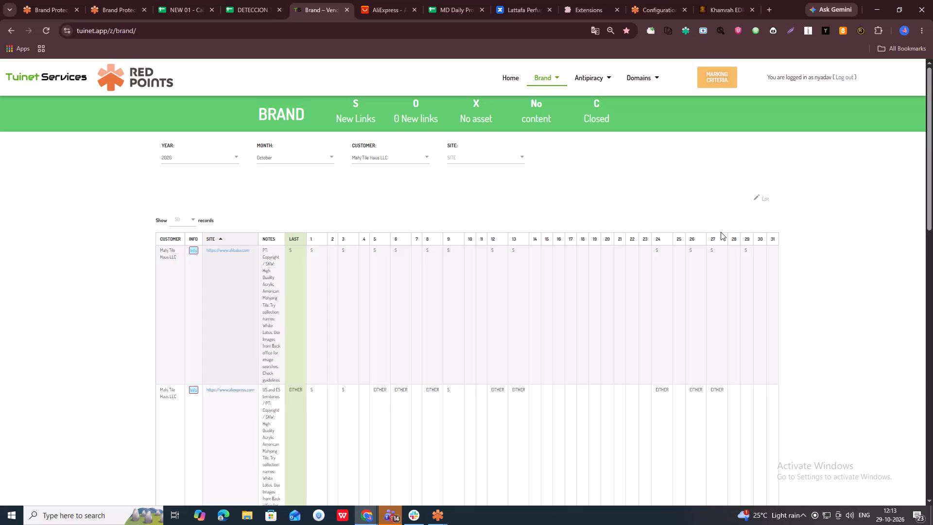
# Review the customer's site rows in Tuinet, switch to the opened AliExpress page and dismiss its Dollar Express promotion.
pyautogui.scroll(-6, 539, 331)
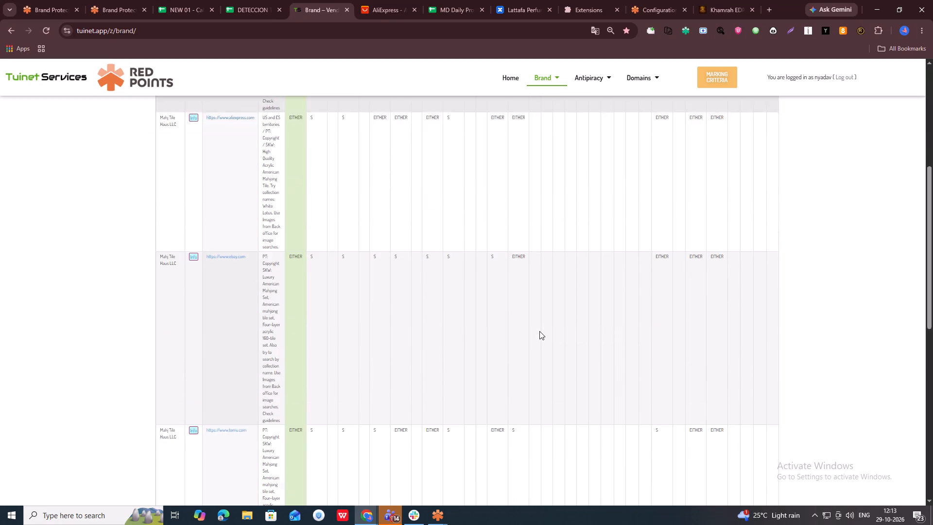
pyautogui.scroll(3, 539, 330)
pyautogui.scroll(3, 707, 305)
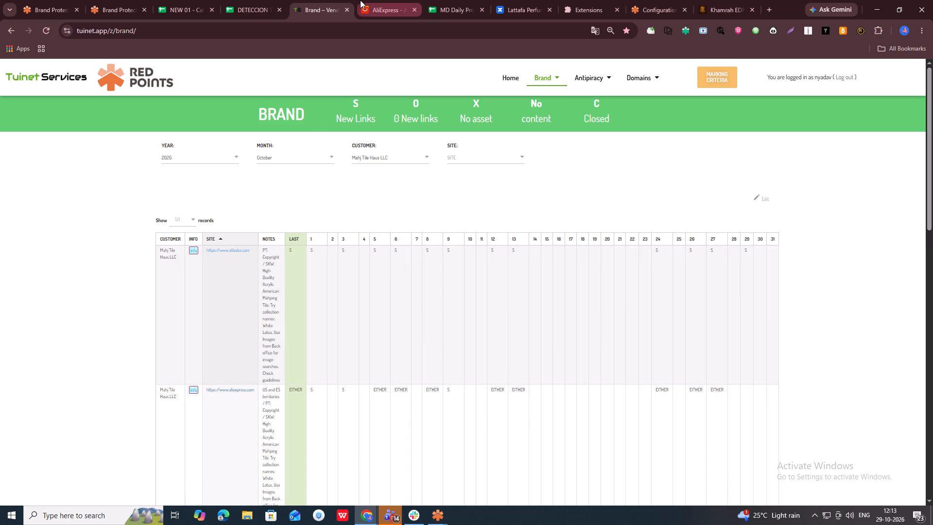
pyautogui.click(378, 0)
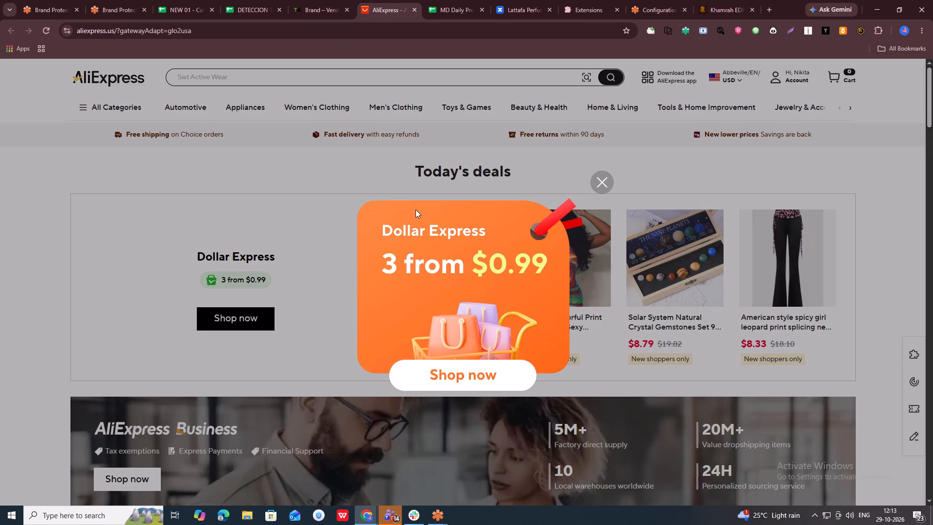
pyautogui.click(605, 184)
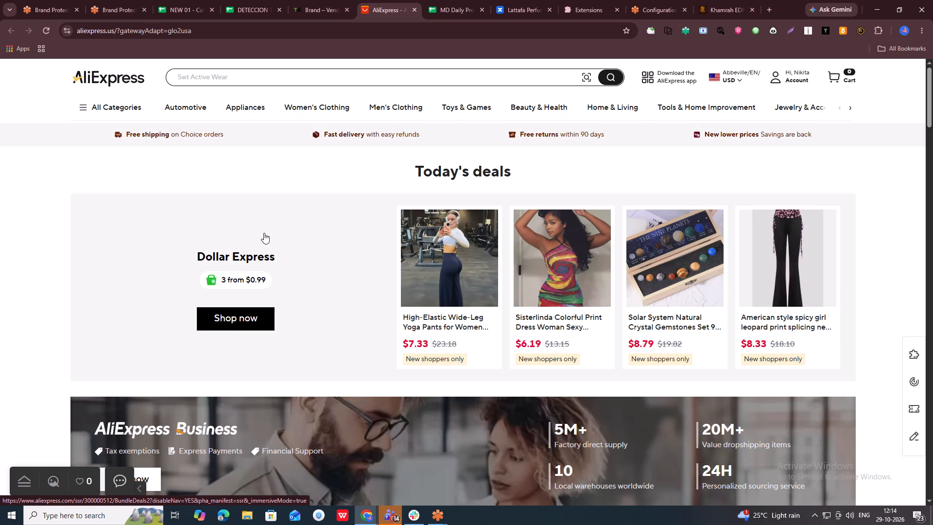
# Switch to the Red Points Official images page and set the customer to Mahj Tile Haus LLC, searching for "mahj".
pyautogui.click(126, 0)
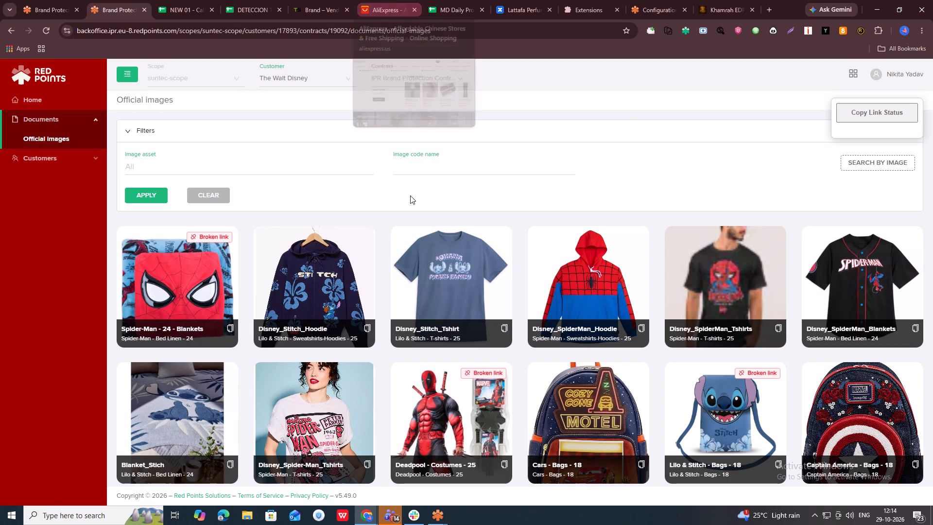
pyautogui.click(278, 76)
pyautogui.write('mahj')
pyautogui.press('space')
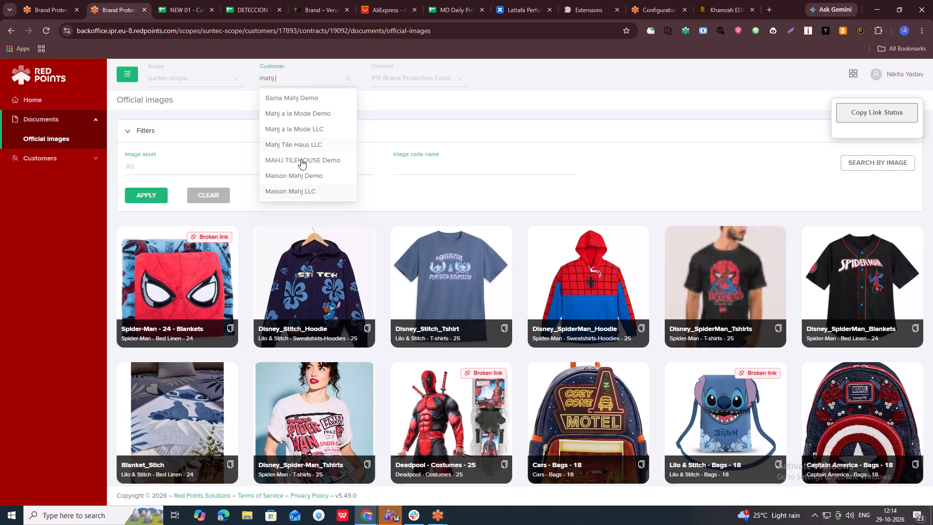
pyautogui.click(311, 145)
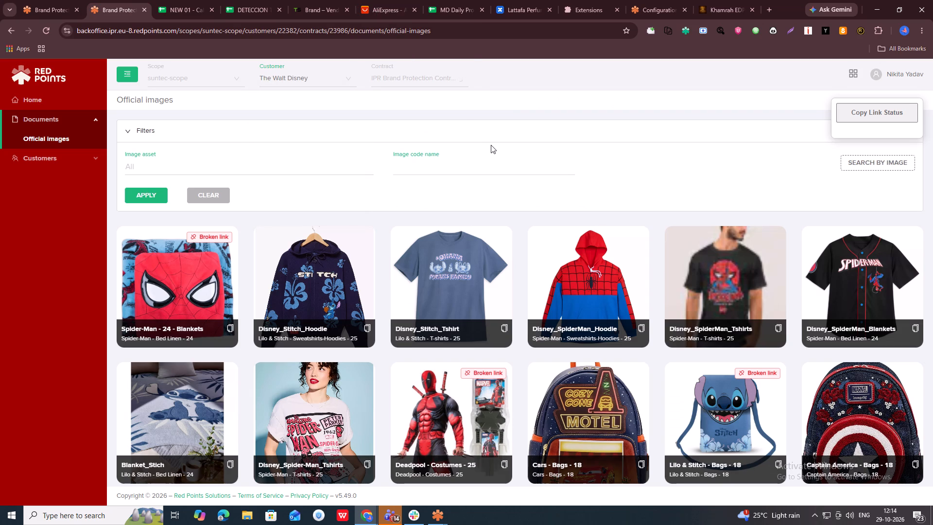
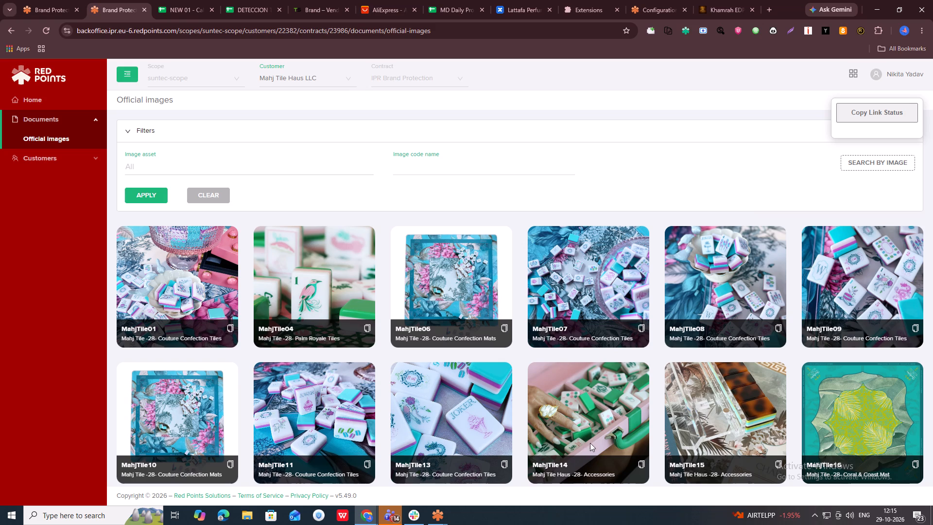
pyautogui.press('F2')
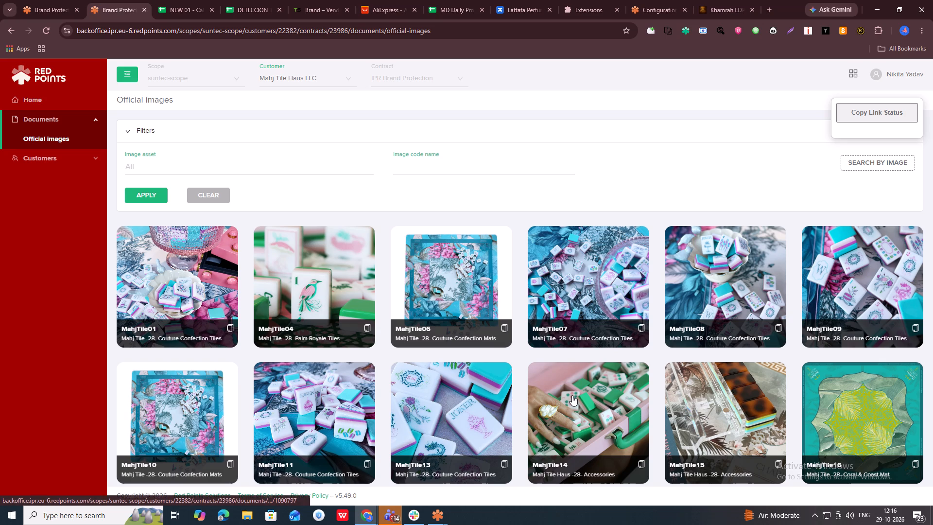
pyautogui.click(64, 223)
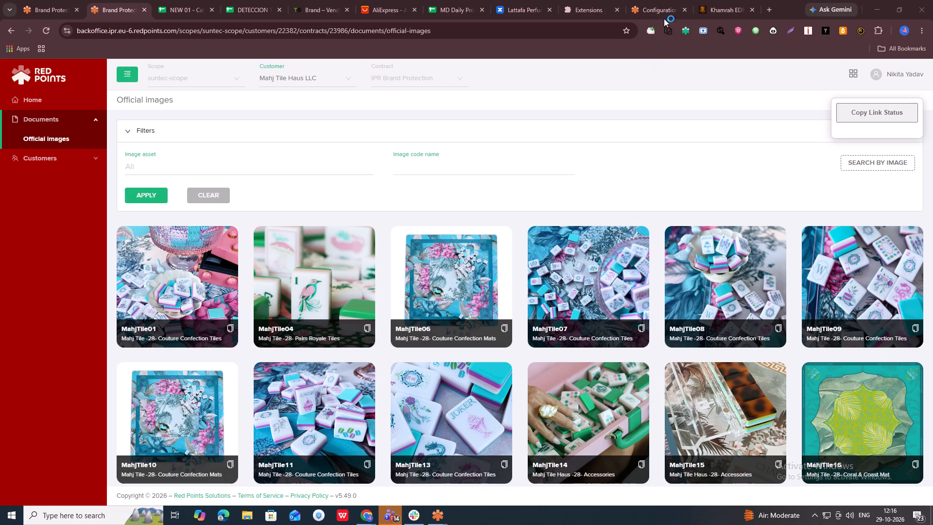
# Close the Khamrah EDP-100ml product page from Sam's Fragrance, keeping the Official images page open.
pyautogui.middleClick(722, 0)
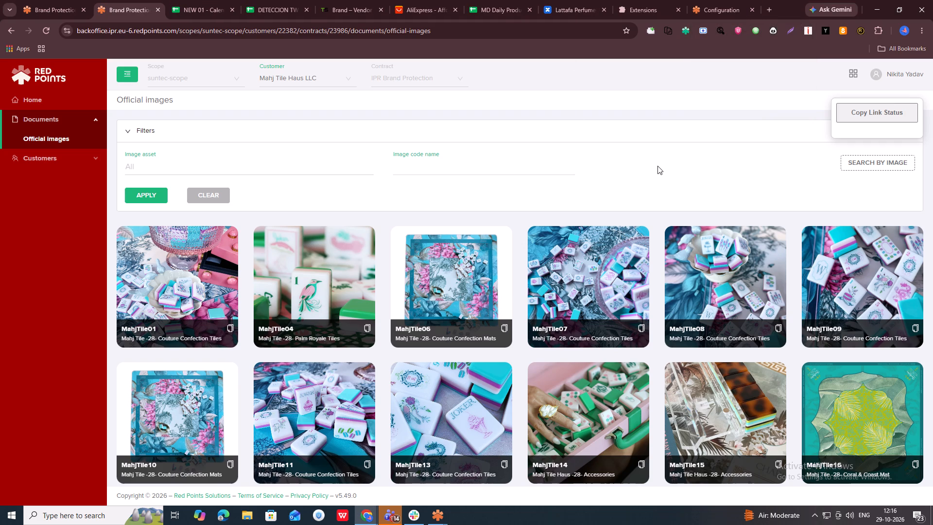
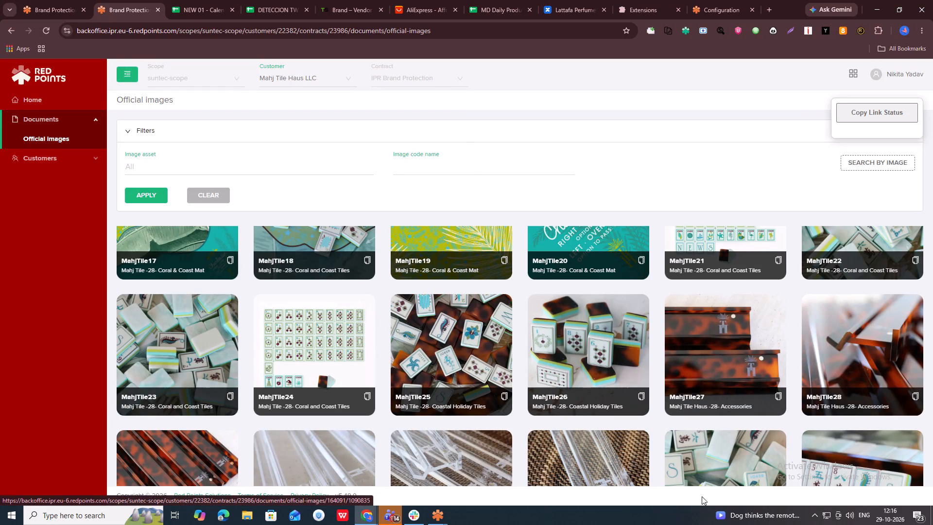
# Run an AliExpress image search with the MahjTile39 official image of the Palm Royale Tiles.
pyautogui.scroll(-6, 635, 450)
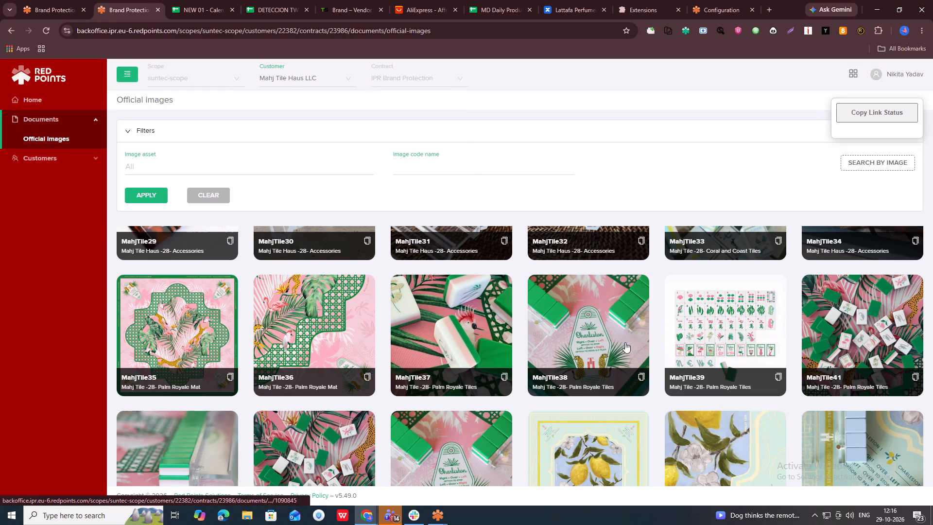
pyautogui.moveTo(697, 338); pyautogui.dragTo(397, 0)
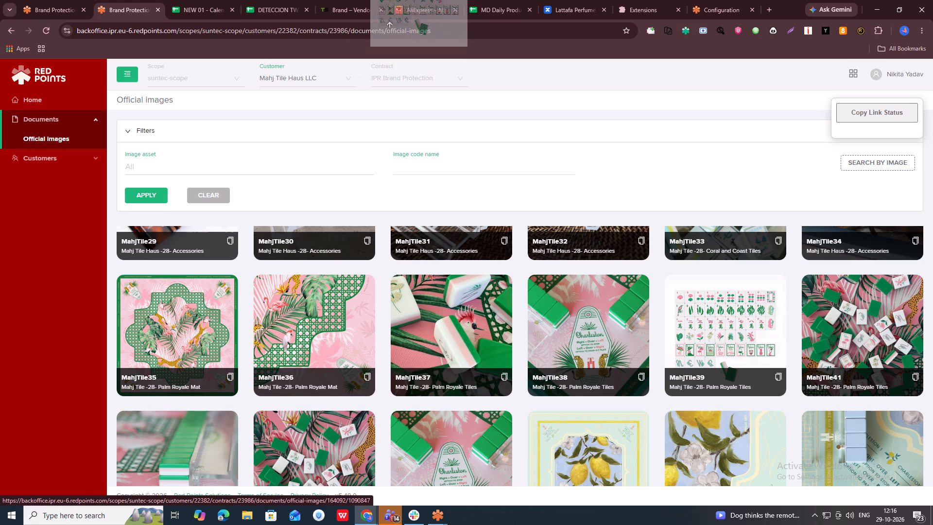
pyautogui.moveTo(397, 0); pyautogui.dragTo(560, 157)
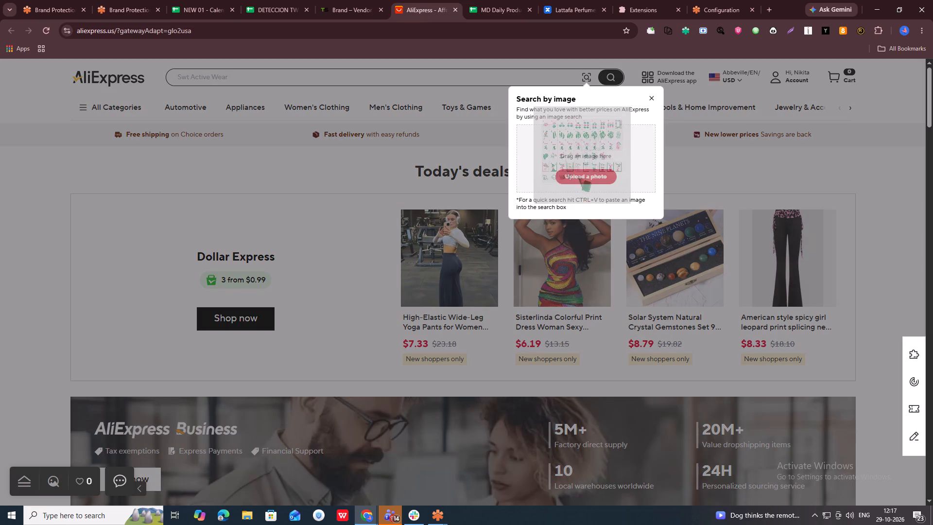
pyautogui.moveTo(560, 157); pyautogui.dragTo(560, 168)
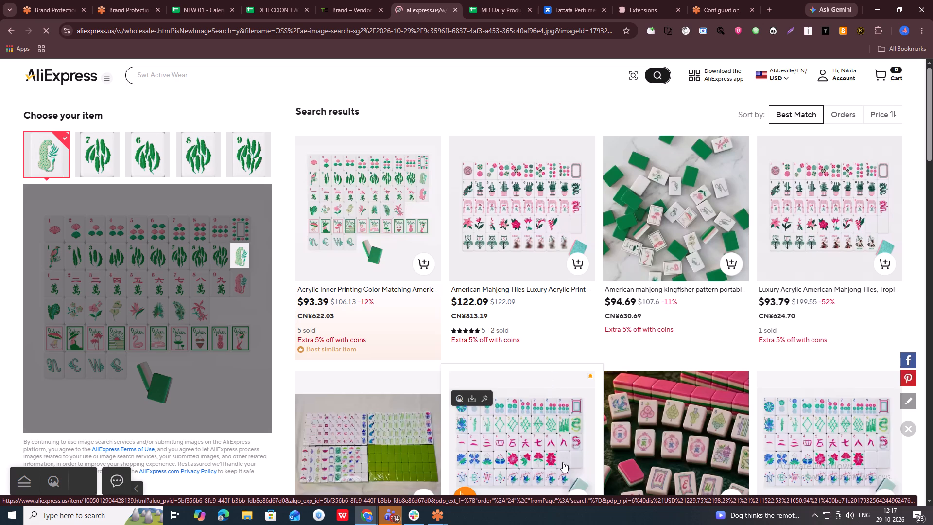
# Copy the link of the $93.39 "Acrylic Inner Printing Color Matching" mahjong listing from the AliExpress image search results.
pyautogui.scroll(-20, 496, 472)
pyautogui.scroll(-1, 496, 472)
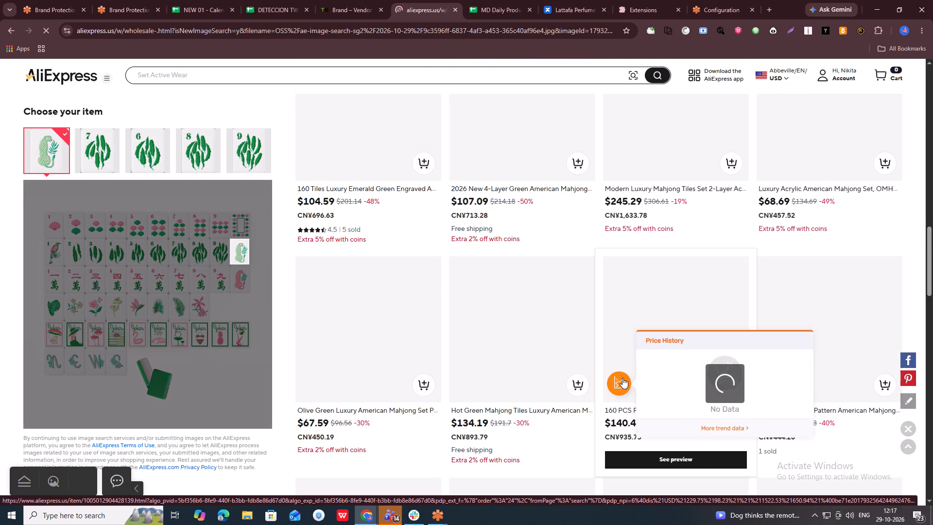
pyautogui.scroll(20, 622, 378)
pyautogui.scroll(16, 622, 378)
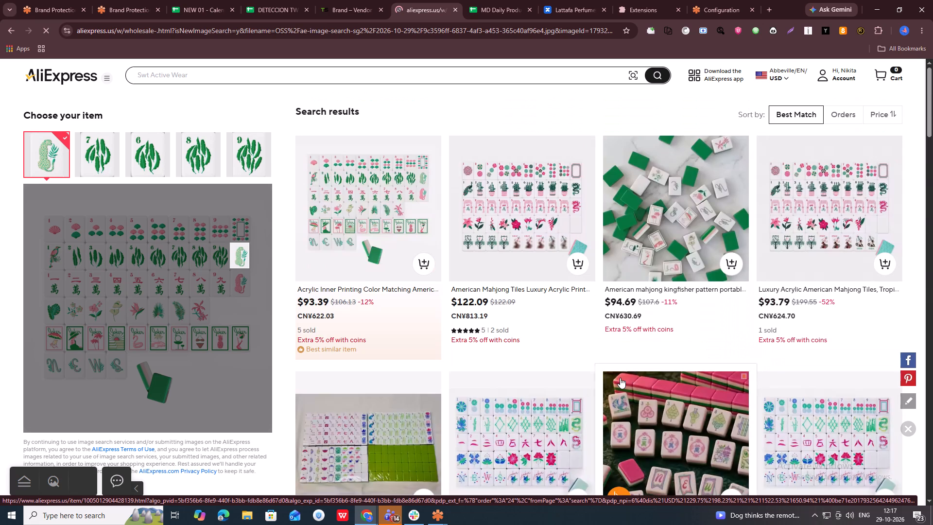
pyautogui.scroll(4, 620, 378)
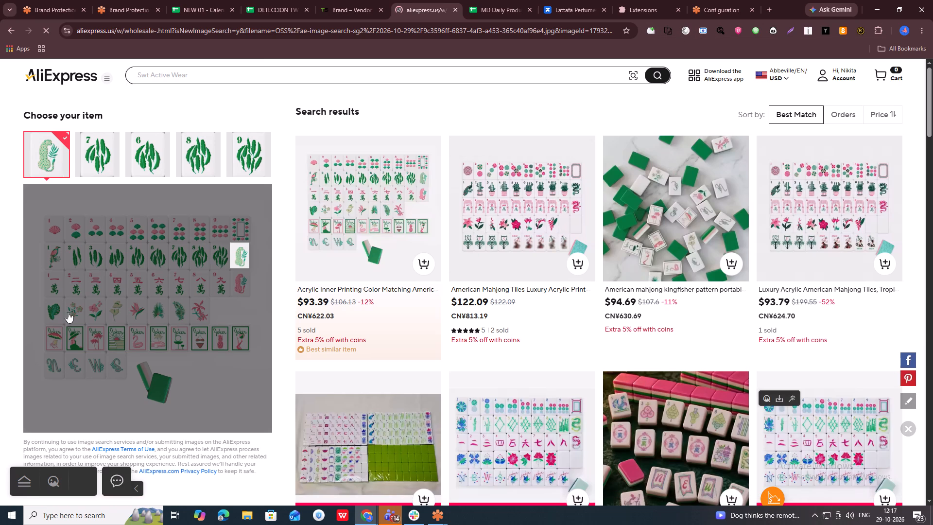
pyautogui.rightClick(354, 288)
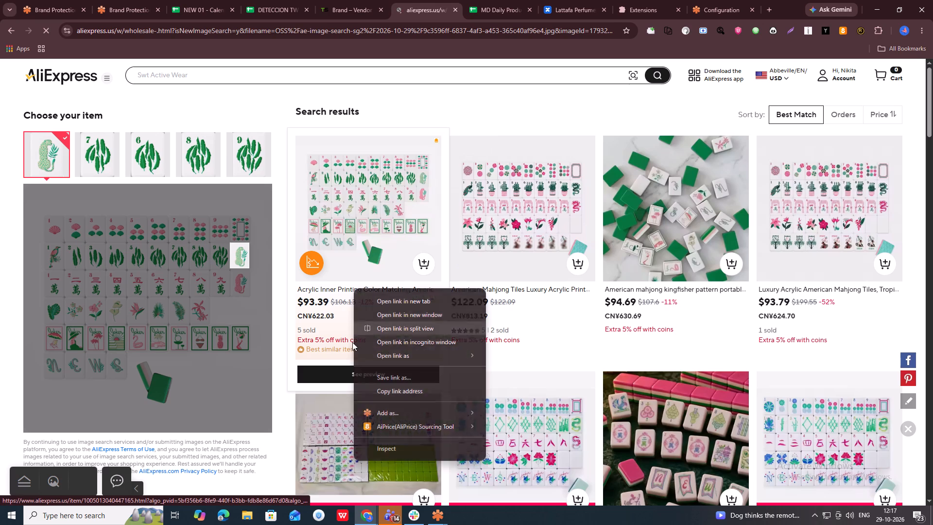
pyautogui.click(390, 389)
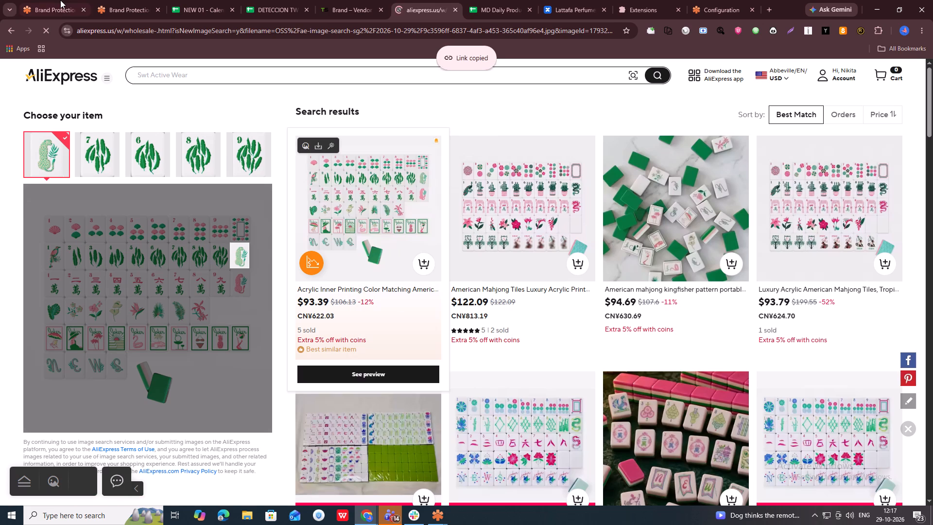
# Save a new Red Points incident for the copied AliExpress link under the asset Mahj Tile -28- Palm Royale Tiles.
pyautogui.click(56, 0)
pyautogui.click(294, 82)
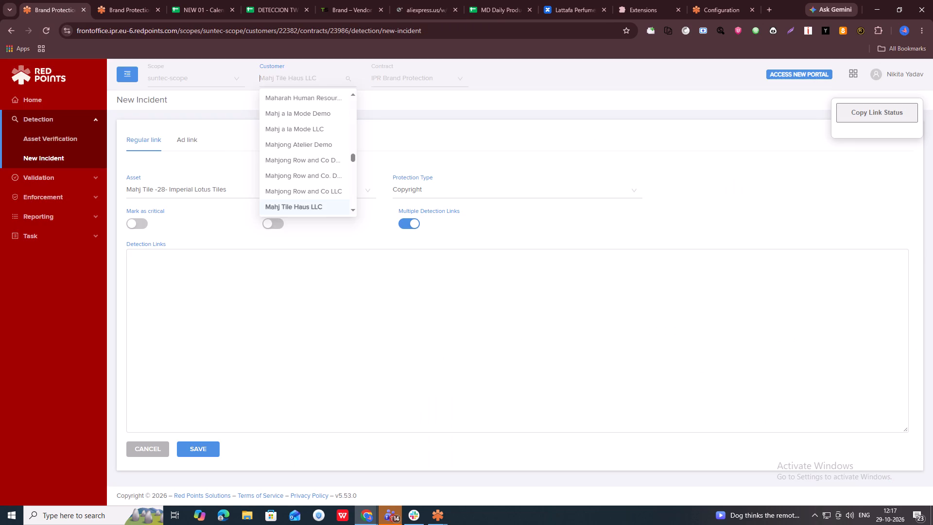
pyautogui.click(227, 193)
pyautogui.write('palm')
pyautogui.press('space')
pyautogui.click(222, 230)
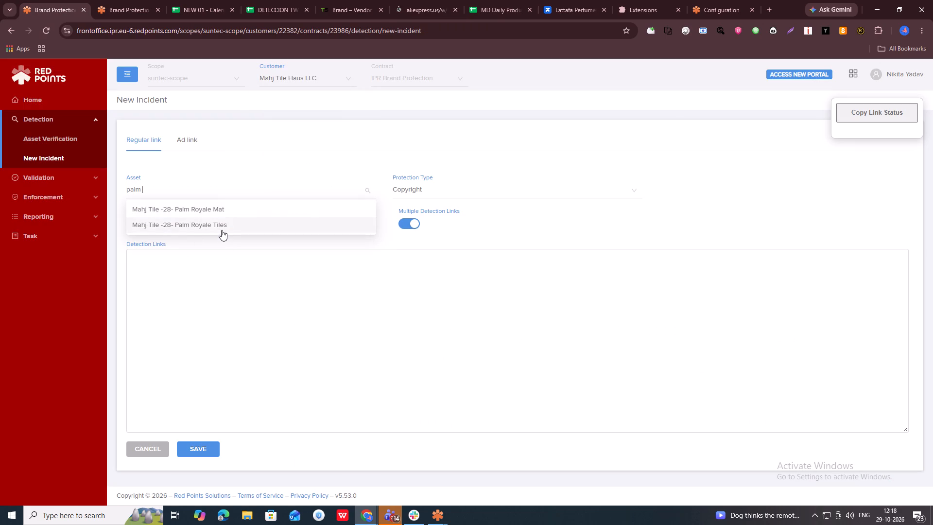
pyautogui.click(290, 377)
pyautogui.hotkey('ctrl', 'v')
pyautogui.click(211, 452)
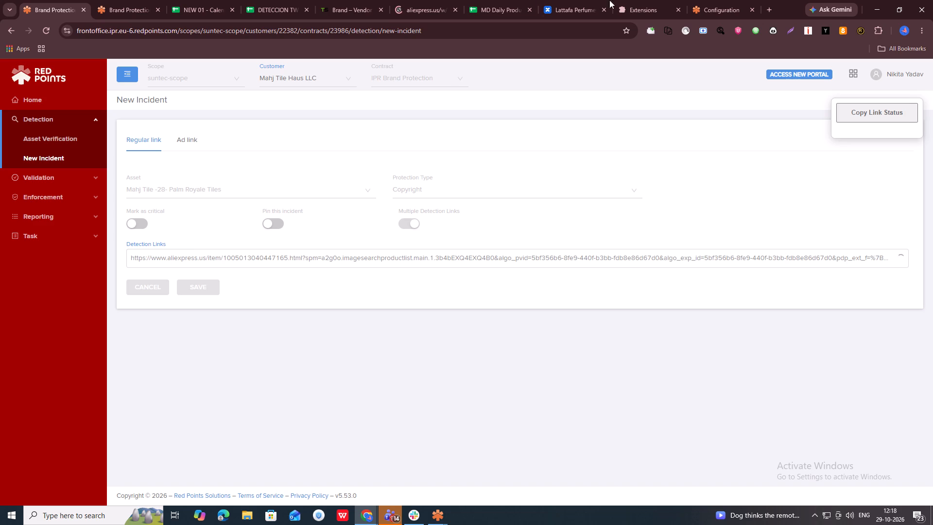
# Open the eBay site from the Mahj Tile Haus LLC rows in Tuinet in a new tab.
pyautogui.click(331, 0)
pyautogui.scroll(-5, 380, 351)
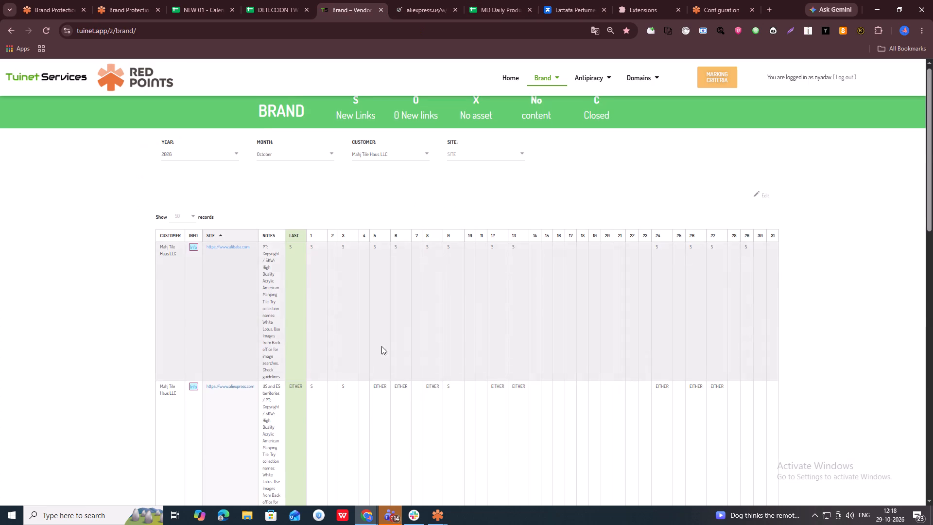
pyautogui.middleClick(235, 284)
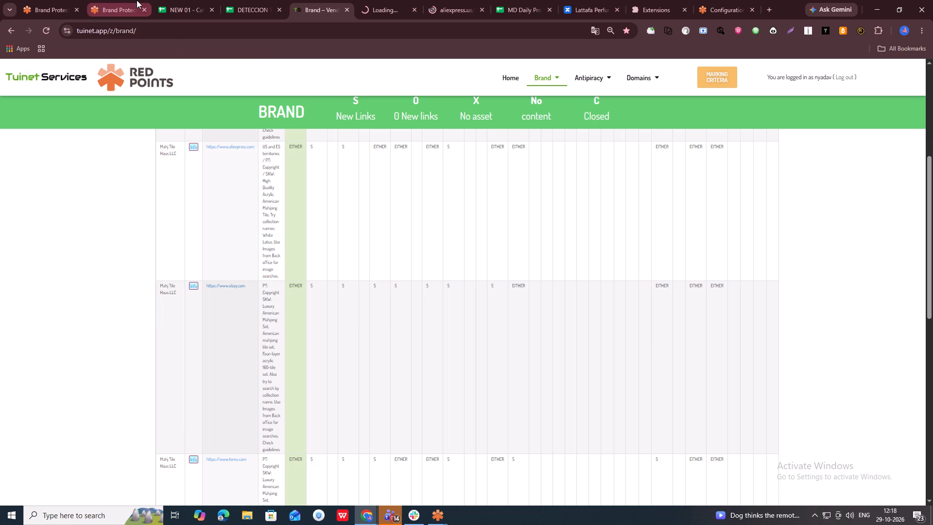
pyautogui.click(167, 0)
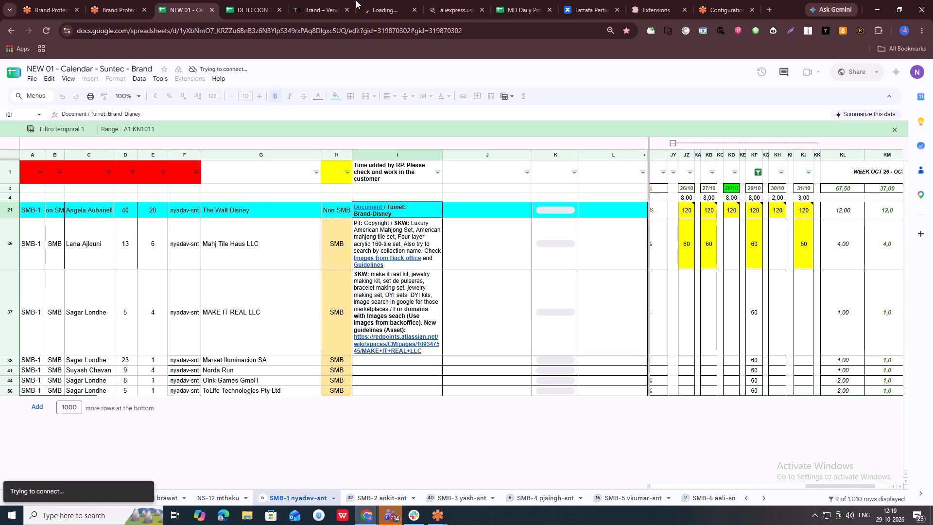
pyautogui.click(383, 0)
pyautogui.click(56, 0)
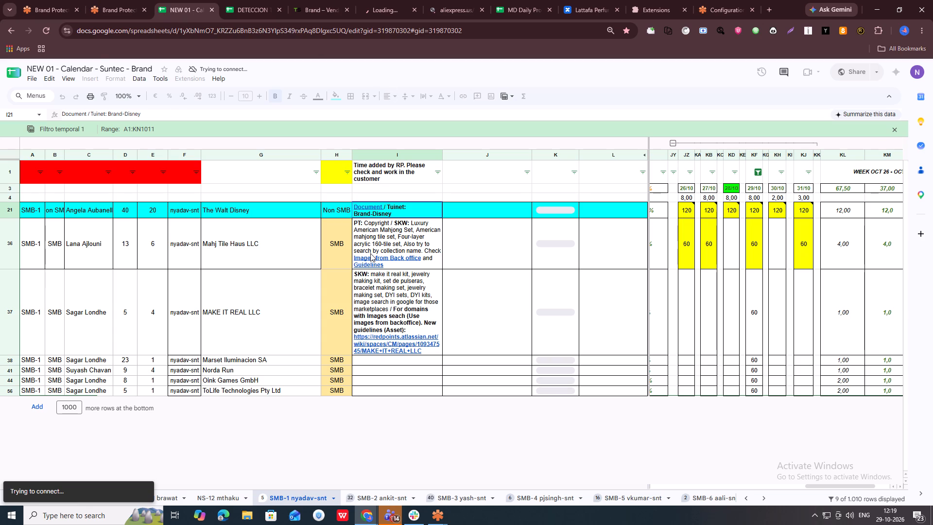
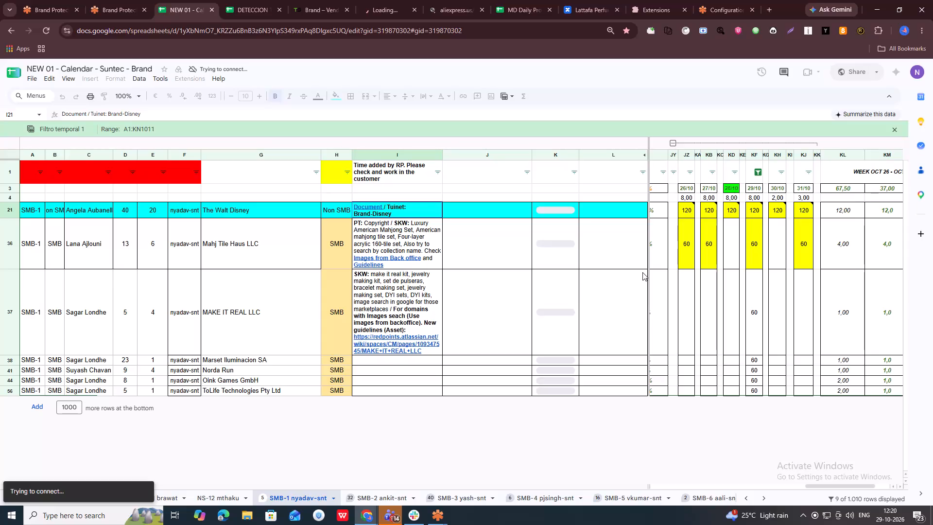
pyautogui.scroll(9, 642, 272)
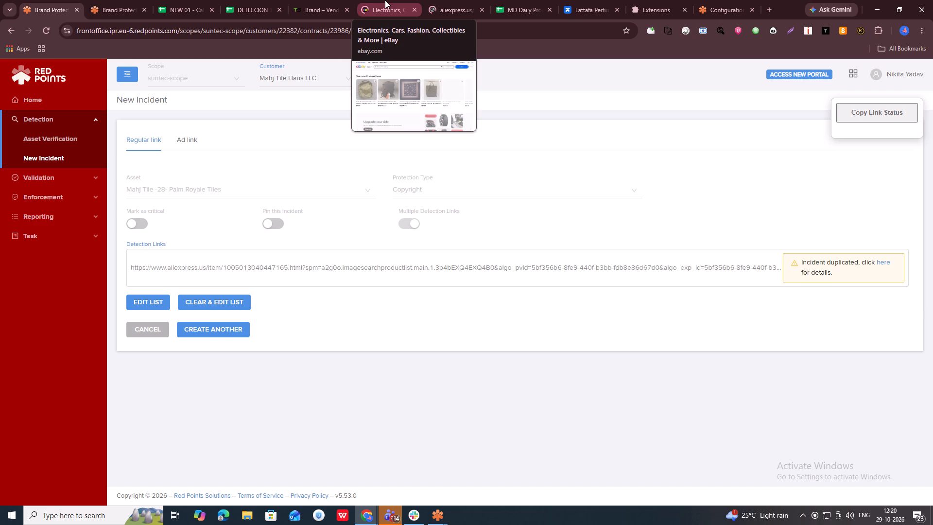
# Clear the submitted AliExpress link from the Palm Royale Tiles incident form and reopen its detection links list for editing.
pyautogui.click(210, 300)
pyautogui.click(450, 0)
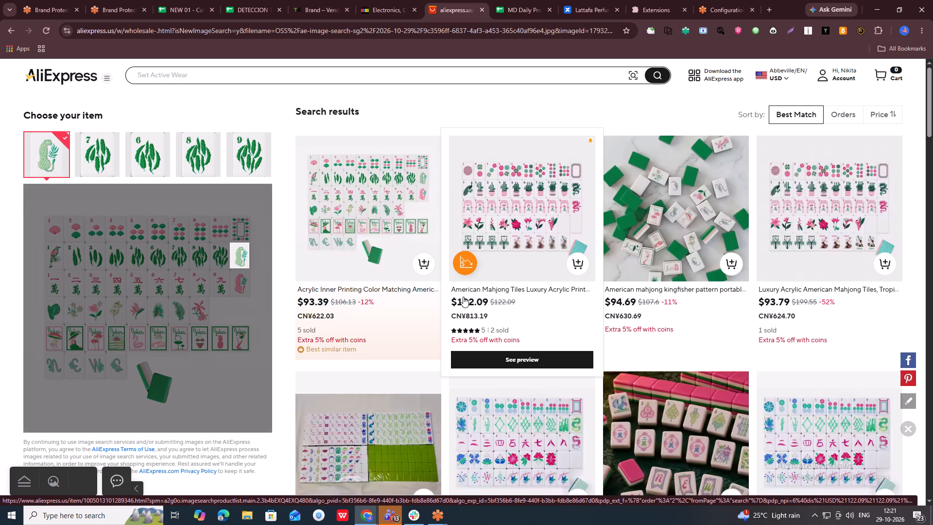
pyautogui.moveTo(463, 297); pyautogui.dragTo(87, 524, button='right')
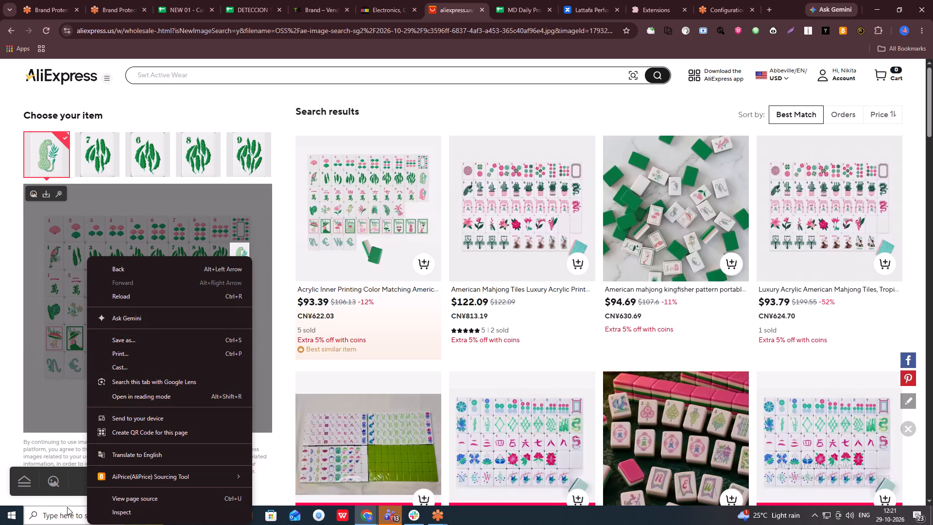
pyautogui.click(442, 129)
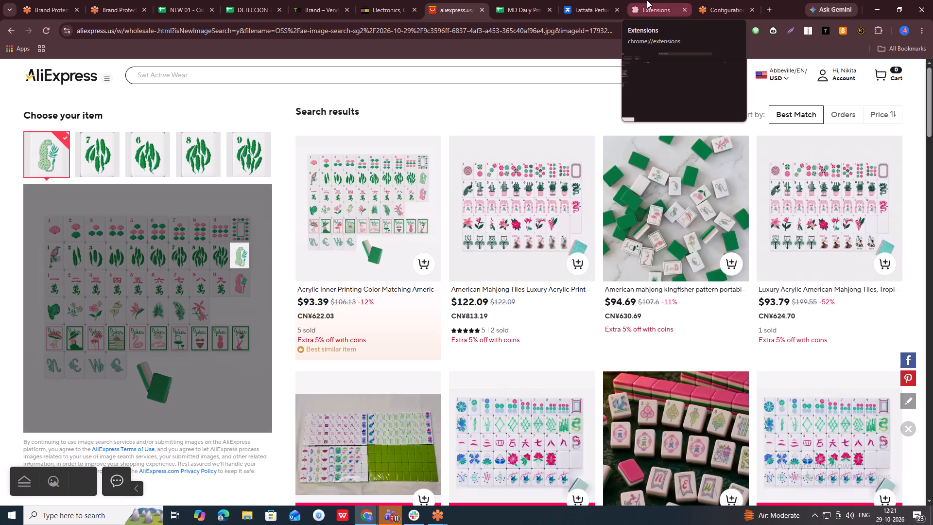
# Run an AliExpress image search with the MahjTile57 official image of the White Lotus Tiles.
pyautogui.click(119, 0)
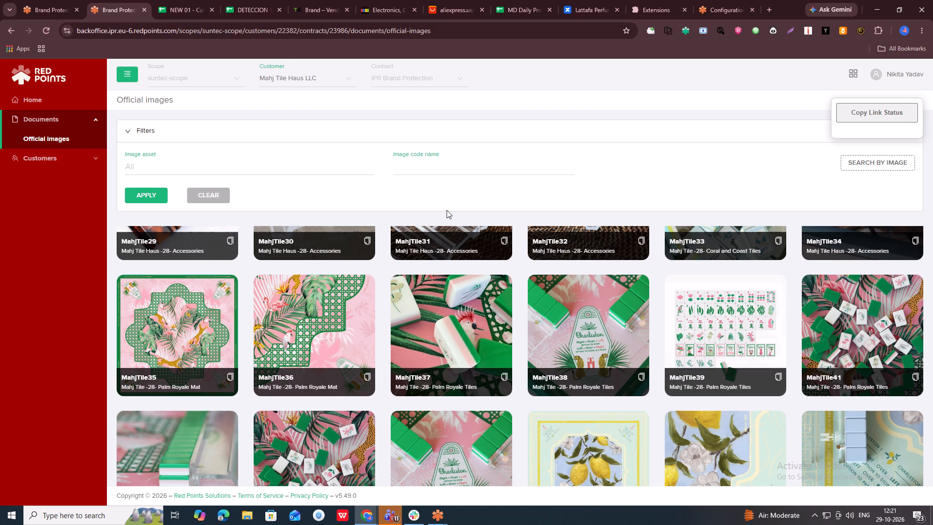
pyautogui.scroll(-4, 646, 369)
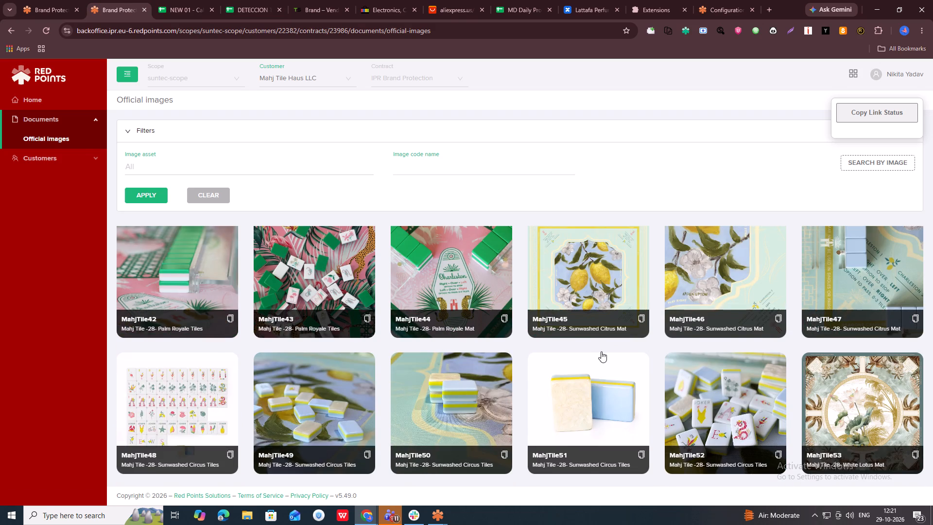
pyautogui.scroll(-4, 601, 351)
pyautogui.moveTo(599, 368); pyautogui.dragTo(502, 58)
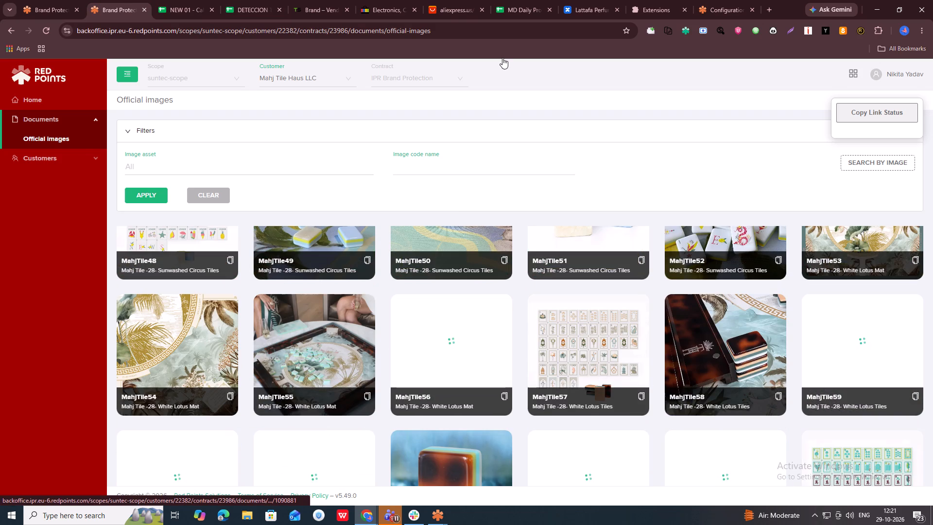
pyautogui.moveTo(502, 58); pyautogui.dragTo(611, 176)
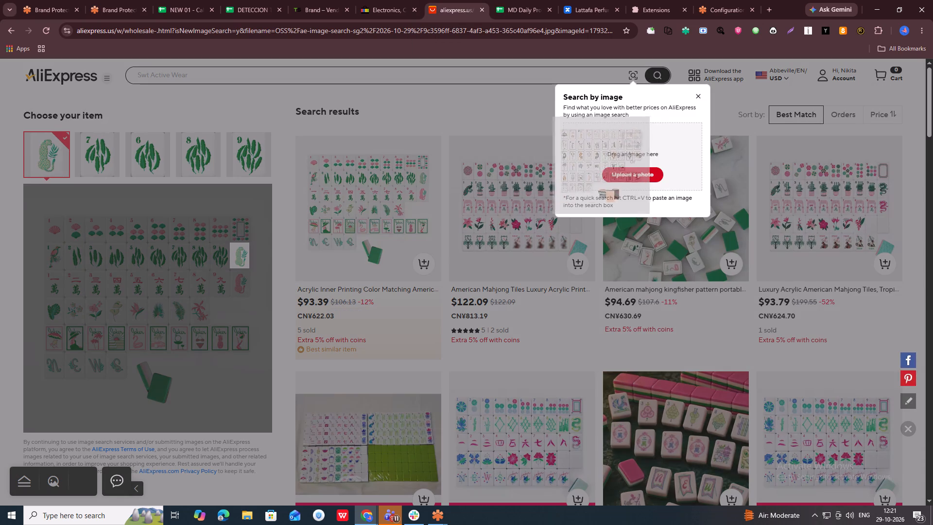
pyautogui.moveTo(611, 176); pyautogui.dragTo(625, 170)
# Run an eBay image search with the MahjTile57 official image of the White Lotus Tiles.
pyautogui.click(387, 0)
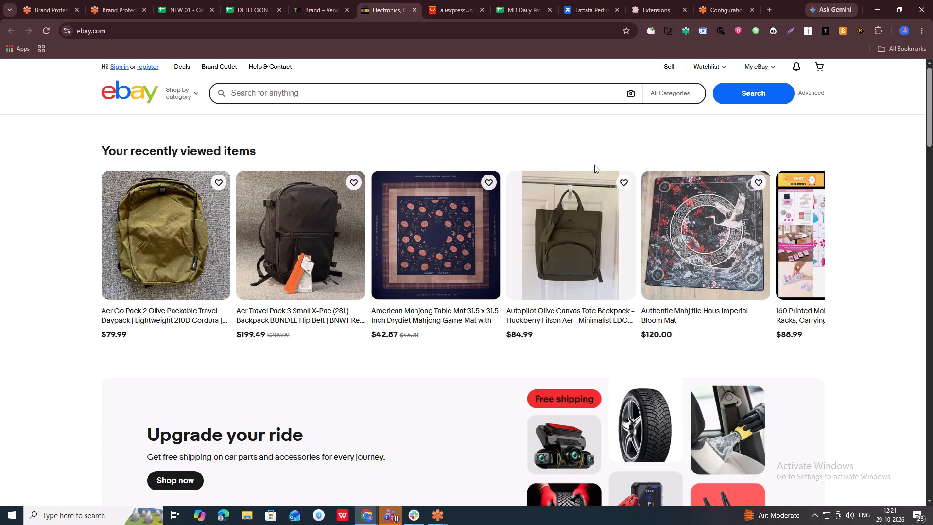
pyautogui.click(616, 91)
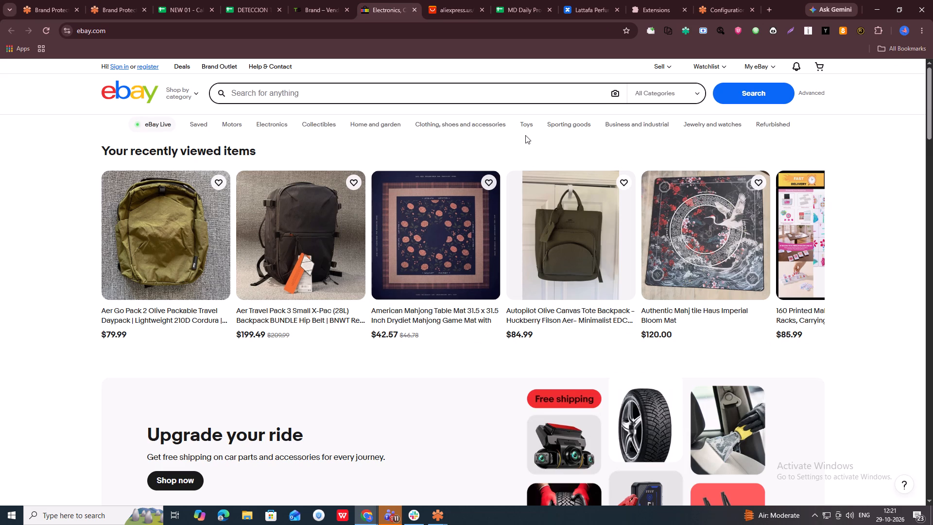
pyautogui.click(132, 0)
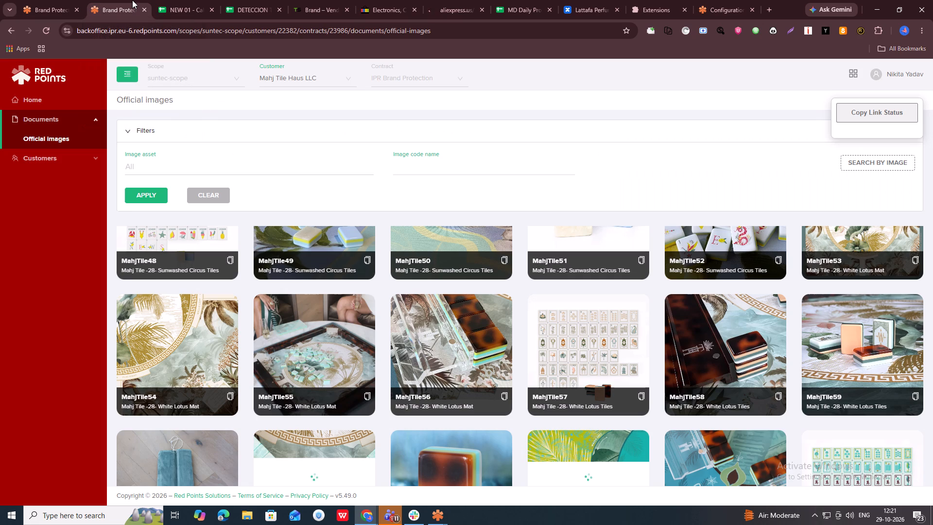
pyautogui.moveTo(576, 351); pyautogui.dragTo(370, 0)
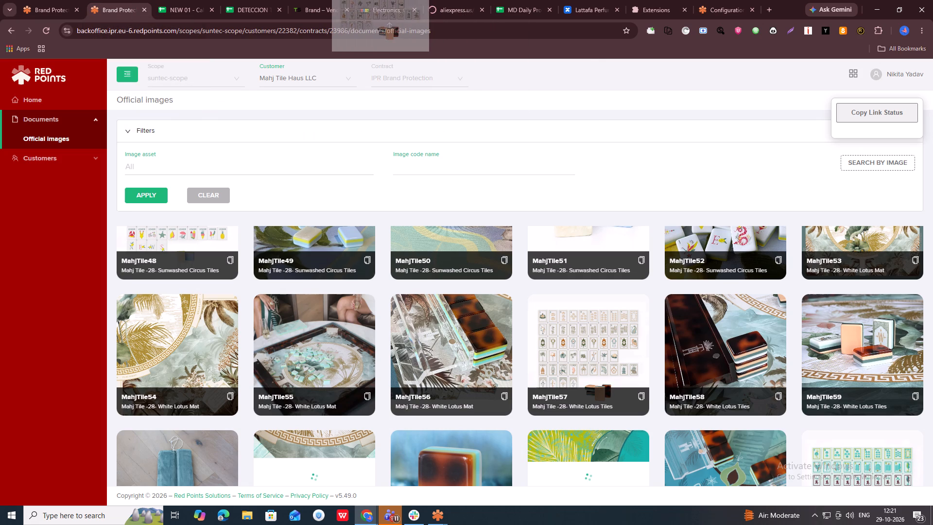
pyautogui.moveTo(370, 0); pyautogui.dragTo(371, 12)
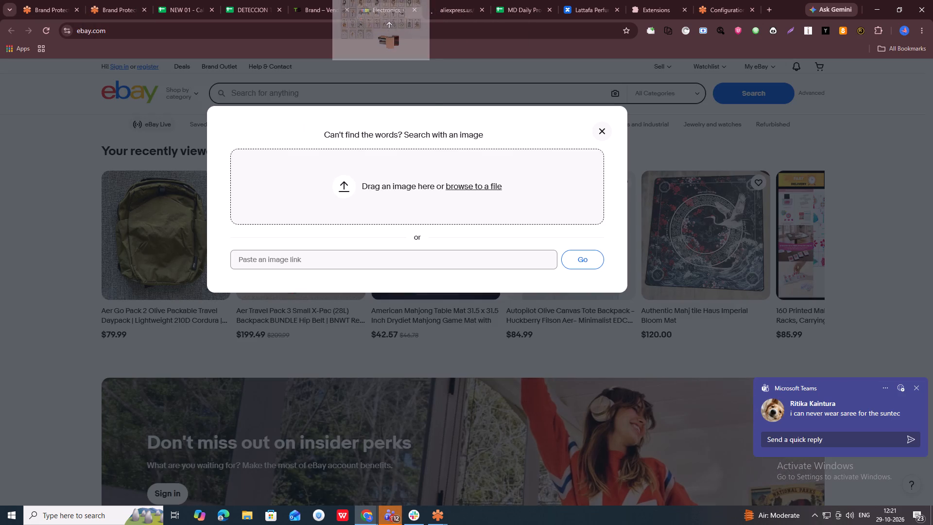
pyautogui.moveTo(371, 12); pyautogui.dragTo(409, 211)
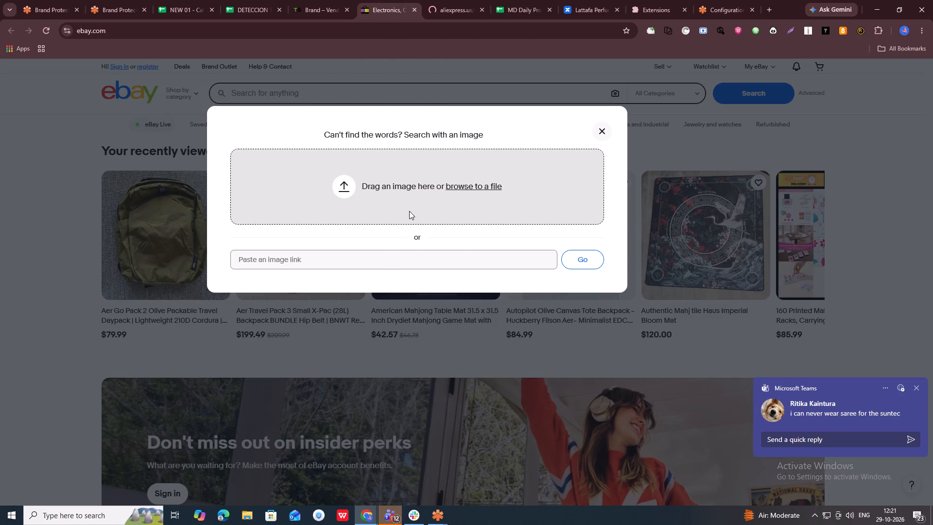
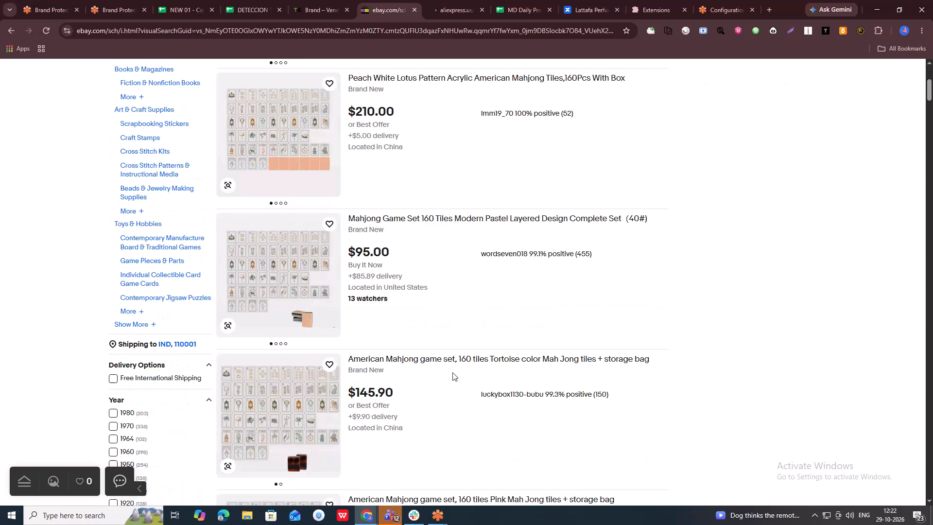
# Look over the eBay image search results for the White Lotus Tiles, and return to the AliExpress image search results.
pyautogui.scroll(-14, 483, 315)
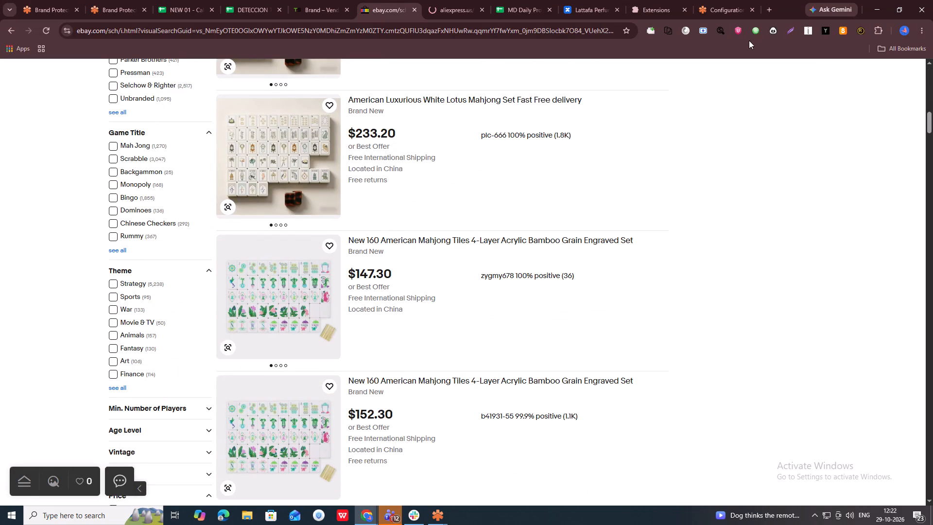
pyautogui.scroll(20, 498, 353)
pyautogui.scroll(5, 498, 353)
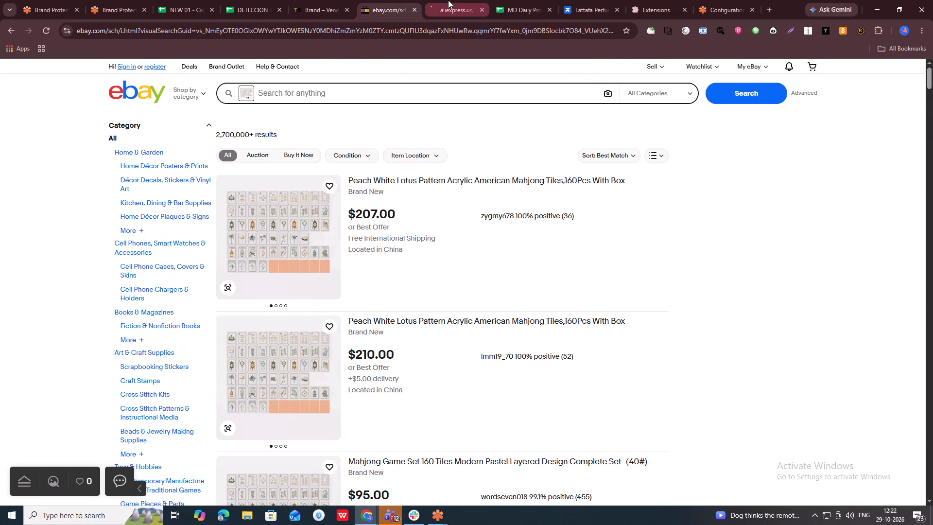
pyautogui.click(448, 0)
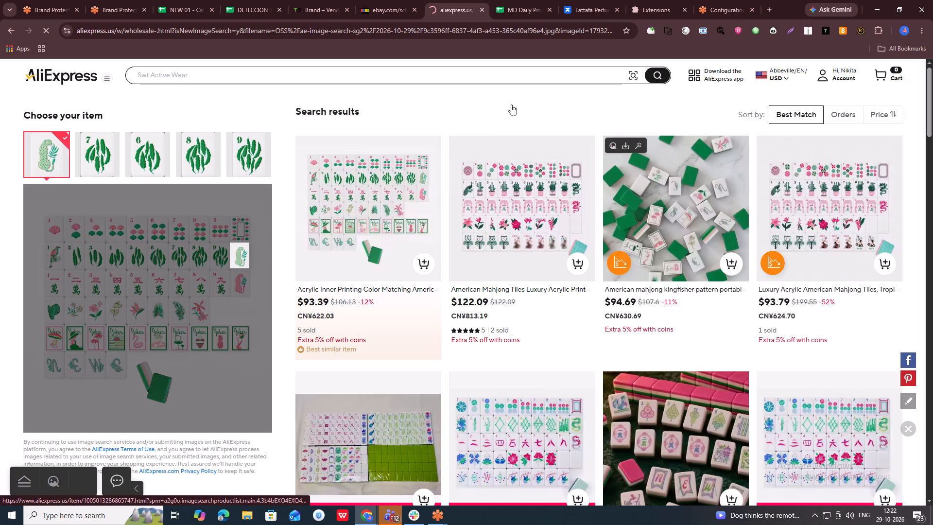
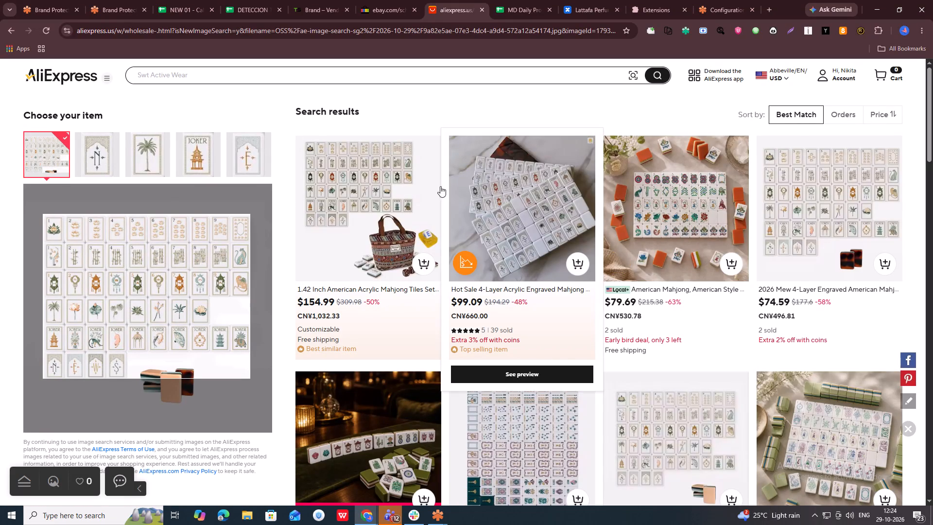
# Copy the link of the 1.42 Inch American Acrylic Mahjong Tiles Set from AliExpress into Links cell C102640 of Manual Detection Records.
pyautogui.rightClick(366, 289)
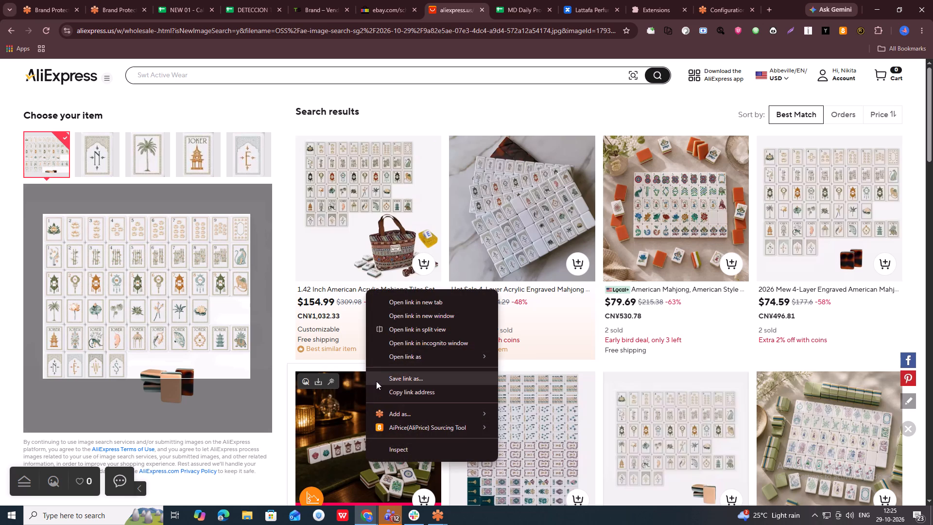
pyautogui.click(383, 391)
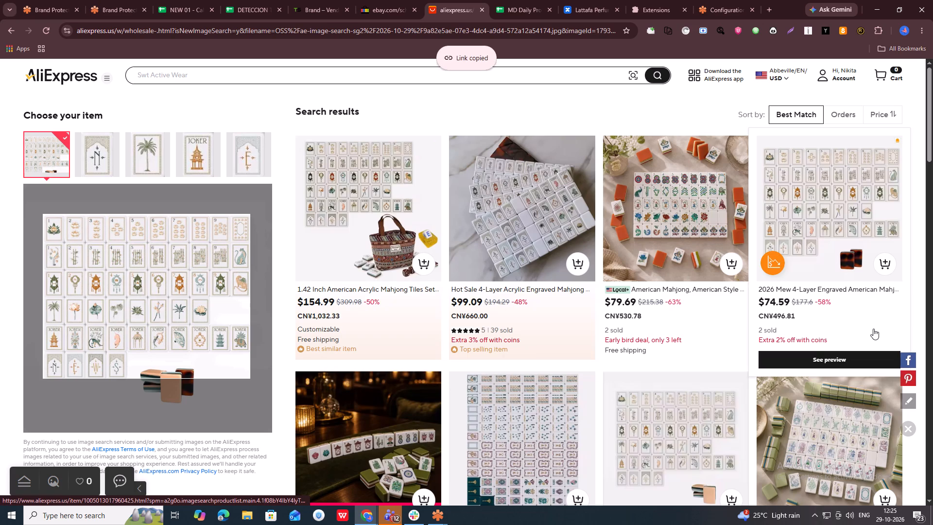
pyautogui.hotkey('alt', 'Tab')
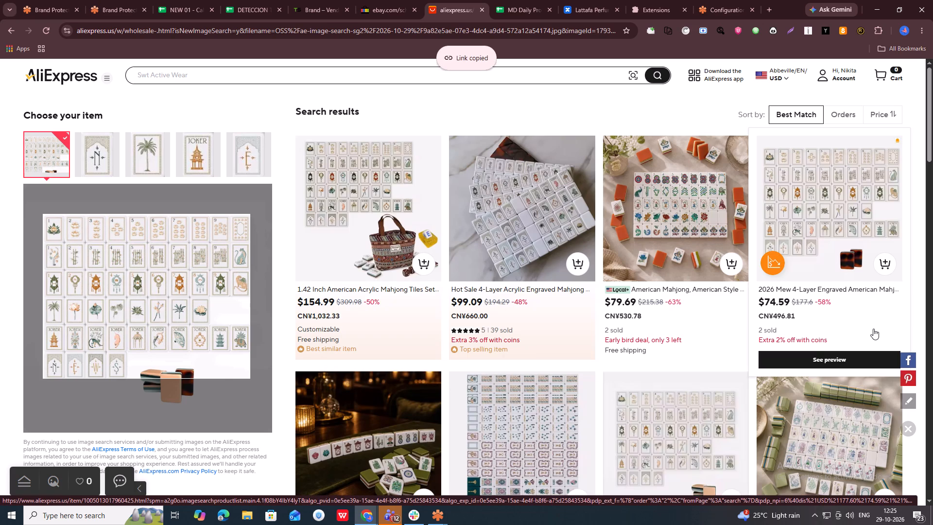
pyautogui.hotkey('alt', 'Tab')
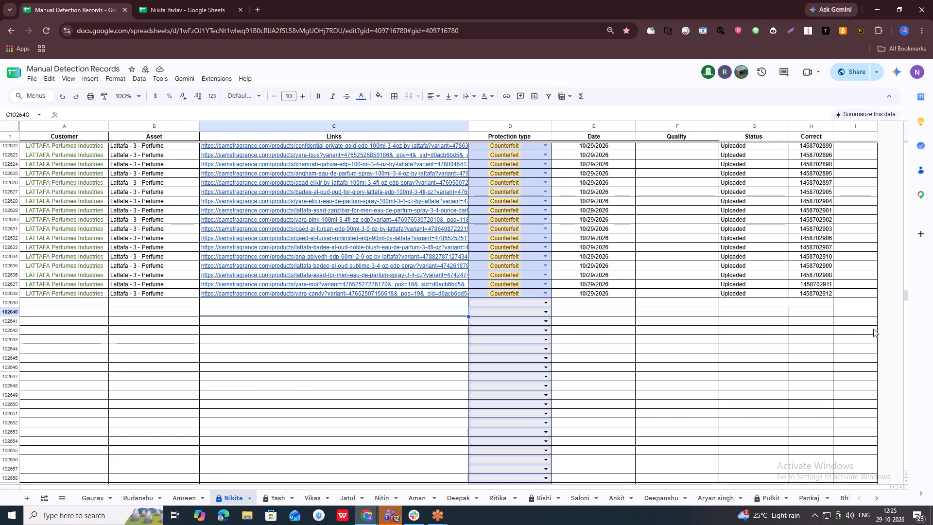
pyautogui.hotkey('ctrl', 'v')
pyautogui.click(167, 313)
pyautogui.click(259, 357)
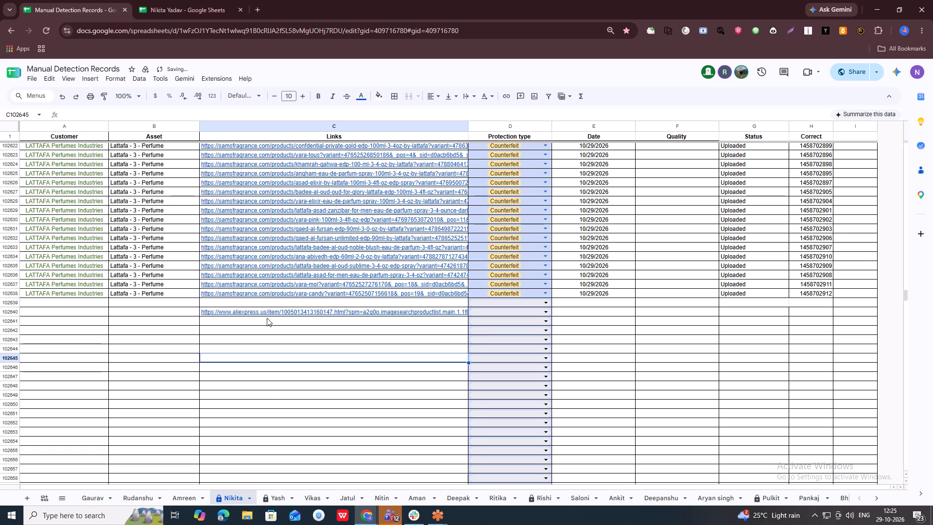
# Enter "white lotus tile" as the asset for the new AliExpress link in row 102640.
pyautogui.press('Up')
pyautogui.hotkey('ctrl', 'Up')
pyautogui.press('Down')
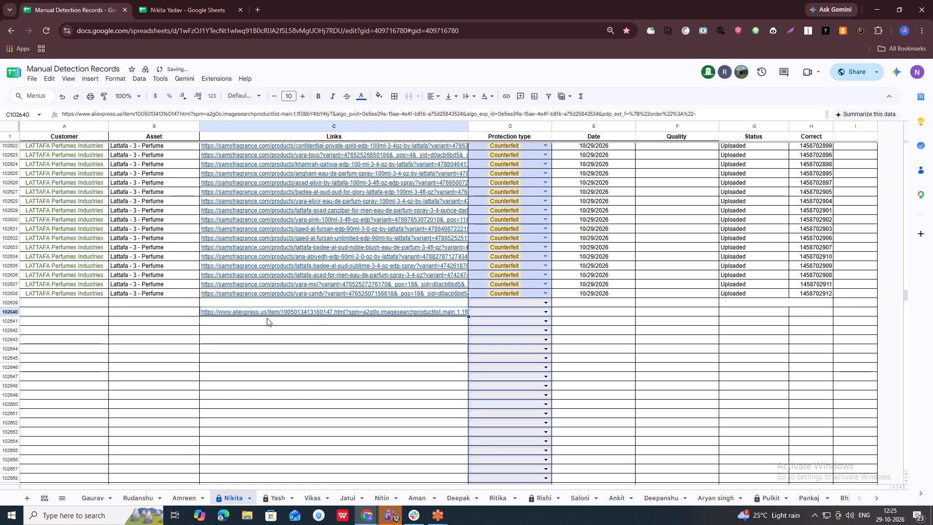
pyautogui.press('Left')
pyautogui.press('Up')
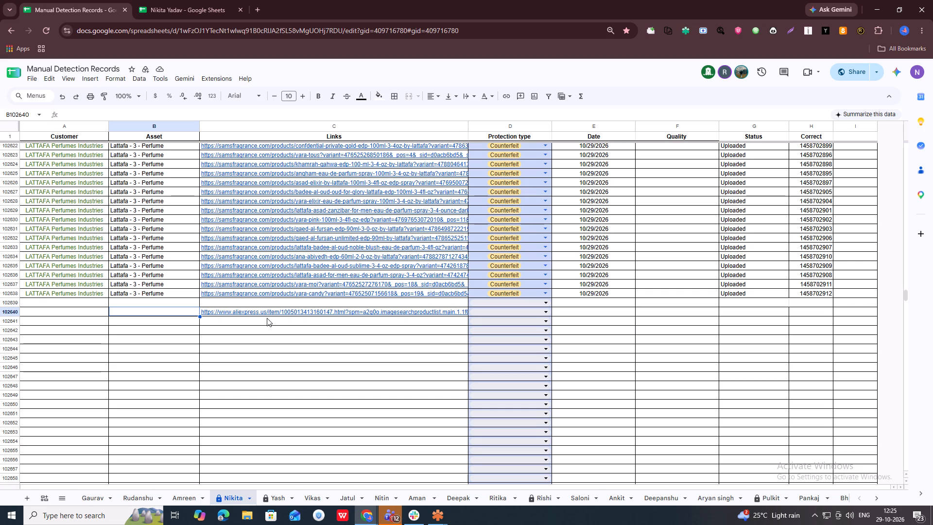
pyautogui.write('white lotus')
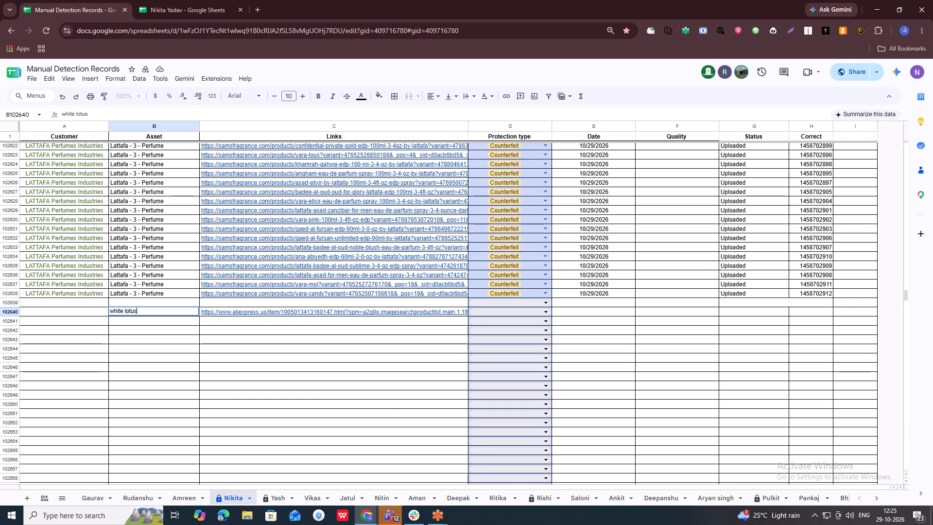
pyautogui.press('space')
pyautogui.write('tile')
pyautogui.press('Down')
# Copy the link of the 2026 Mew 4-Layer Engraved American Mahjong listing from AliExpress into Links cell C102641.
pyautogui.press('Right')
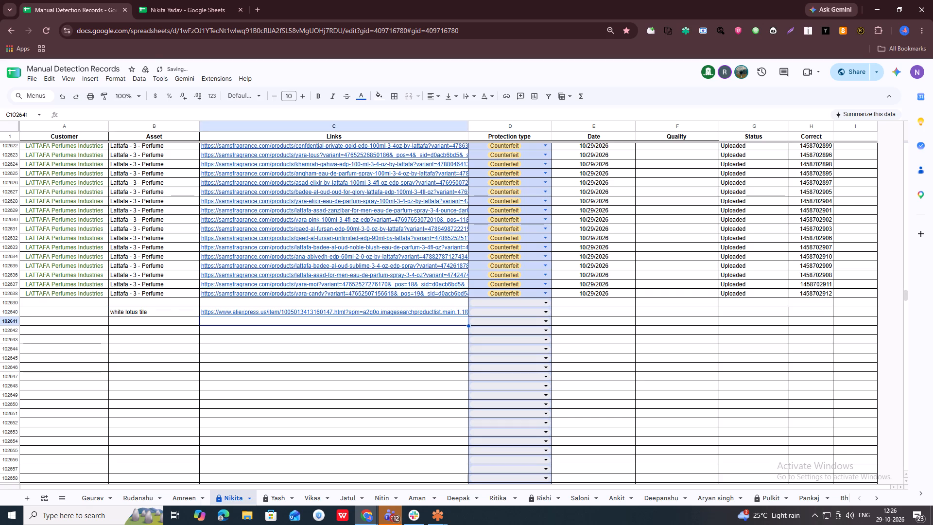
pyautogui.hotkey('alt', 'Tab')
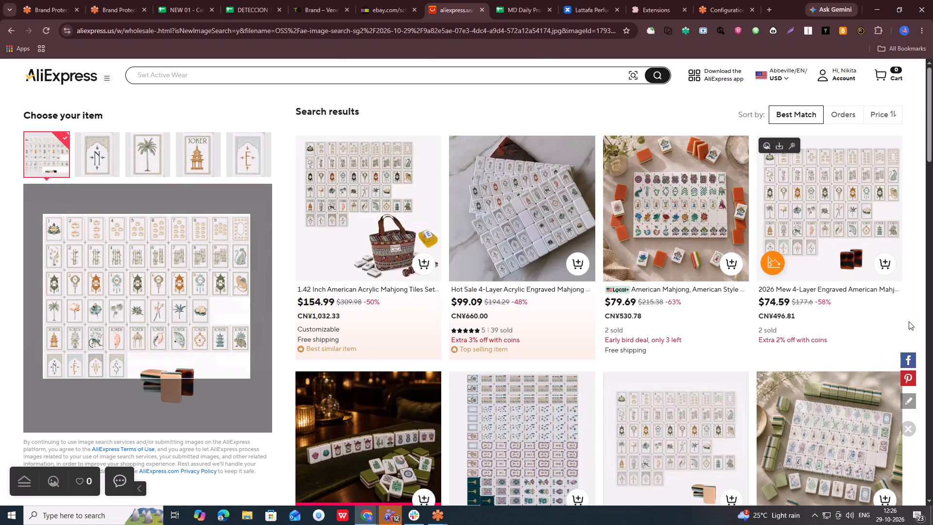
pyautogui.rightClick(845, 291)
pyautogui.click(790, 391)
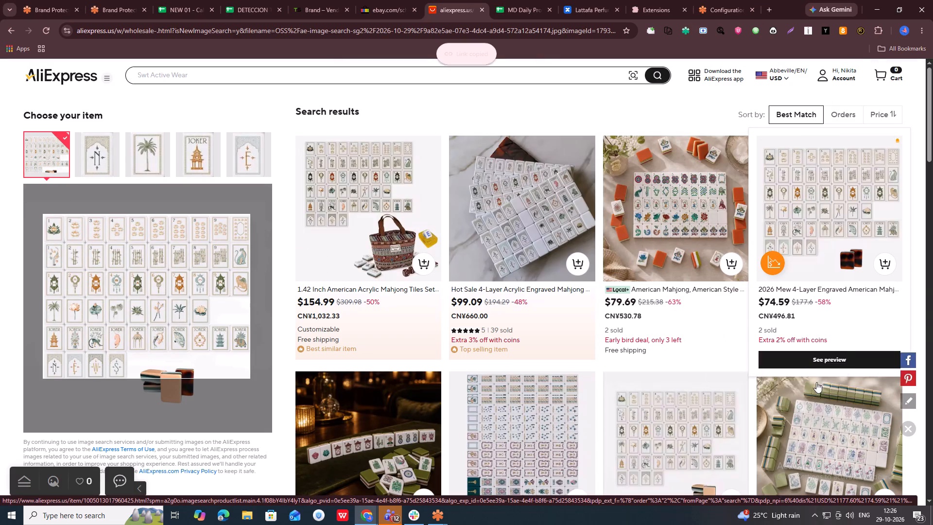
pyautogui.hotkey('alt', 'Tab')
pyautogui.hotkey('ctrl', 'v')
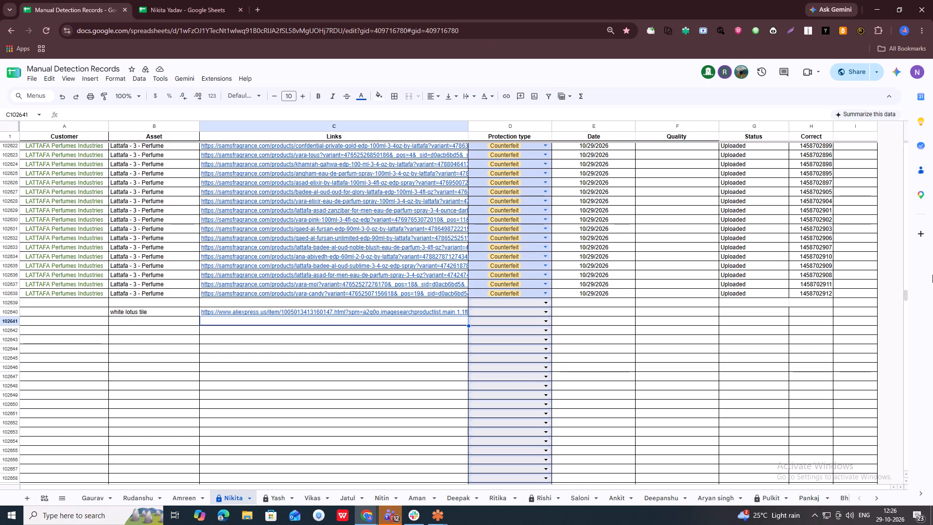
pyautogui.press('Down')
# Copy the link of the Modern Luxury Mahjong Tiles Set 2-Layer listing from AliExpress into Links cell C102642.
pyautogui.hotkey('alt', 'Tab')
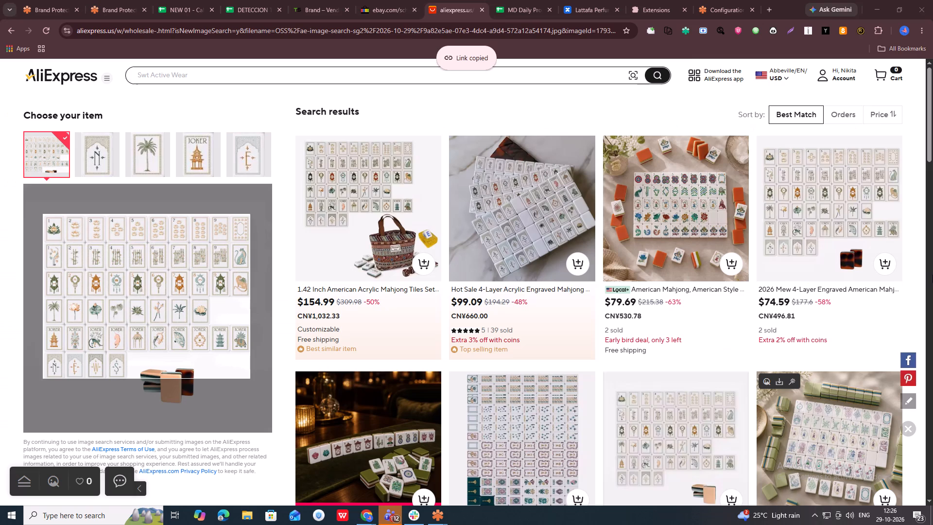
pyautogui.hotkey('alt', 'Tab')
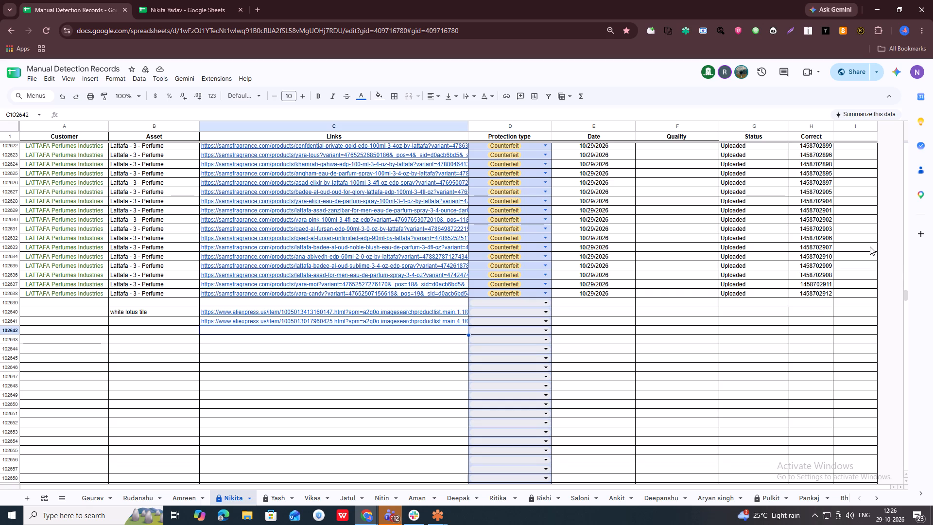
pyautogui.hotkey('alt', 'Tab')
pyautogui.press('Right')
pyautogui.scroll(-3, 675, 272)
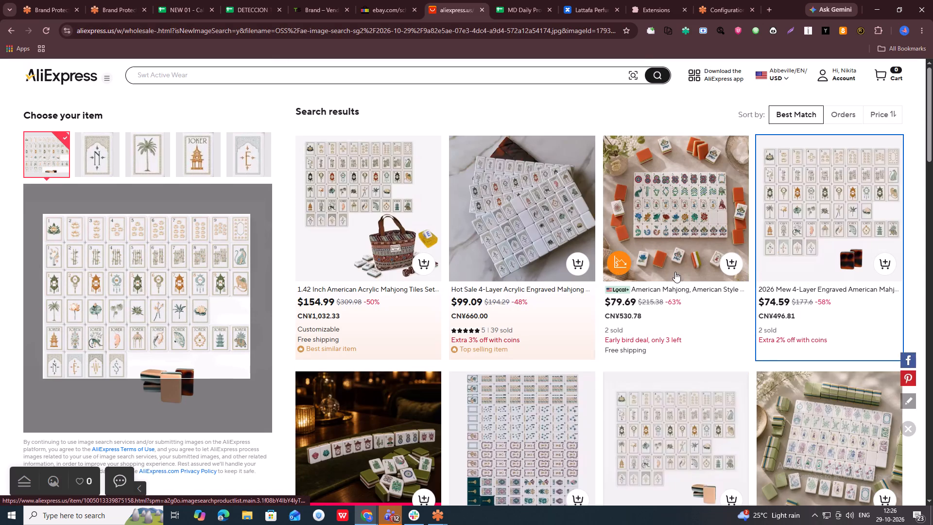
pyautogui.scroll(-2, 675, 272)
pyautogui.rightClick(687, 285)
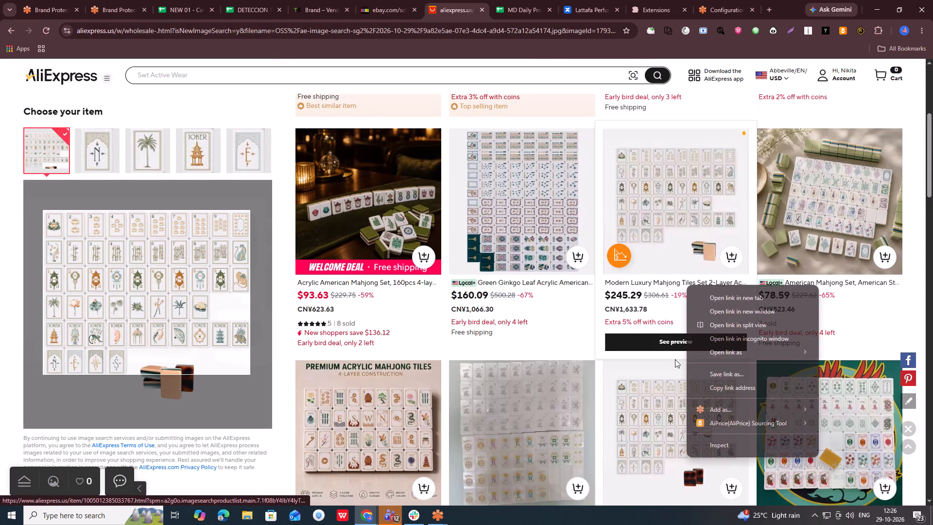
pyautogui.click(710, 389)
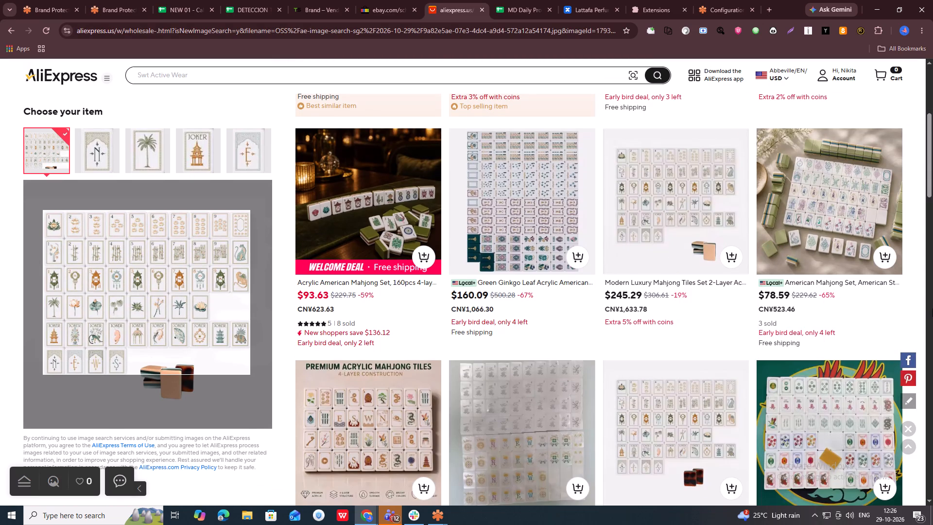
pyautogui.hotkey('alt', 'Tab')
pyautogui.hotkey('ctrl', 'v')
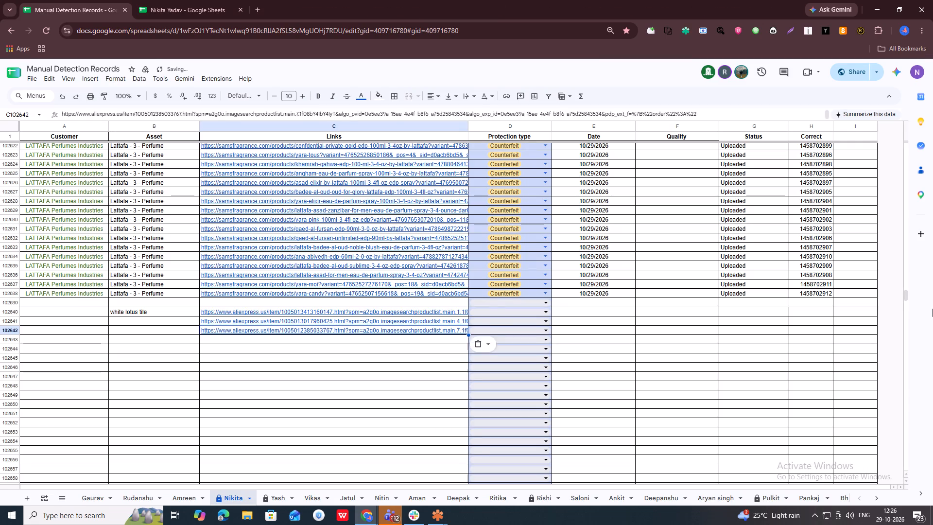
pyautogui.press('Down')
# Copy the link of the New Light Luxury 4 Layer Anti Fading listing from AliExpress into Links cell C102643.
pyautogui.hotkey('alt', 'Tab')
pyautogui.press('Down')
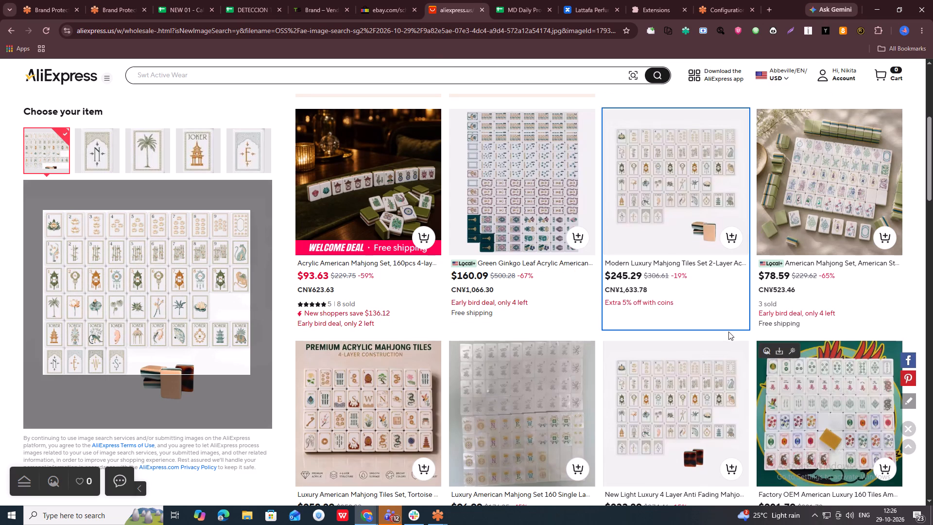
pyautogui.scroll(-5, 728, 332)
pyautogui.rightClick(689, 252)
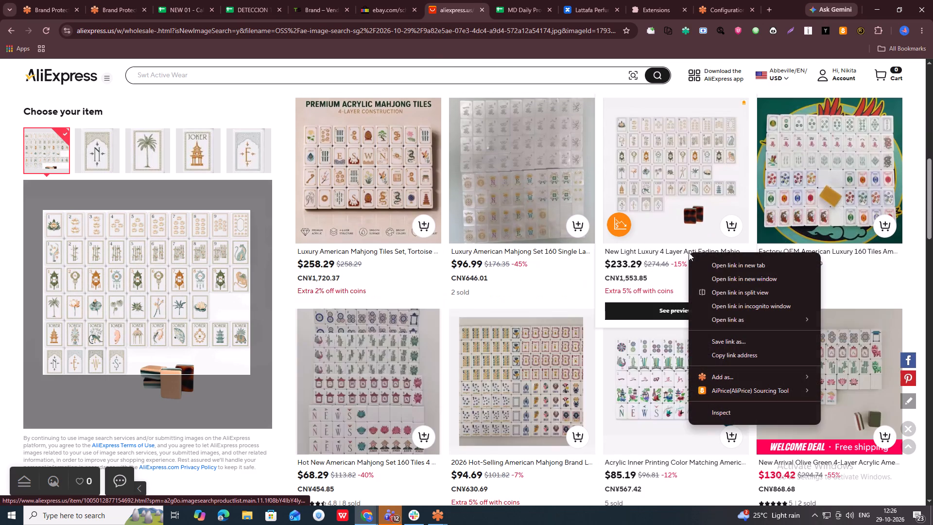
pyautogui.click(714, 357)
pyautogui.hotkey('alt', 'Tab')
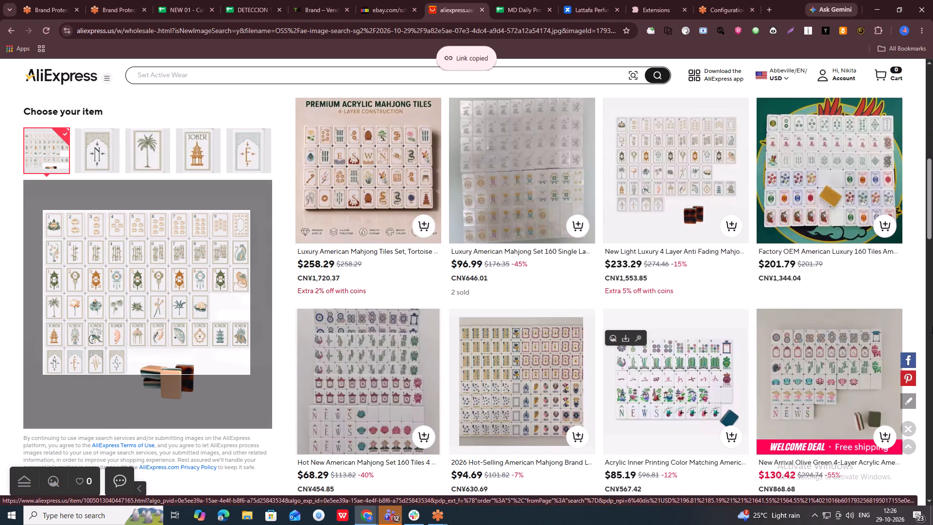
pyautogui.hotkey('ctrl', 'v')
pyautogui.press('Down')
# Check the remaining AliExpress image search results for White Lotus tile matches, and switch to the eBay results.
pyautogui.hotkey('alt', 'Tab')
pyautogui.press('Down')
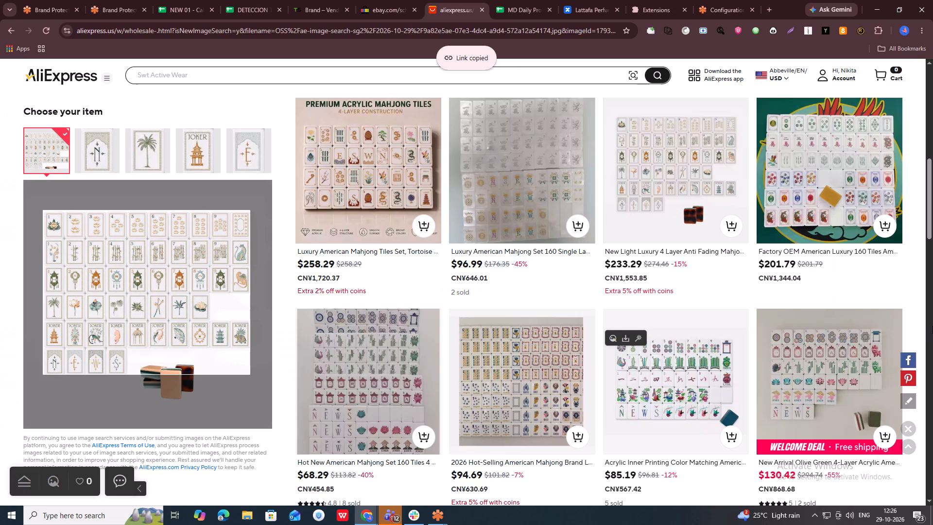
pyautogui.scroll(-7, 845, 342)
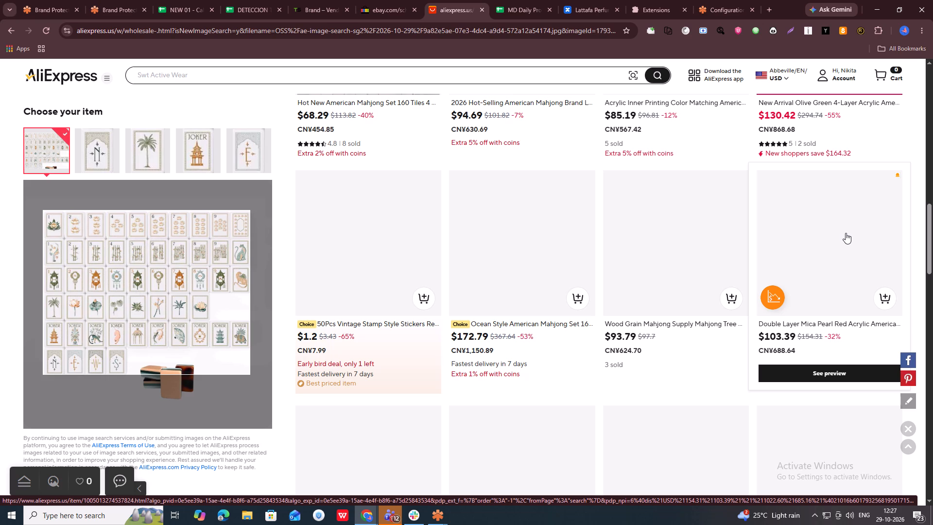
pyautogui.click(386, 0)
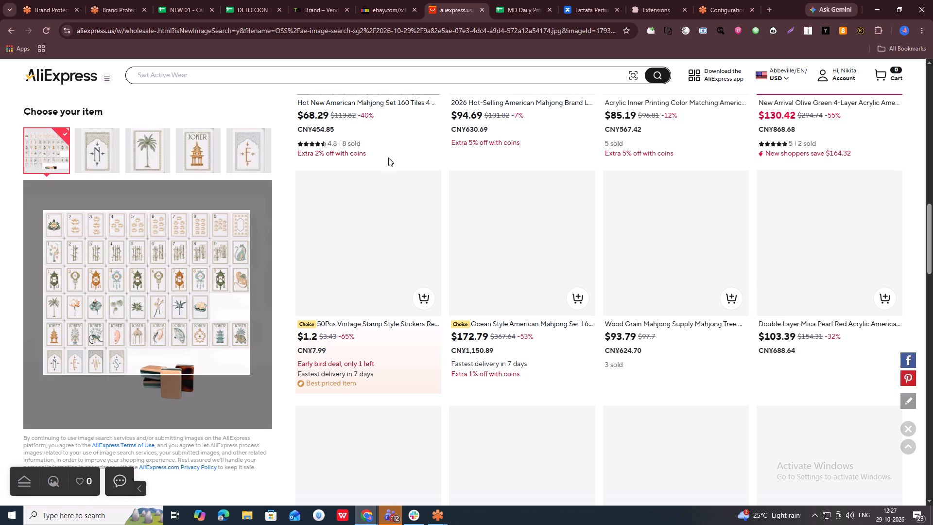
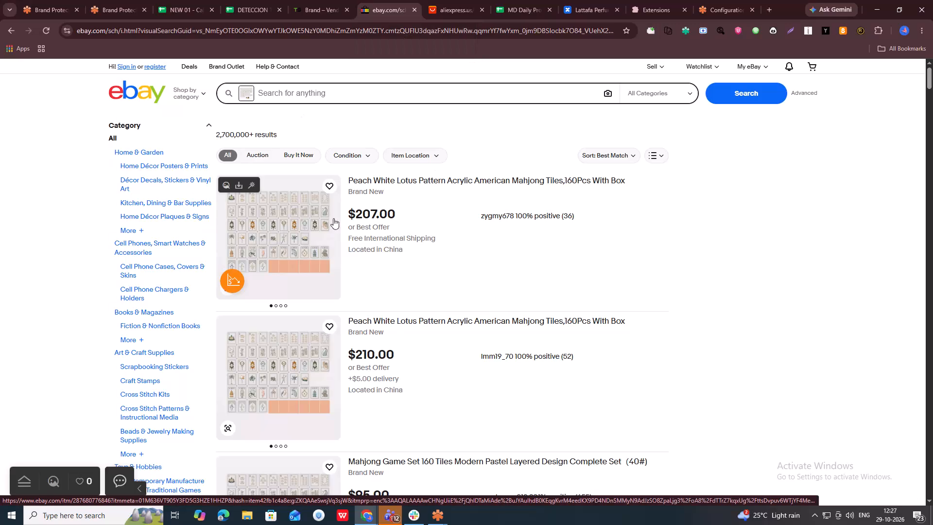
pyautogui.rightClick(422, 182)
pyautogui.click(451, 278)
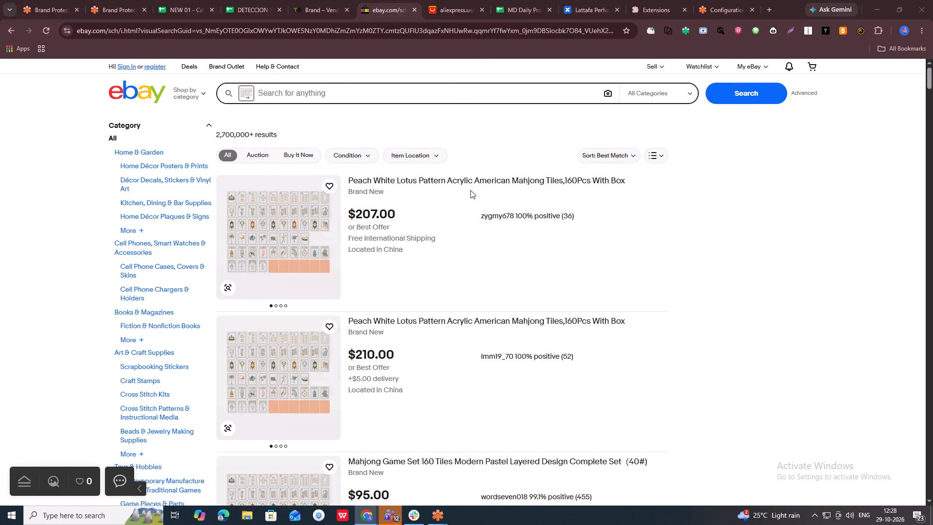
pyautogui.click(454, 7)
# Copy the link of the Mahjong Game Set 160 Tiles Modern Pastel (40#) listing from eBay into Links cell C102644.
pyautogui.scroll(-5, 412, 290)
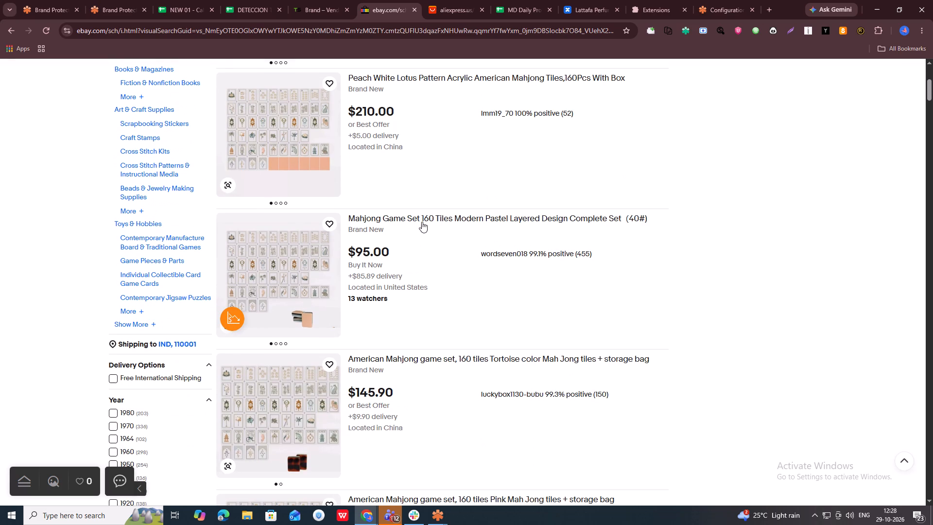
pyautogui.rightClick(422, 222)
pyautogui.click(450, 326)
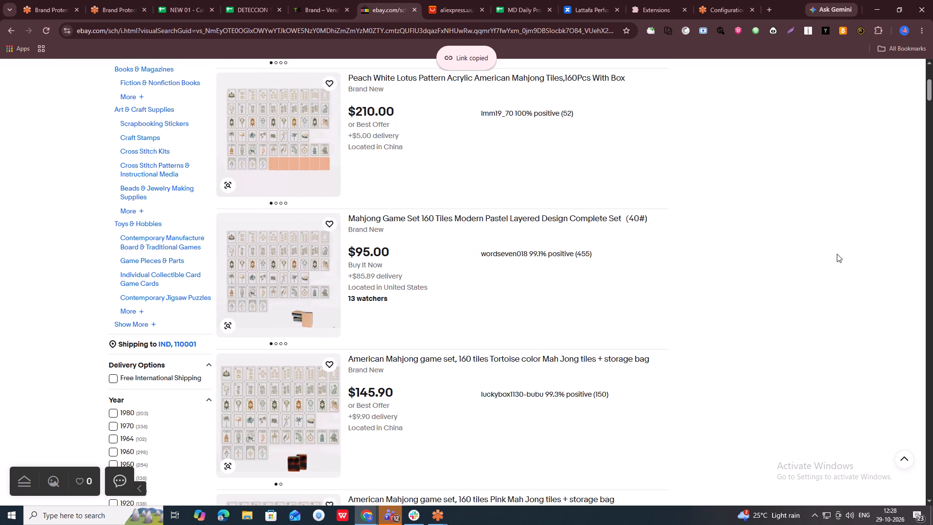
pyautogui.hotkey('alt', 'Tab')
pyautogui.hotkey('ctrl', 'b')
pyautogui.press('Down')
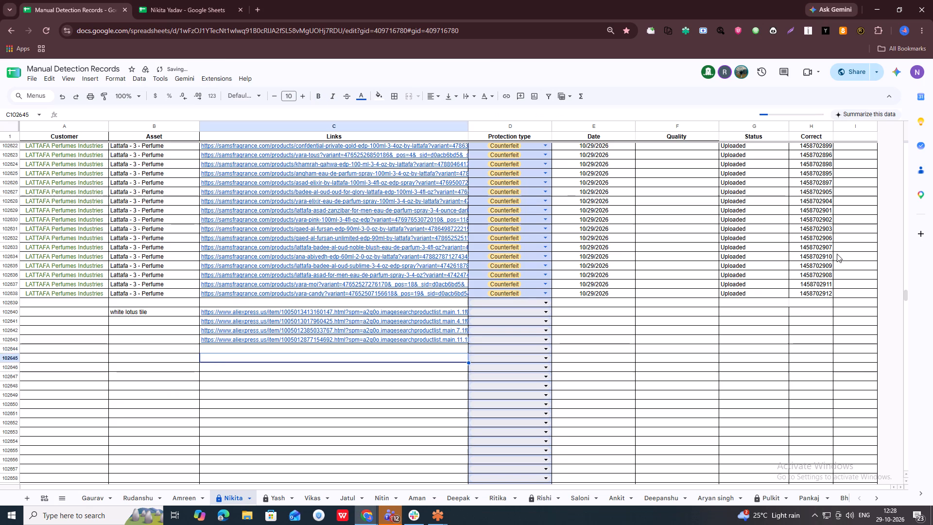
pyautogui.press('Up')
pyautogui.hotkey('ctrl', 'b')
pyautogui.hotkey('ctrl', 'v')
pyautogui.press('Down')
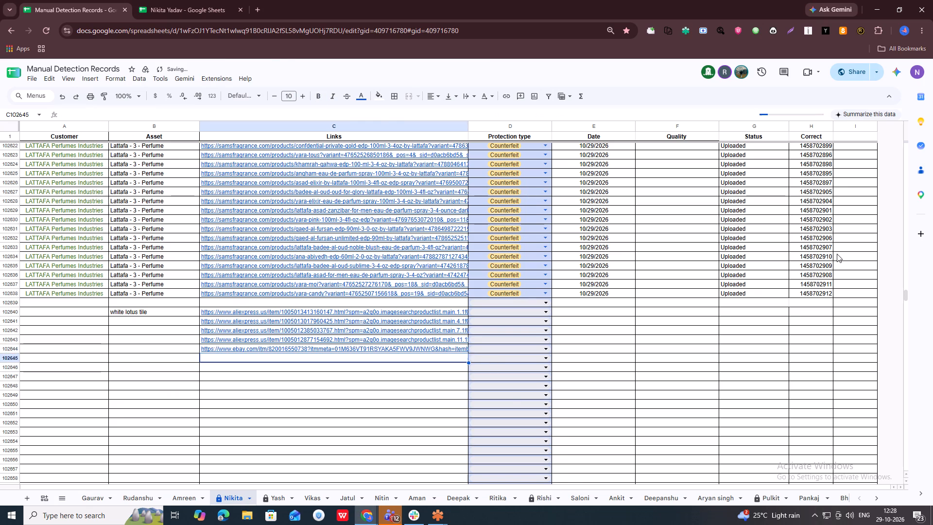
# Copy the link of the eBay listing for the 160-tile Tortoise color American Mahjong set into Links cell C102645.
pyautogui.hotkey('alt', 'Tab')
pyautogui.press('Down')
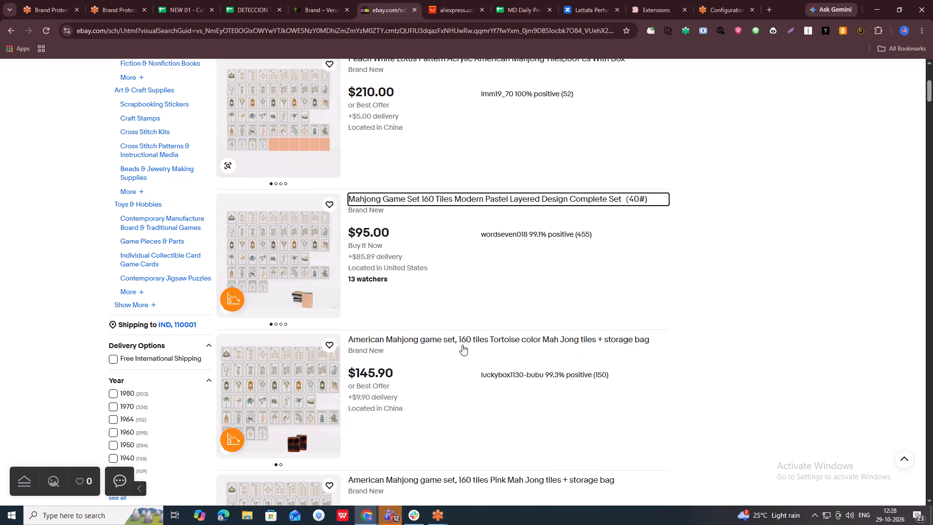
pyautogui.rightClick(462, 344)
pyautogui.click(503, 272)
pyautogui.hotkey('alt', 'Tab')
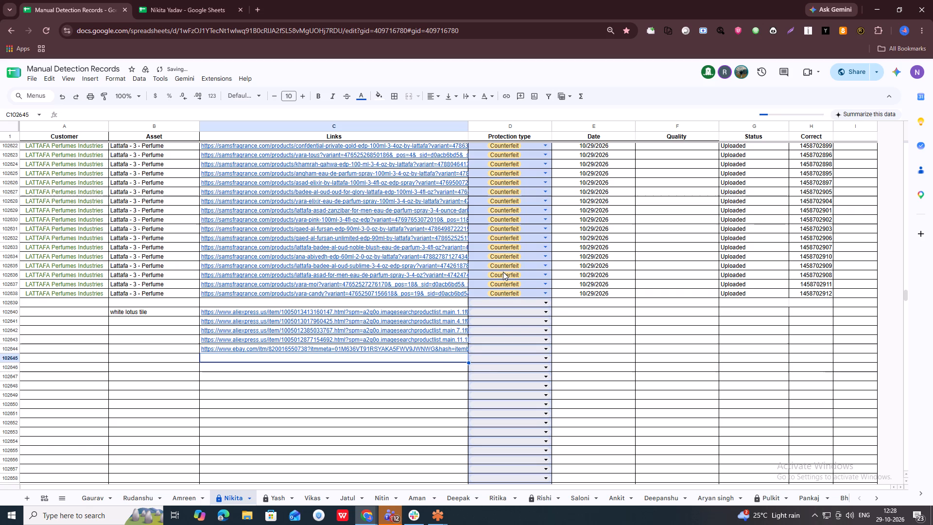
pyautogui.hotkey('ctrl', 'v')
pyautogui.press('Down')
# Copy the link of the eBay listing for the 160-tile Pink American Mahjong set into Links cell C102646.
pyautogui.hotkey('alt', 'Tab')
pyautogui.press('Down')
pyautogui.scroll(-6, 504, 274)
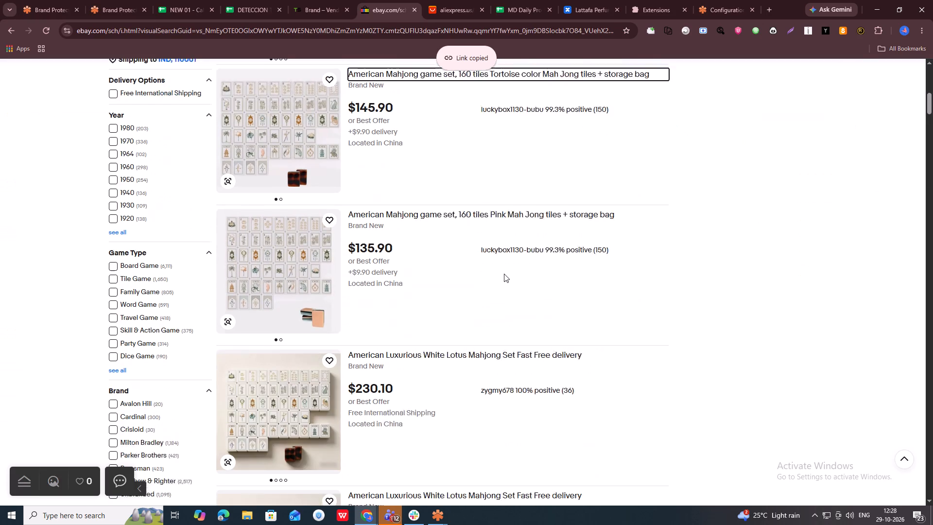
pyautogui.rightClick(427, 173)
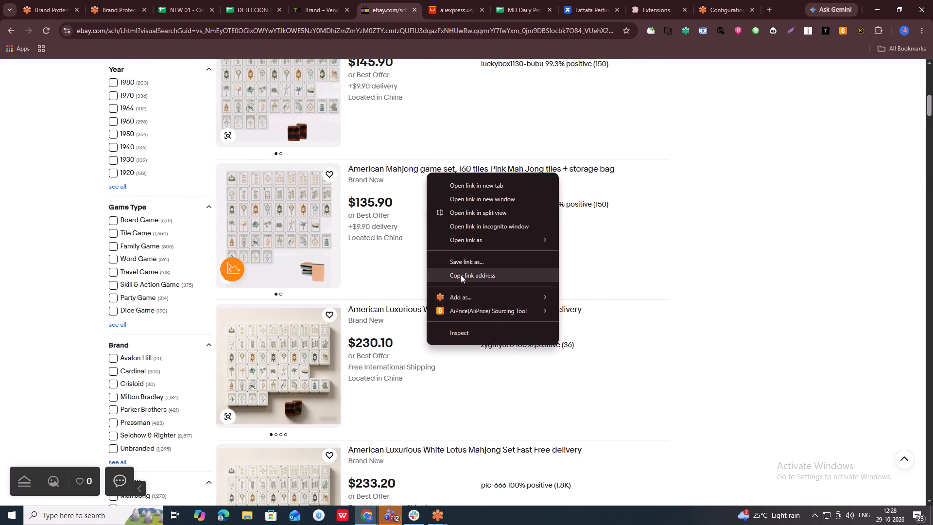
pyautogui.click(461, 275)
pyautogui.hotkey('alt', 'Tab')
pyautogui.hotkey('ctrl', 'b')
pyautogui.press('Down')
pyautogui.hotkey('alt', 'Tab')
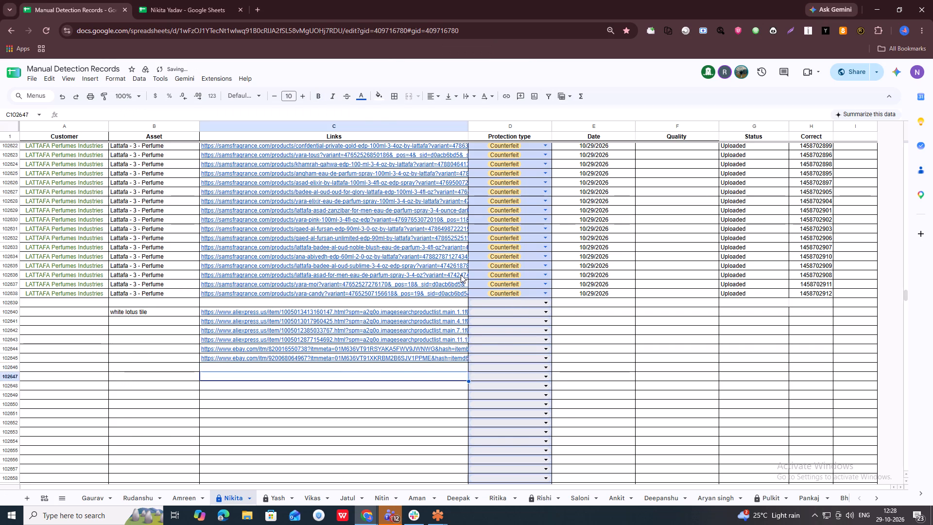
pyautogui.press('Up')
pyautogui.hotkey('alt', 'Tab')
pyautogui.press('Up')
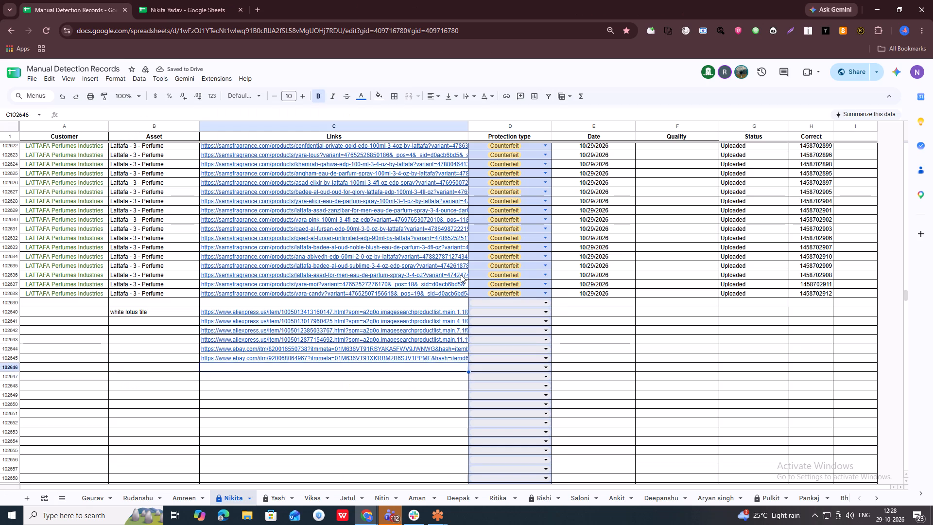
pyautogui.hotkey('ctrl', 'v')
pyautogui.press('Down')
pyautogui.hotkey('alt', 'Tab')
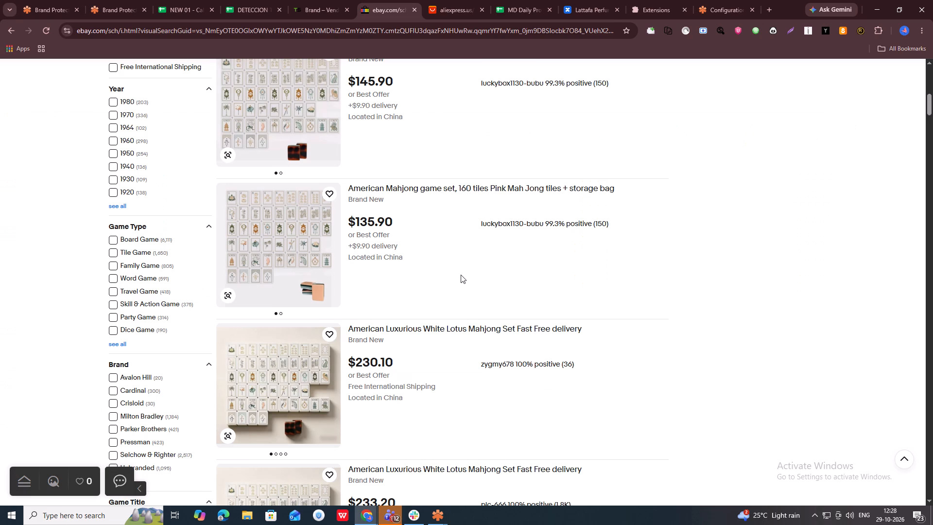
pyautogui.press('Down')
pyautogui.rightClick(431, 309)
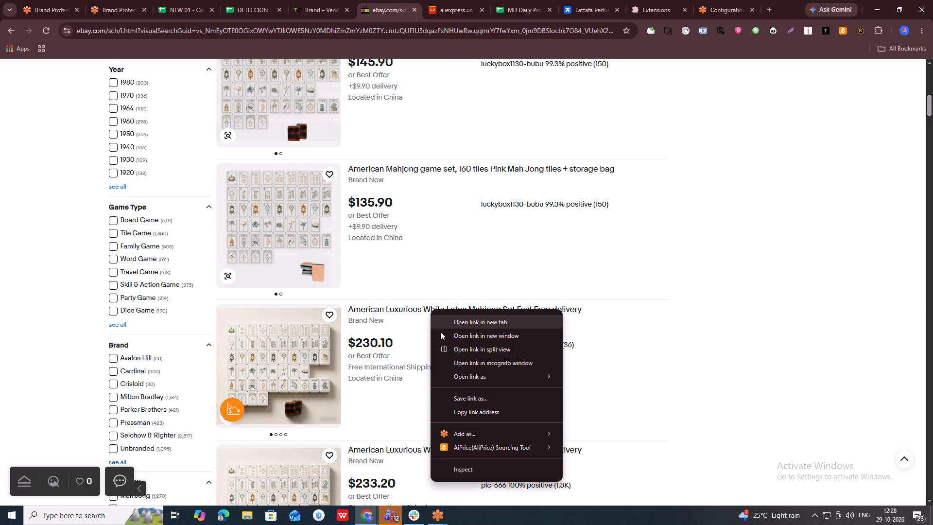
pyautogui.click(449, 412)
pyautogui.hotkey('alt', 'Tab')
pyautogui.hotkey('ctrl', 'v')
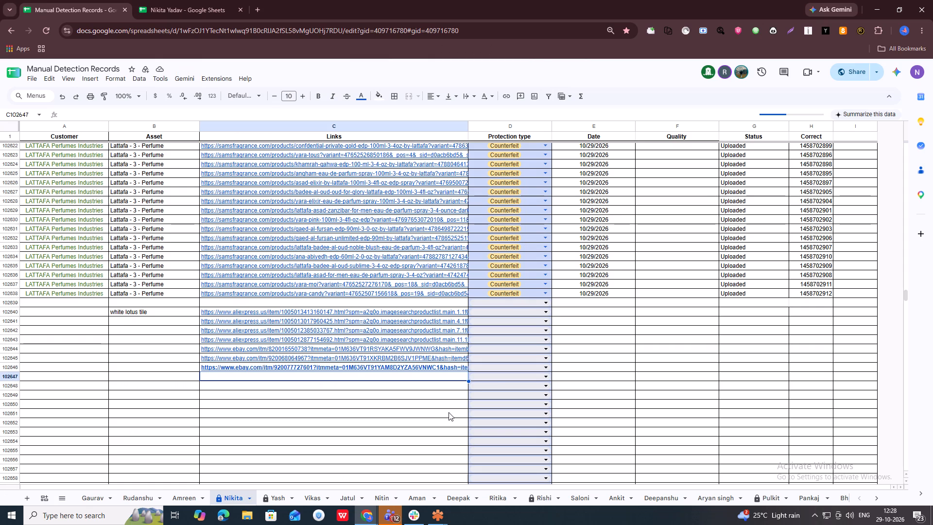
pyautogui.press('Down')
pyautogui.hotkey('alt', 'Tab')
pyautogui.press('Down')
pyautogui.scroll(-4, 495, 312)
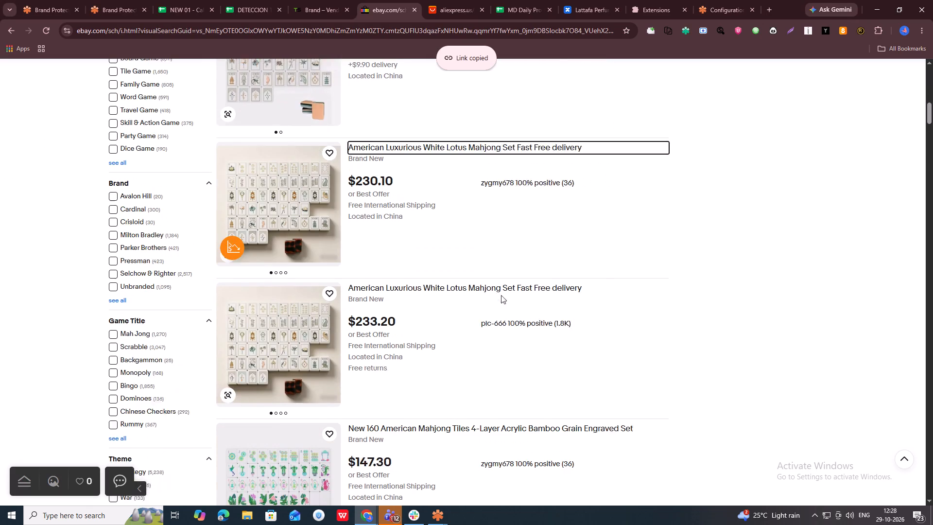
pyautogui.scroll(-2, 501, 295)
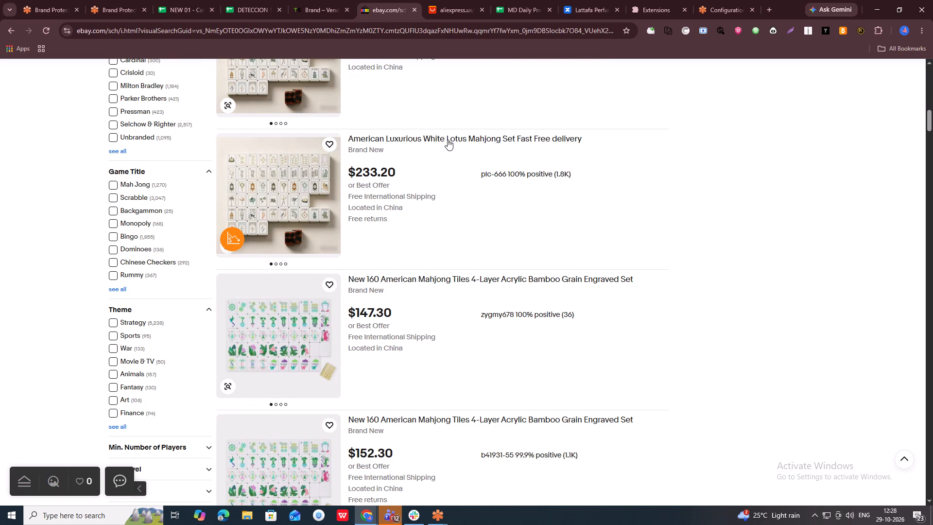
pyautogui.rightClick(448, 140)
pyautogui.click(466, 246)
pyautogui.hotkey('alt', 'Tab')
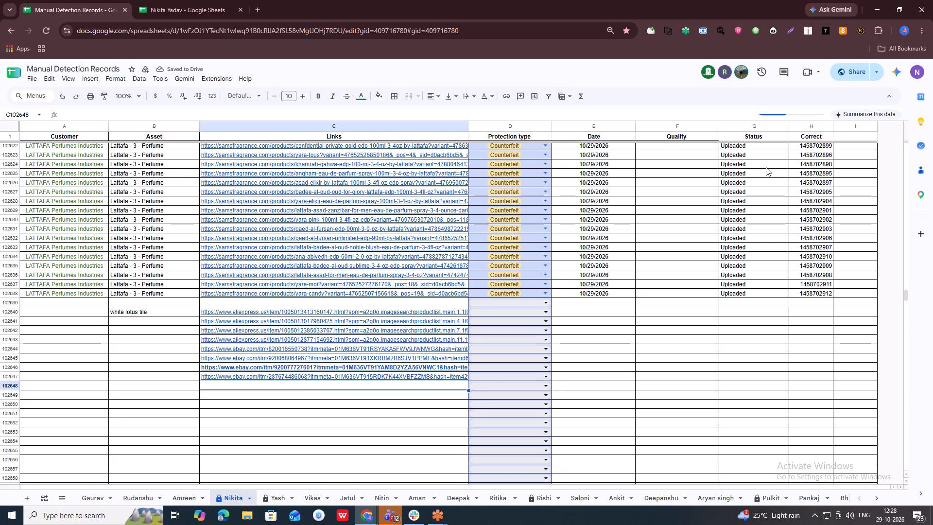
pyautogui.hotkey('ctrl', 'v')
# Submit the links from C102640:C102648 in Red Points as new incidents under the asset Mahj Tile -28- White Lotus Tiles.
pyautogui.hotkey('ctrl', 'shift', 'Up')
pyautogui.hotkey('ctrl', 'c')
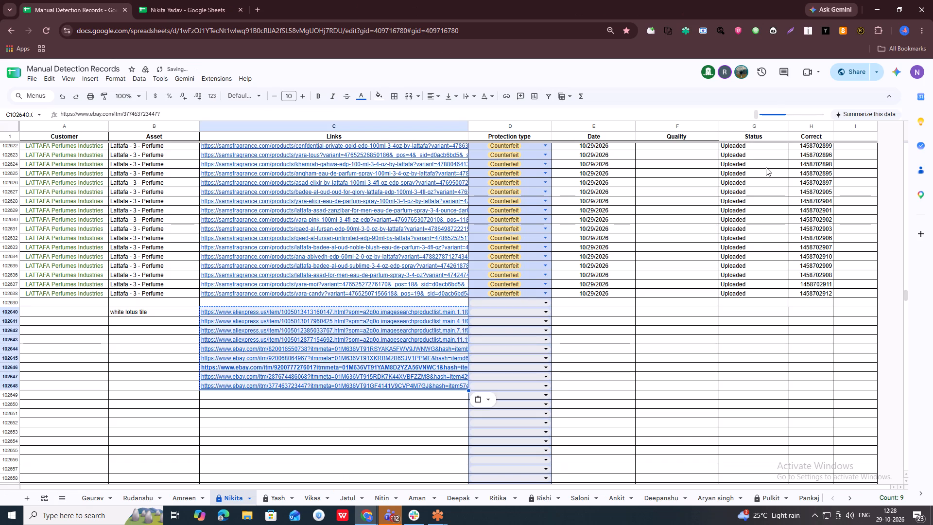
pyautogui.hotkey('alt', 'Tab')
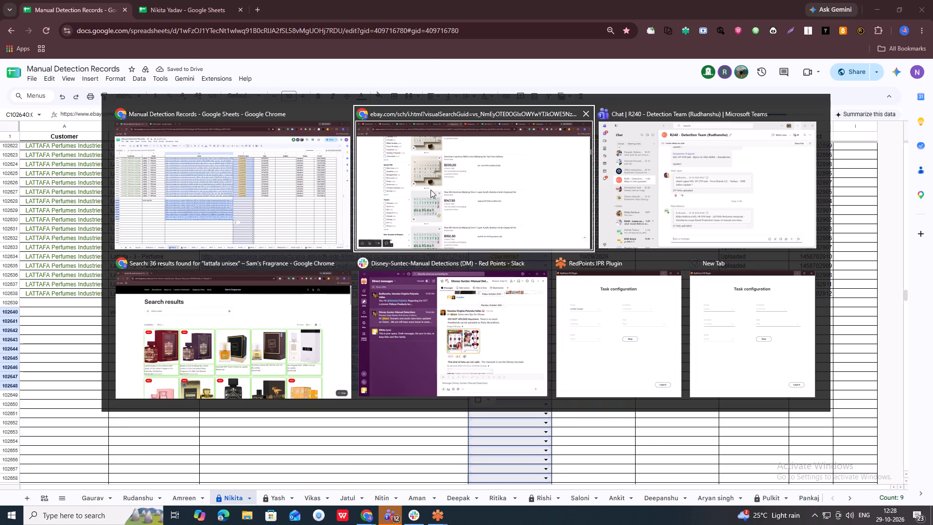
pyautogui.click(36, 0)
pyautogui.click(230, 193)
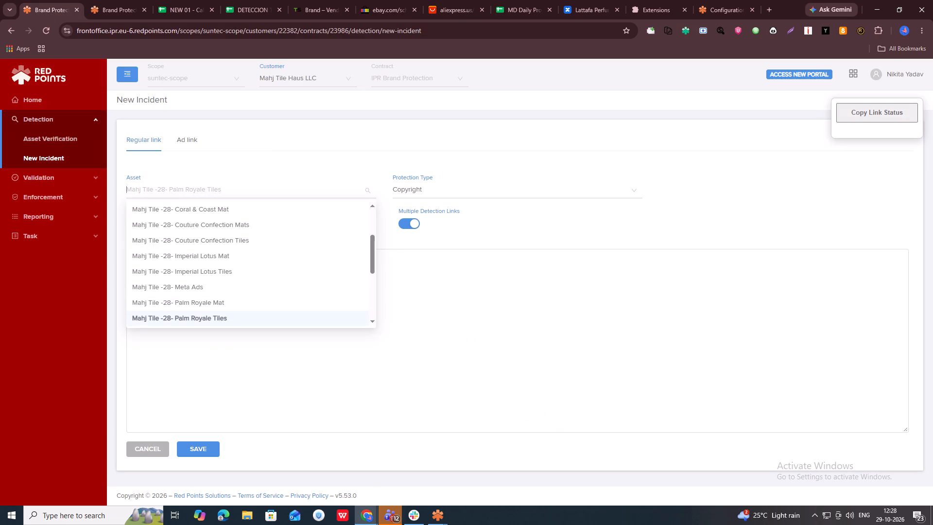
pyautogui.write('white')
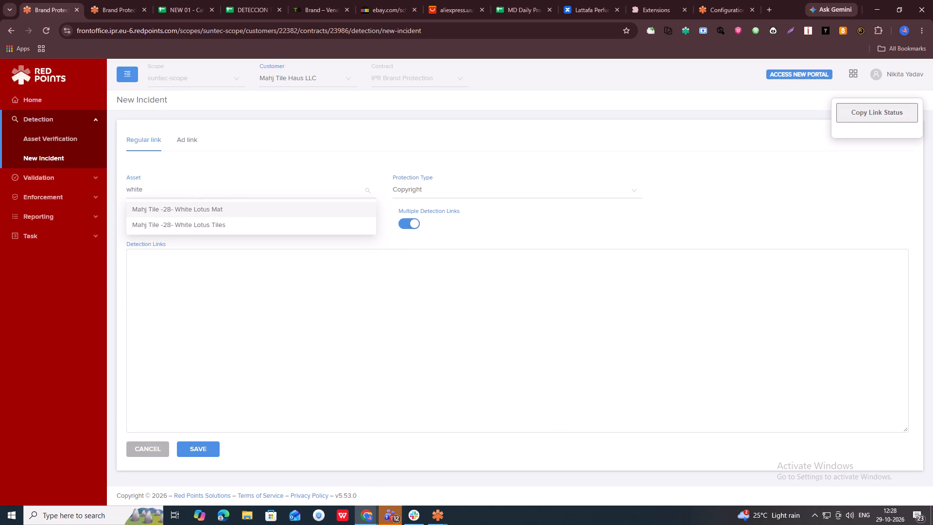
pyautogui.click(177, 227)
pyautogui.click(324, 351)
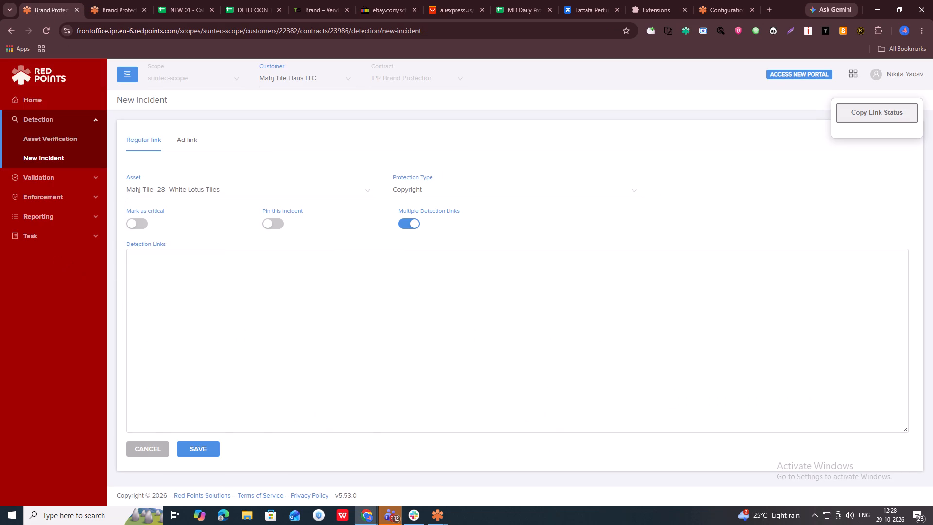
pyautogui.hotkey('ctrl', 'v')
pyautogui.click(202, 451)
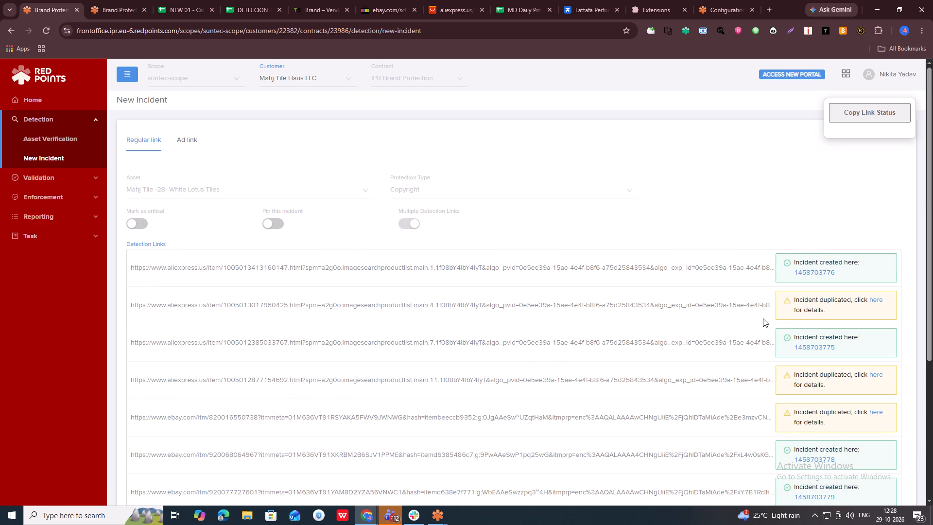
# Copy the link statuses from Red Points and paste them into the detection sheet starting at Quality cell F102639.
pyautogui.scroll(-7, 704, 347)
pyautogui.click(875, 108)
pyautogui.hotkey('alt', 'Tab')
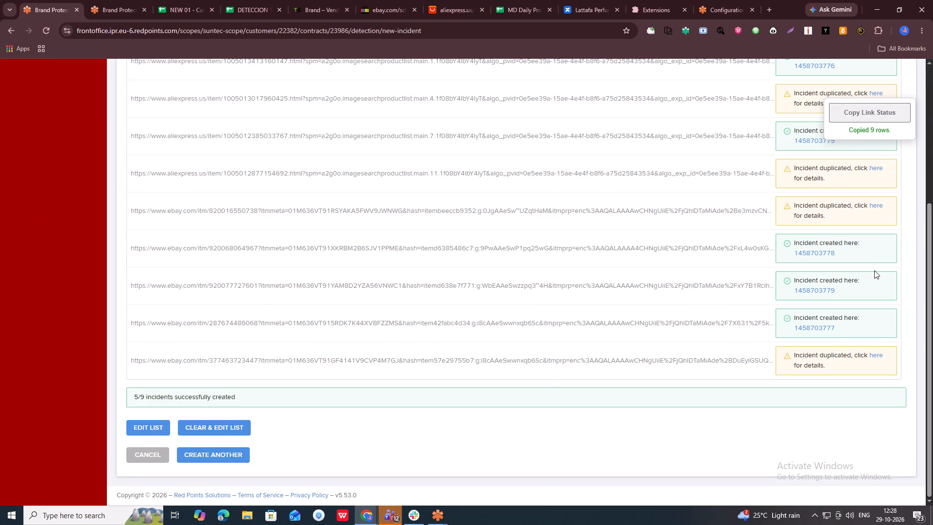
pyautogui.click(689, 300)
pyautogui.hotkey('ctrl', 'v')
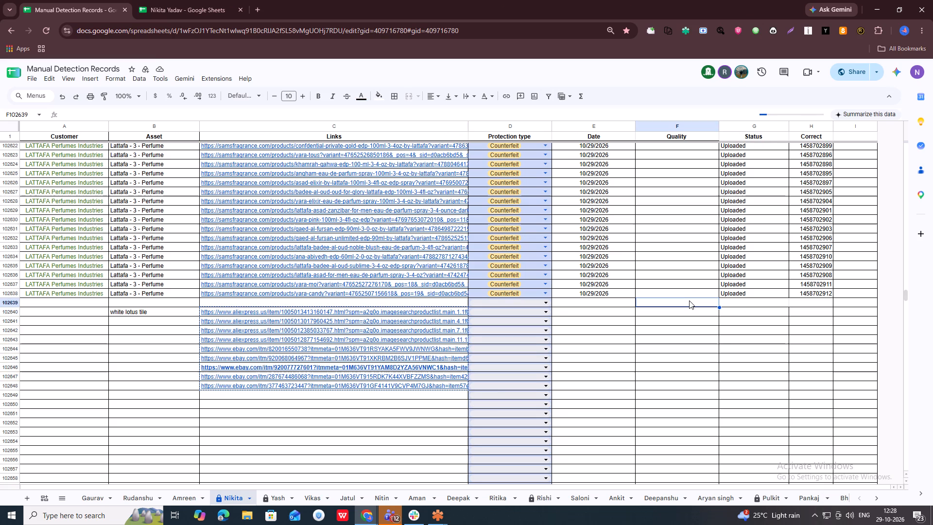
# Clear cells F102639:H102639 and the duplicate links pasted in Quality cells F102640:F102648.
pyautogui.press('Left')
pyautogui.press('Right')
pyautogui.hotkey('shift', 'Right')
pyautogui.hotkey('shift', 'Right')
pyautogui.press('Delete')
pyautogui.press('Down')
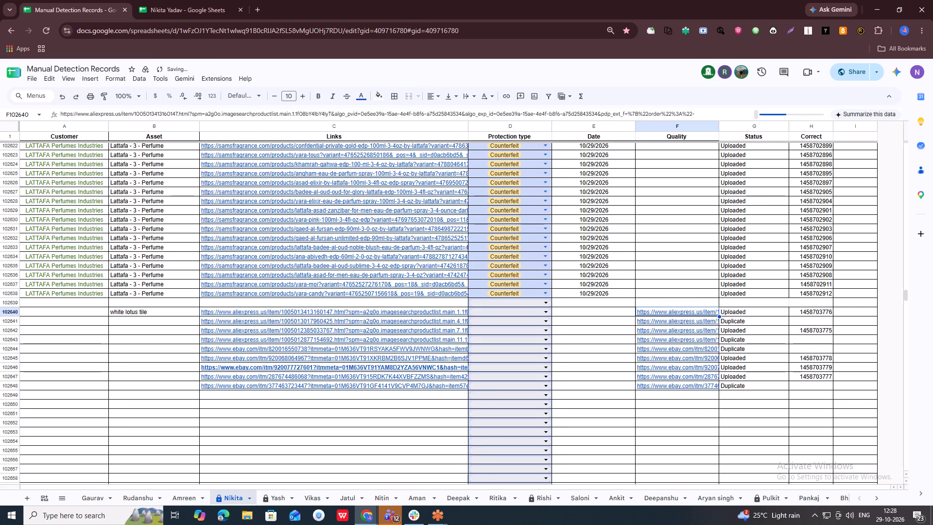
pyautogui.hotkey('ctrl', 'shift', 'Down')
pyautogui.press('Delete')
# Set the protection type to Copyright and the date to 10/29/2026 in row 102640, and fill both down to row 102648.
pyautogui.hotkey('ctrl', 'Left')
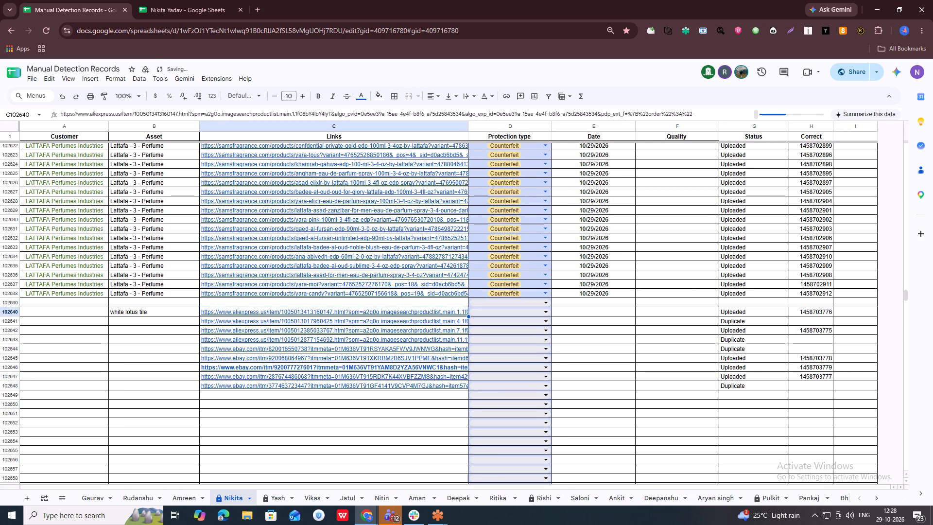
pyautogui.press('Right')
pyautogui.write('cop')
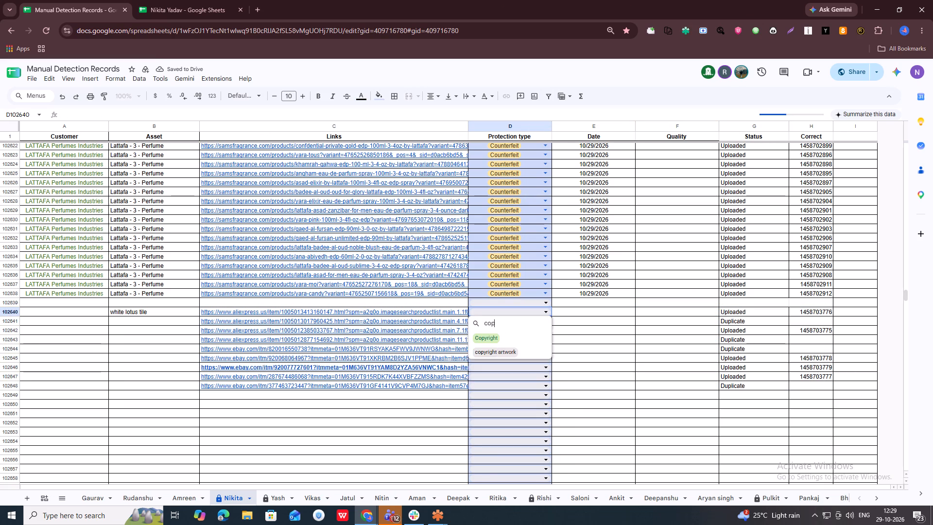
pyautogui.press('Down')
pyautogui.press('Return')
pyautogui.press('Up')
pyautogui.press('Right')
pyautogui.hotkey('ctrl', ';')
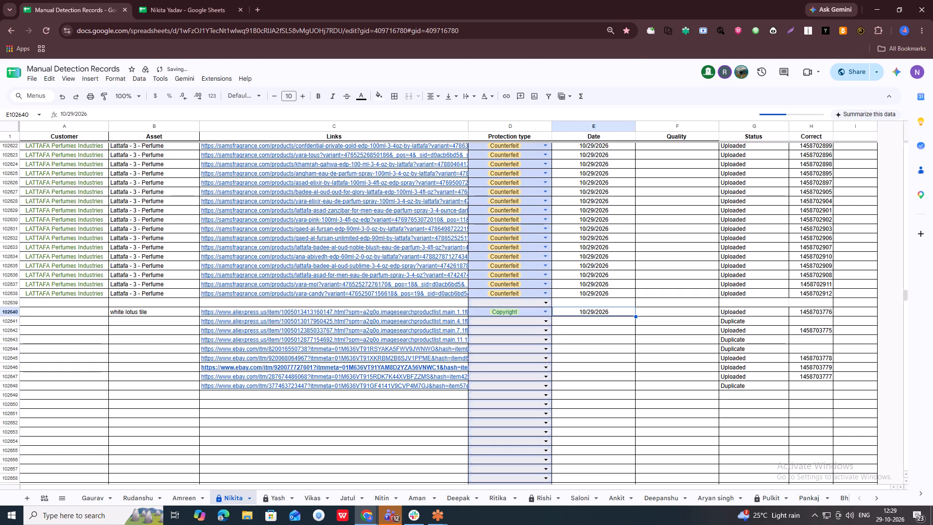
pyautogui.hotkey('shift', 'Left')
pyautogui.hotkey('ctrl', 'space')
pyautogui.hotkey('ctrl', 'd')
# Clear the submitted Red Points list and copy the asset name Mahj Tile -28- White Lotus Tiles into Asset cell B102640.
pyautogui.hotkey('ctrl', 'Left')
pyautogui.hotkey('ctrl', 'Left')
pyautogui.hotkey('ctrl', 'Left')
pyautogui.hotkey('ctrl', 'Left')
pyautogui.hotkey('ctrl', 'Left')
pyautogui.hotkey('ctrl', 'Left')
pyautogui.hotkey('ctrl', 'Left')
pyautogui.hotkey('ctrl', 'Left')
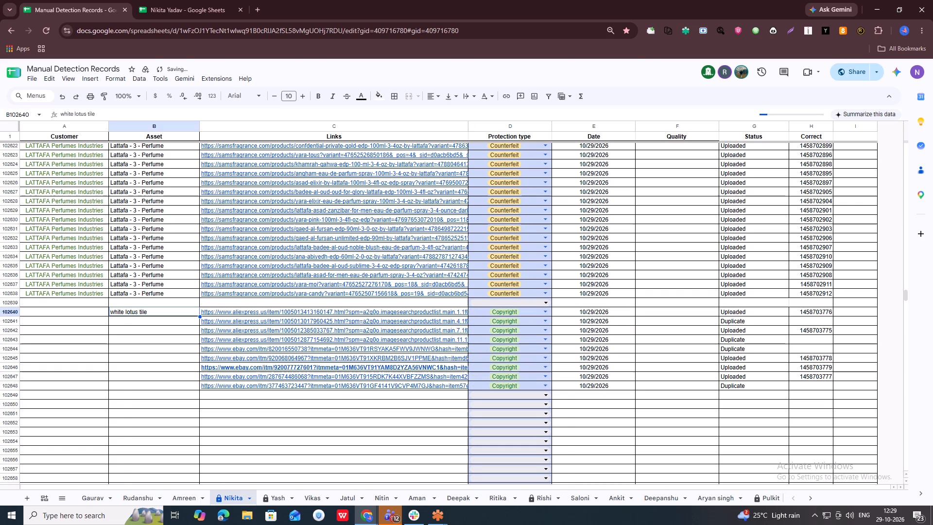
pyautogui.hotkey('alt', 'Tab')
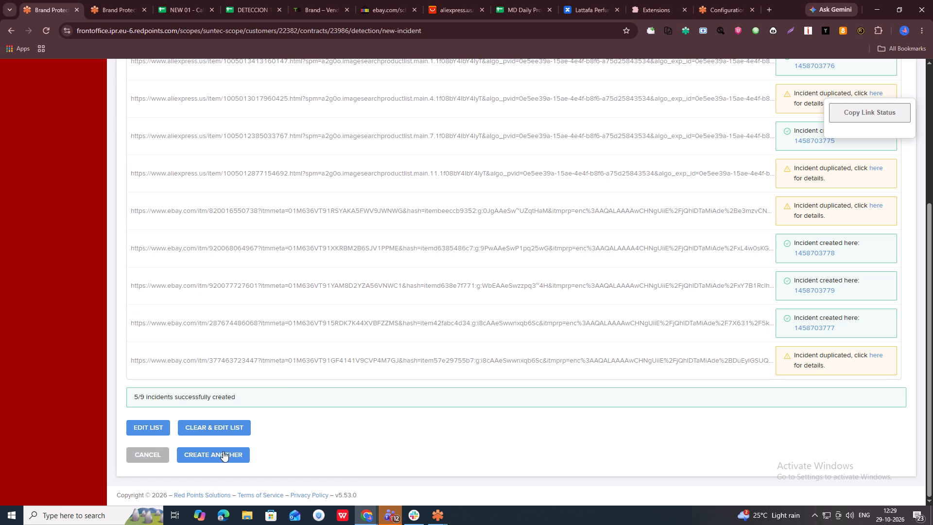
pyautogui.click(225, 430)
pyautogui.keyDown('alt'); pyautogui.click(186, 188); pyautogui.keyUp('alt')
pyautogui.hotkey('alt', 'Tab')
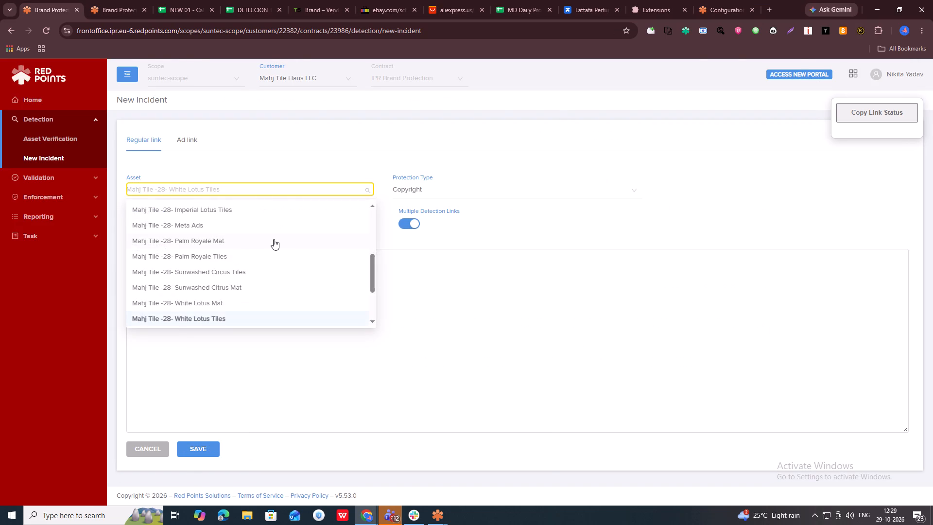
pyautogui.click(143, 312)
pyautogui.hotkey('ctrl', 'v')
# Copy the customer name Mahj Tile Haus LLC from Red Points into Customer cell A102640 and fill customer and asset down to row 102648.
pyautogui.click(69, 314)
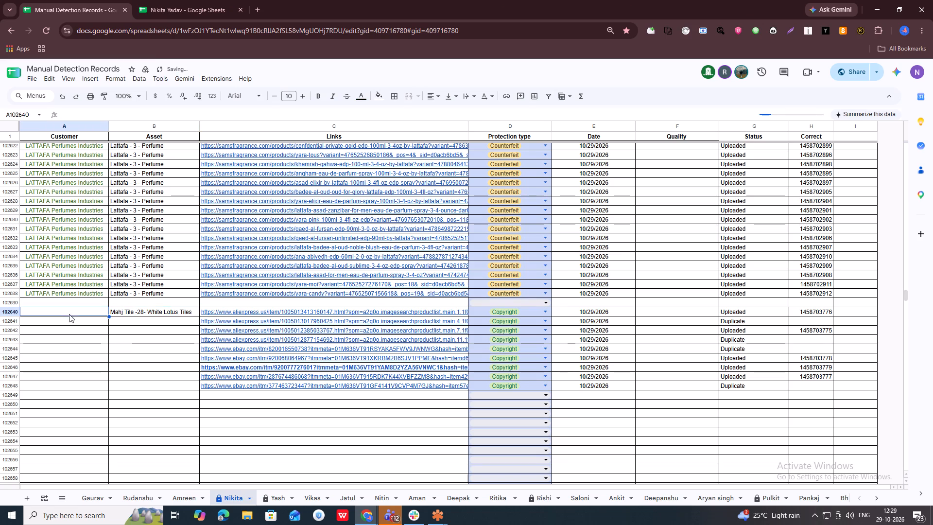
pyautogui.hotkey('alt', 'Tab')
pyautogui.keyDown('alt'); pyautogui.click(302, 78); pyautogui.keyUp('alt')
pyautogui.hotkey('alt', 'Tab')
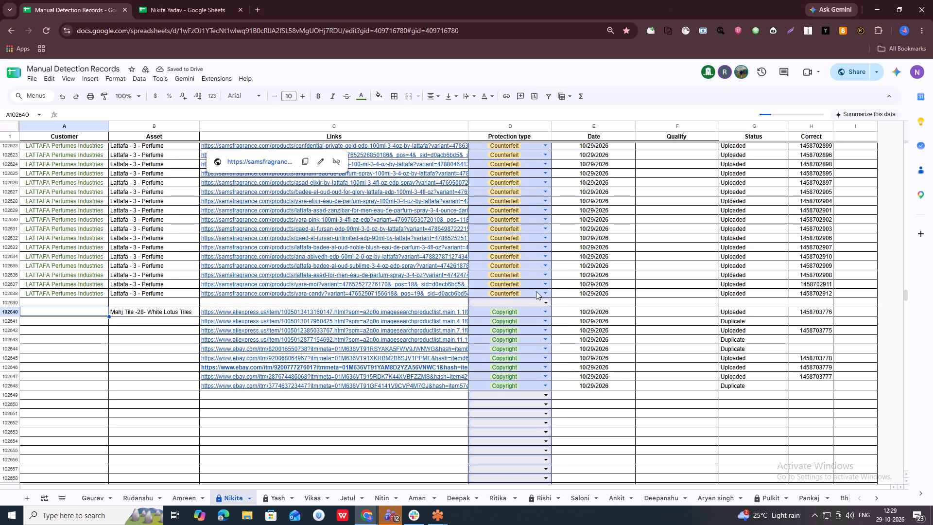
pyautogui.hotkey('ctrl', 'v')
pyautogui.hotkey('shift', 'Right')
pyautogui.hotkey('ctrl', 'space')
pyautogui.hotkey('ctrl', 'd')
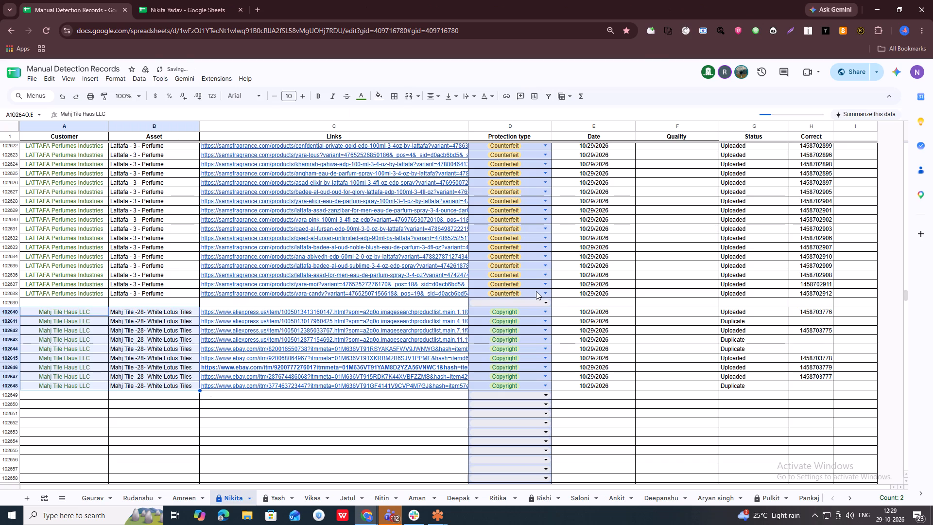
pyautogui.hotkey('ctrl', 'Right')
pyautogui.click(338, 406)
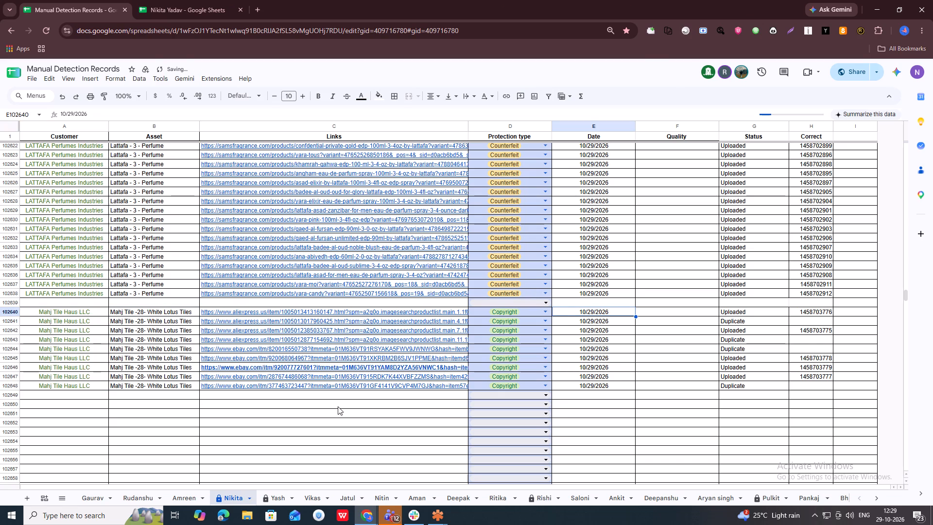
# In Tuinet, mark day 29 as S for Mahj Tile Haus LLC's AliExpress and eBay sites.
pyautogui.hotkey('alt', 'Tab')
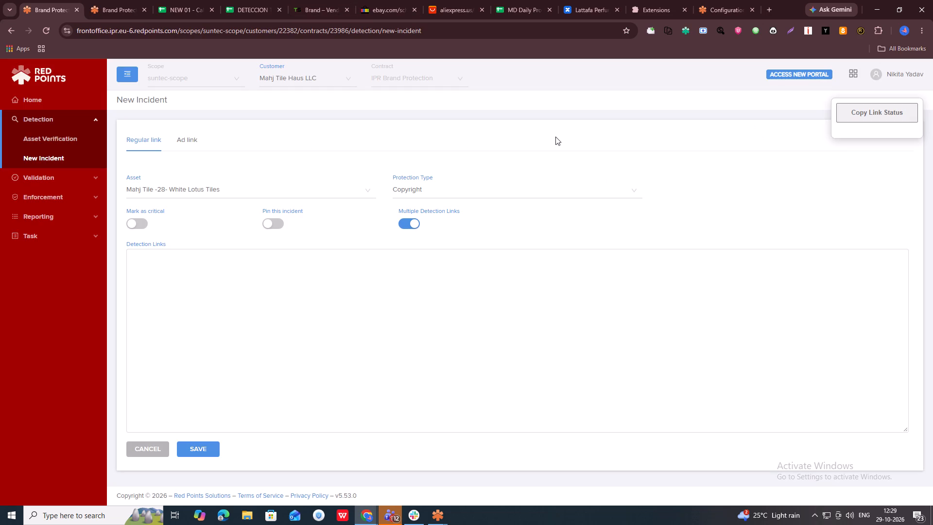
pyautogui.click(339, 0)
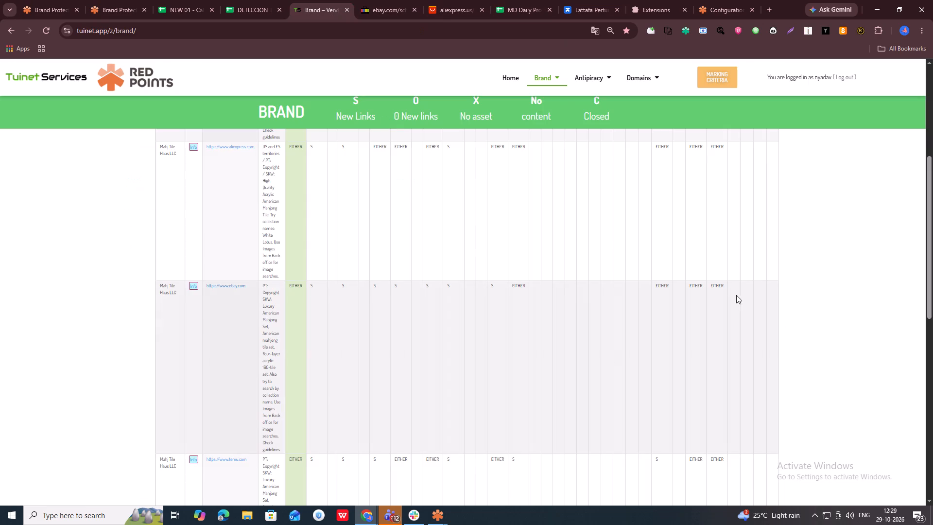
pyautogui.scroll(3, 768, 322)
pyautogui.doubleClick(748, 314)
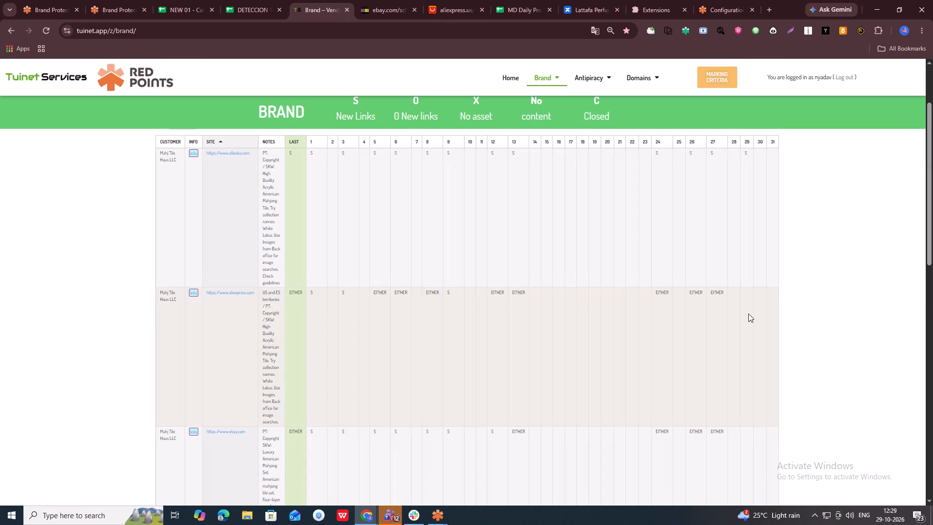
pyautogui.click(755, 313)
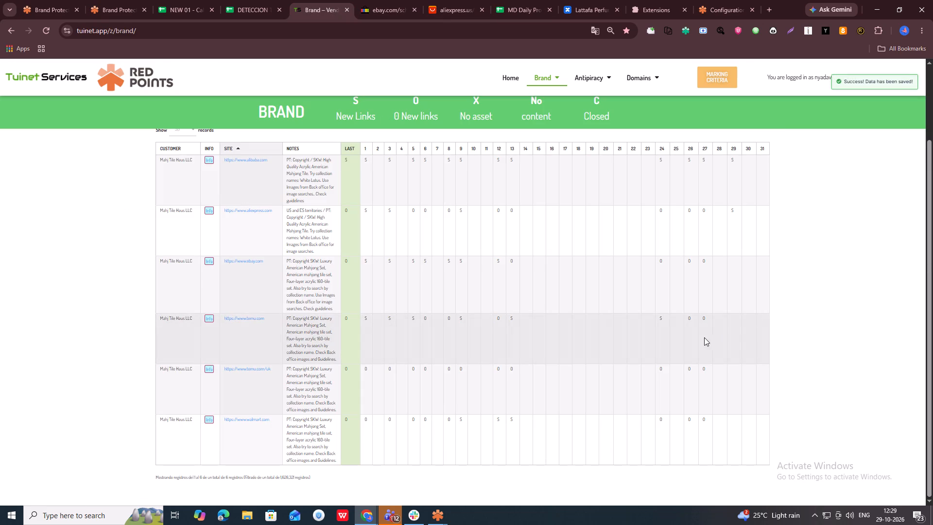
pyautogui.doubleClick(736, 284)
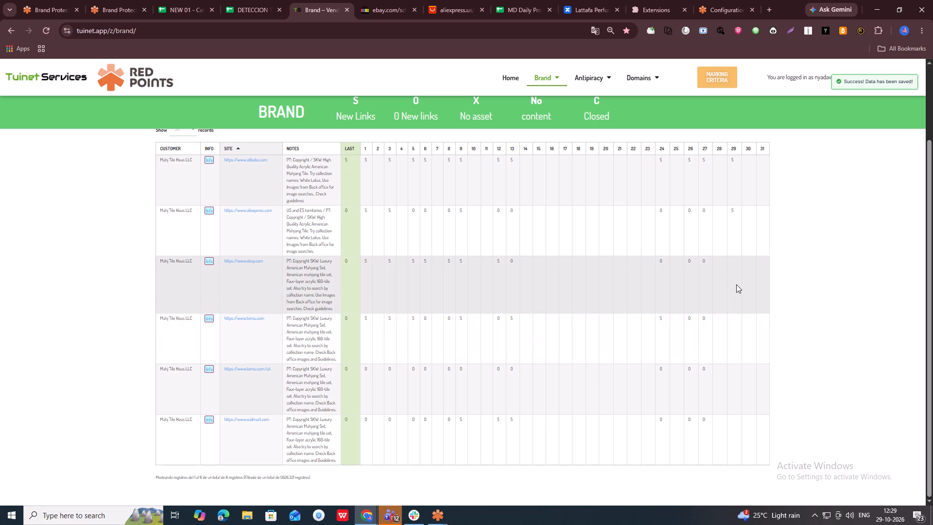
pyautogui.click(719, 284)
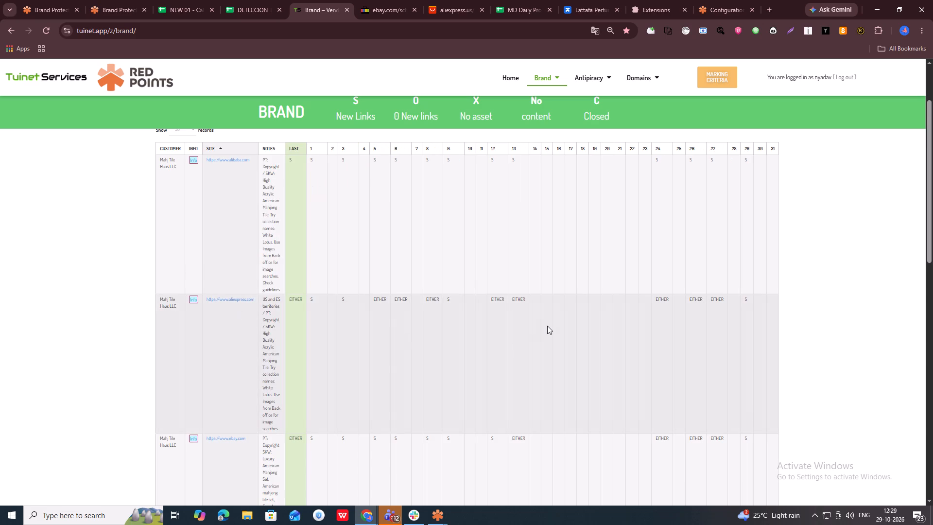
# Close the eBay and AliExpress search pages.
pyautogui.scroll(-5, 547, 326)
pyautogui.middleClick(387, 0)
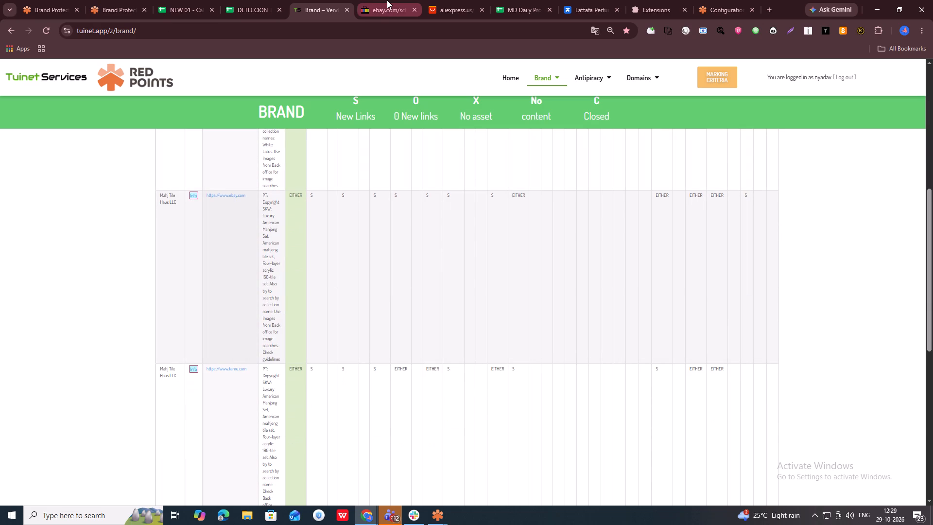
pyautogui.middleClick(387, 0)
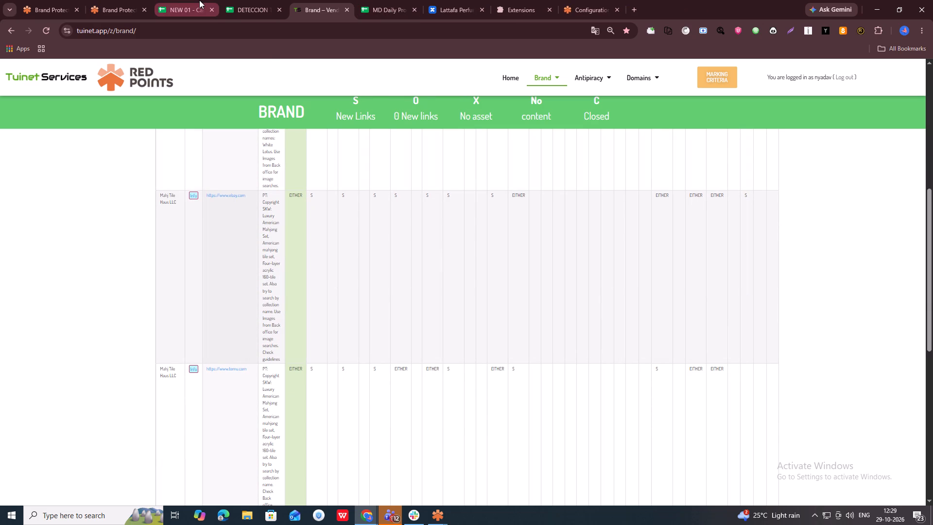
# In the NEW 01 calendar sheet, set the 29/10 time for ToLife Technologies Pty Ltd to 30.
pyautogui.click(211, 0)
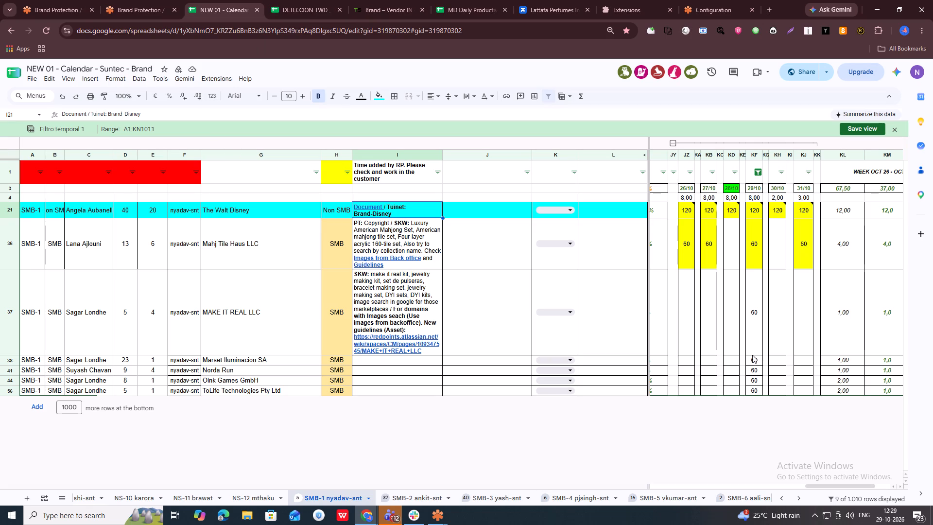
pyautogui.click(217, 392)
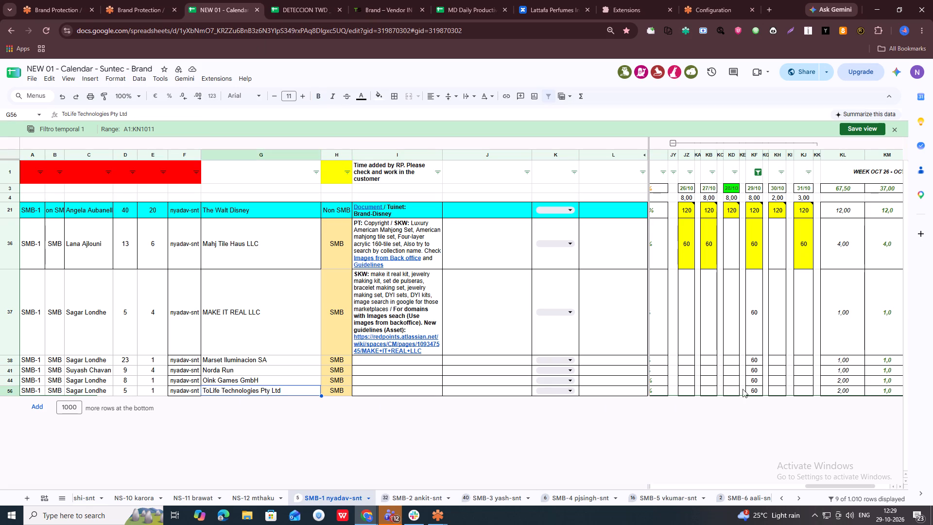
pyautogui.click(751, 392)
pyautogui.write('30')
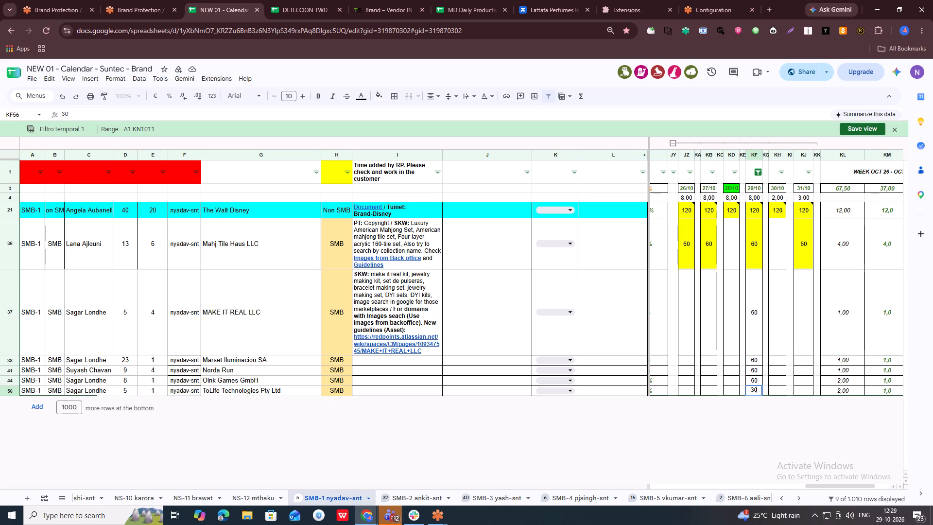
pyautogui.press('Up')
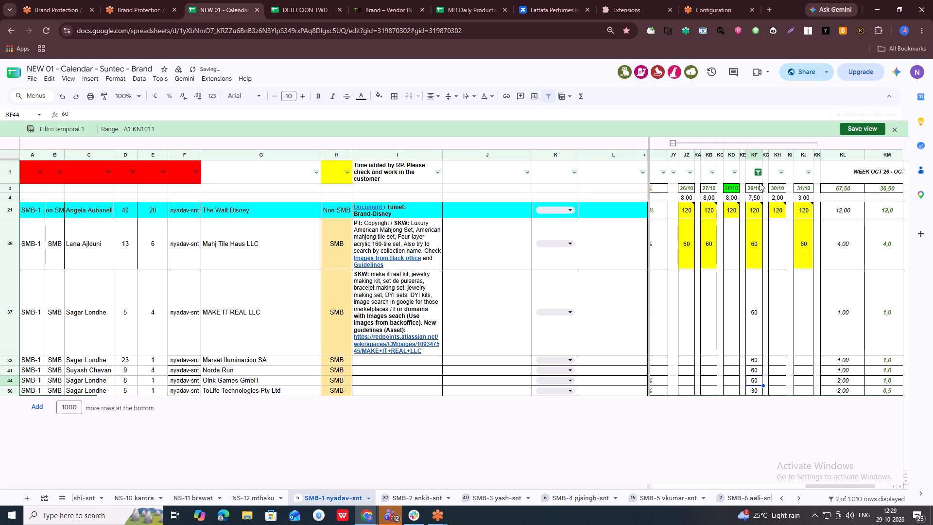
# Select all values in the 29/10 column filter to show every customer row.
pyautogui.click(760, 174)
pyautogui.click(648, 280)
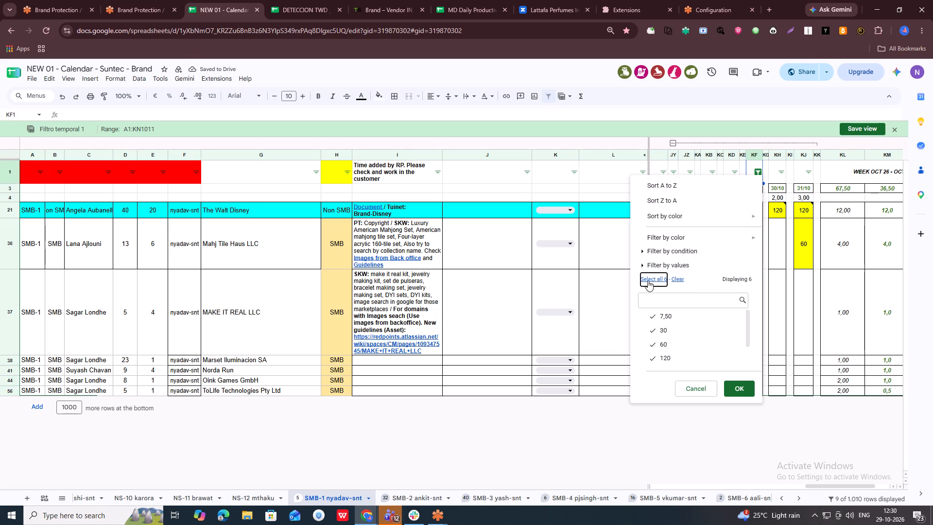
pyautogui.click(731, 390)
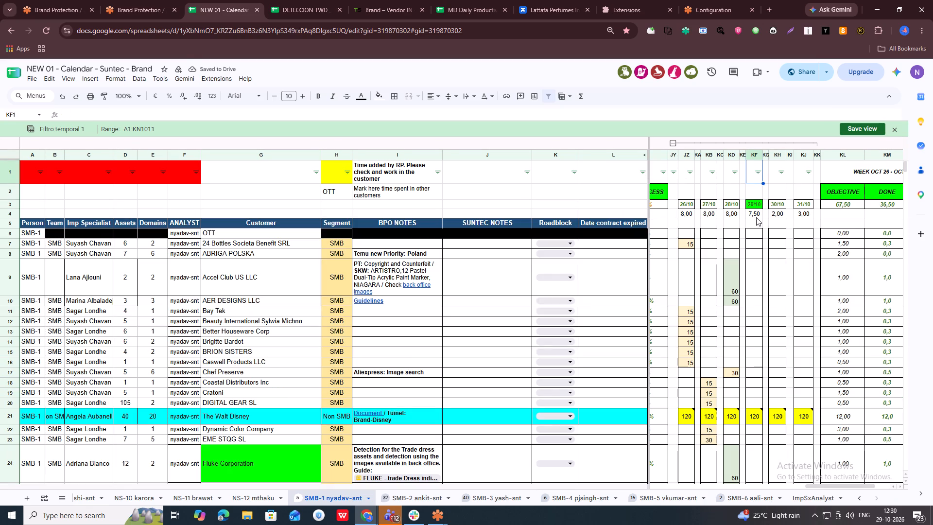
# Enter 30 as the 29/10 time in the OTT row, cell KF6, and centre the value.
pyautogui.click(753, 234)
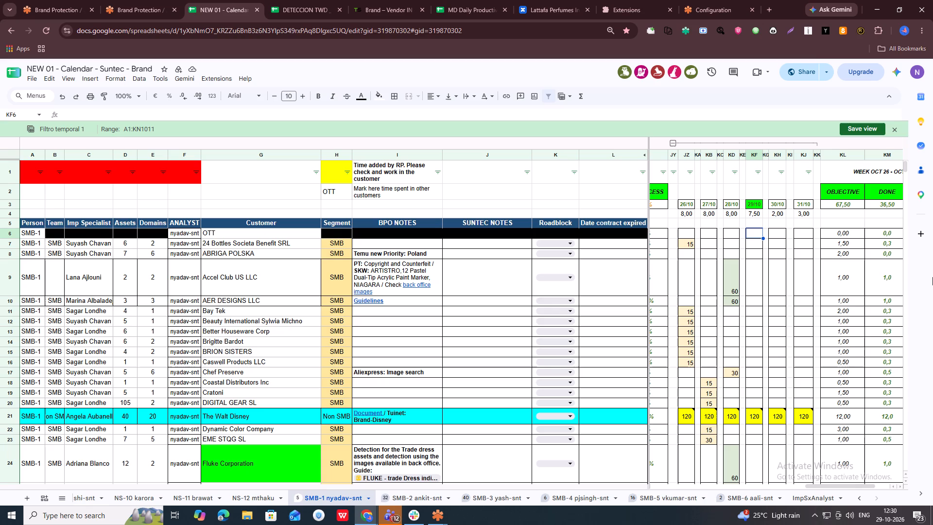
pyautogui.write('30')
pyautogui.press('Up')
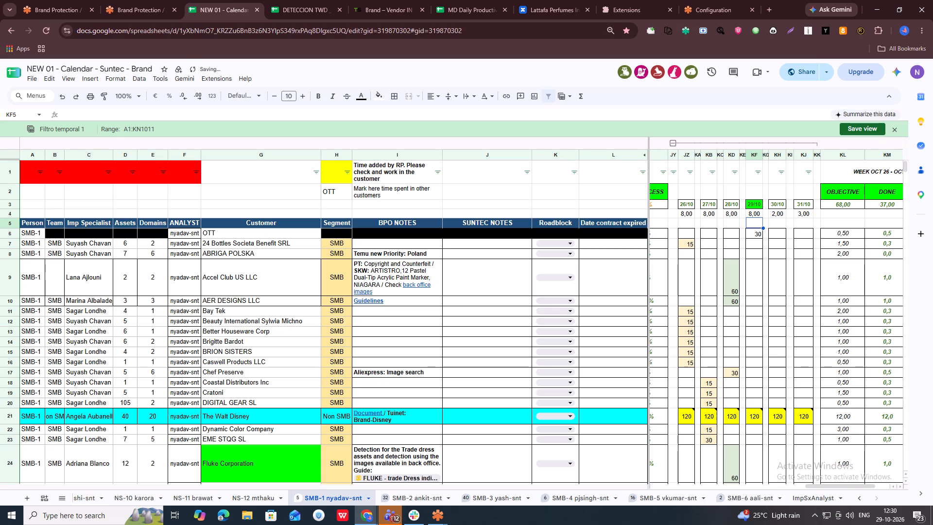
pyautogui.click(754, 234)
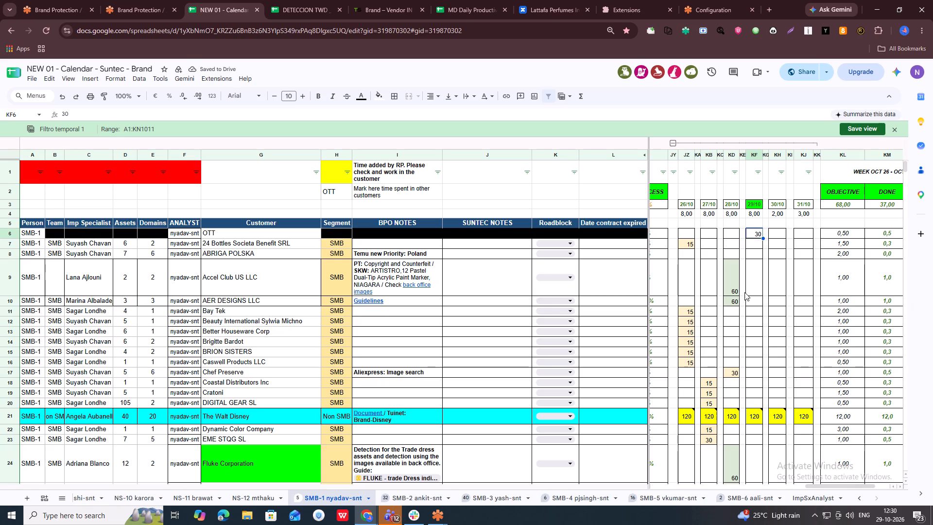
pyautogui.click(380, 96)
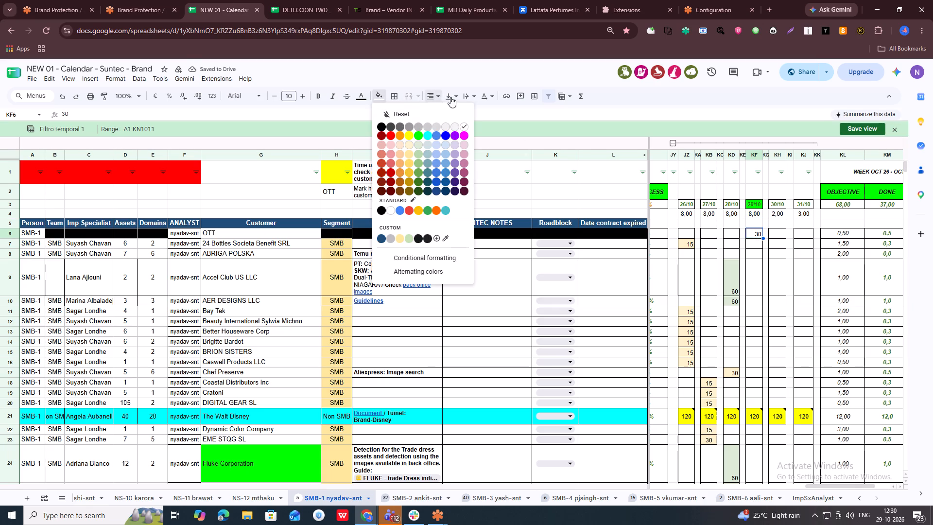
pyautogui.click(431, 94)
pyautogui.click(446, 109)
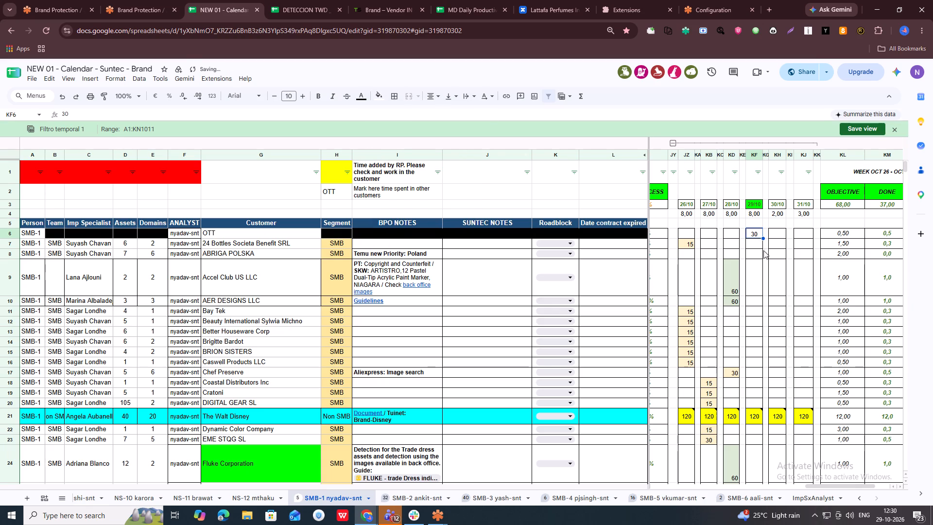
pyautogui.click(762, 249)
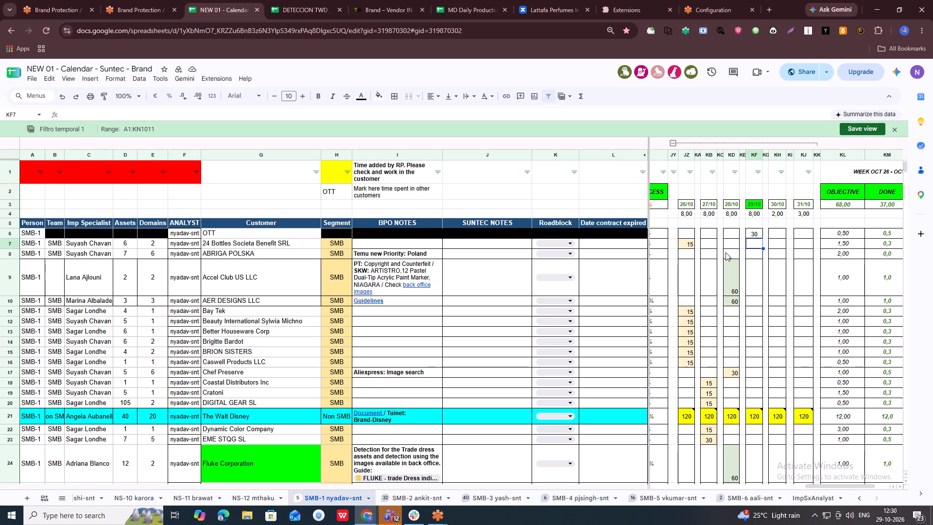
# Review the calendar's customer rows and their 29/10 times, including ToLife Technologies and The Walt Disney, and glance at the detection sheet.
pyautogui.scroll(-4, 770, 277)
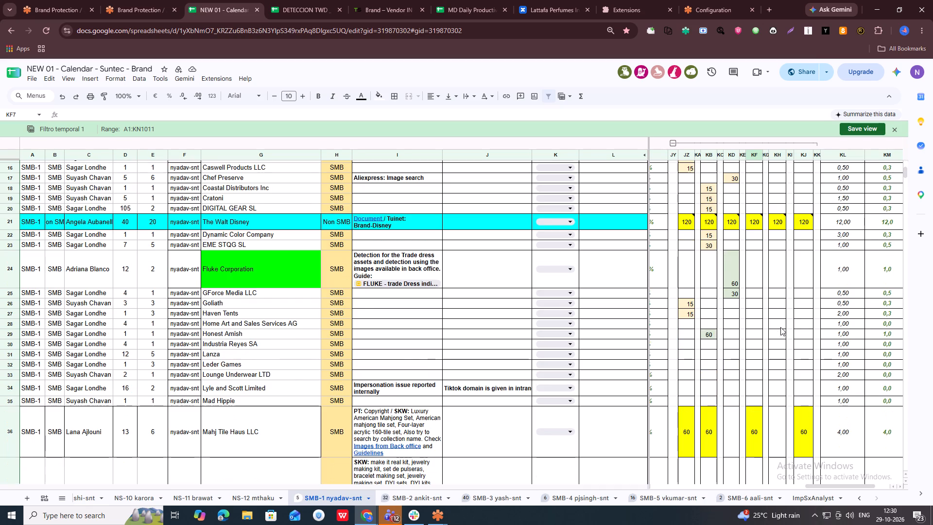
pyautogui.scroll(-5, 789, 329)
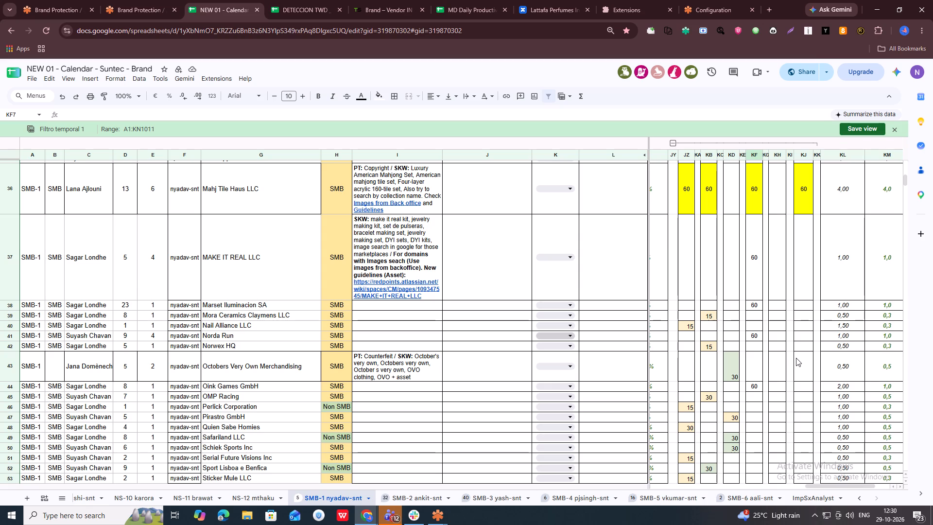
pyautogui.scroll(-2, 744, 378)
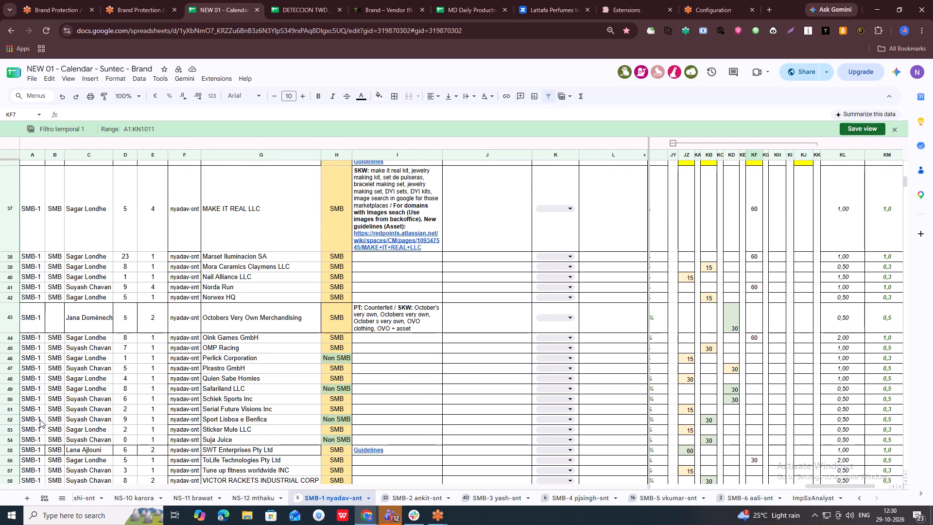
pyautogui.click(3, 412)
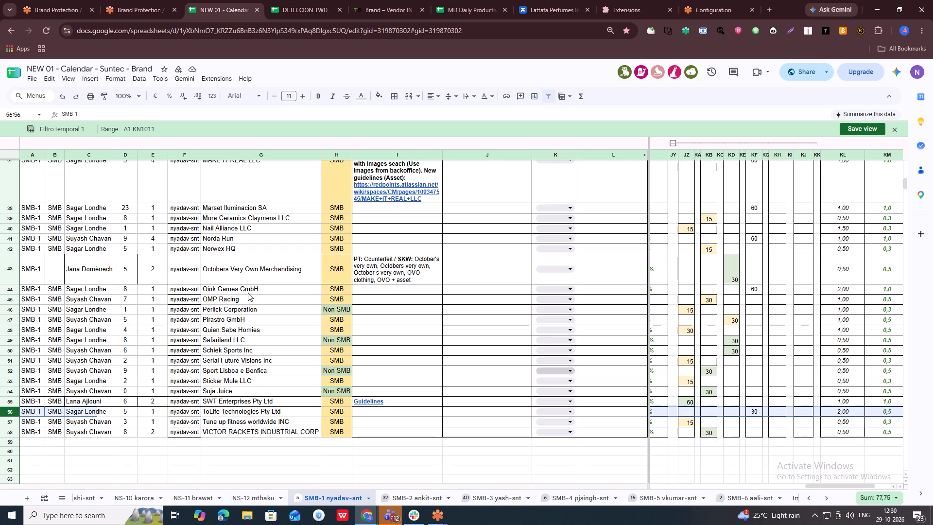
pyautogui.scroll(2, 764, 371)
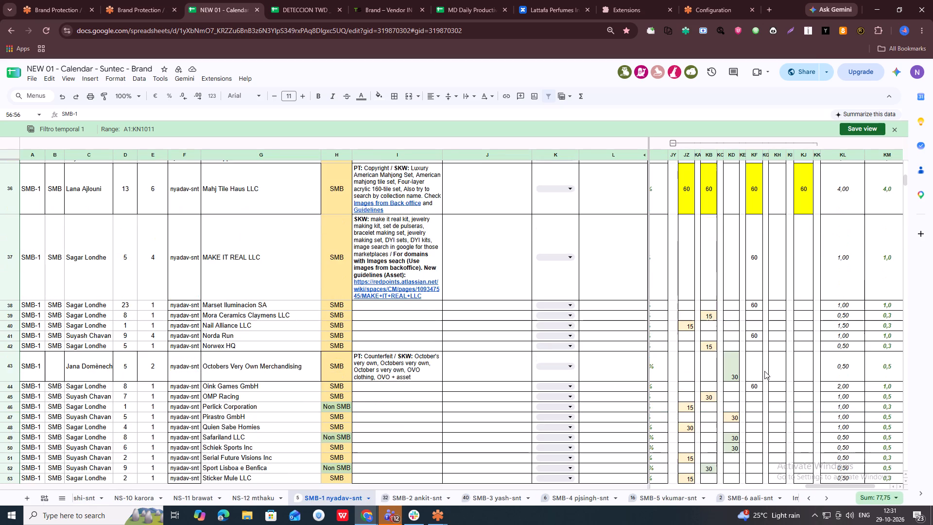
pyautogui.scroll(7, 760, 355)
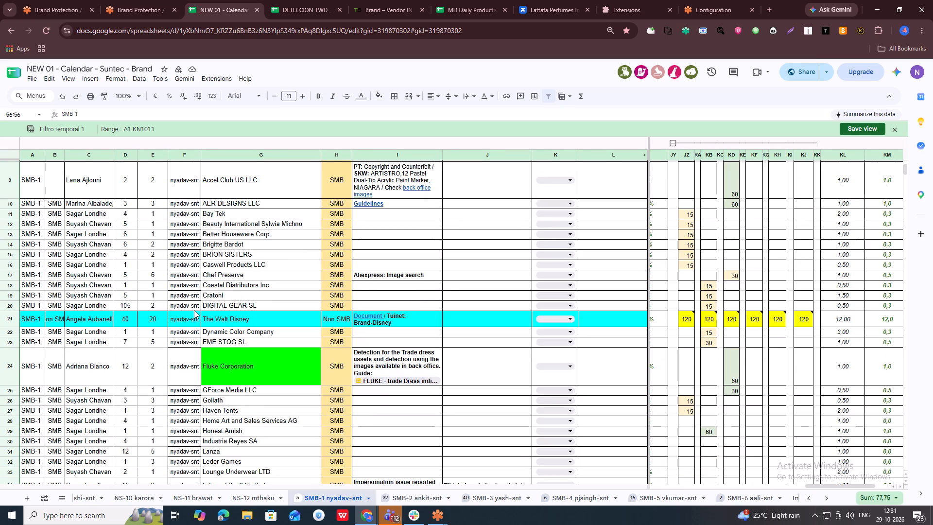
pyautogui.click(212, 315)
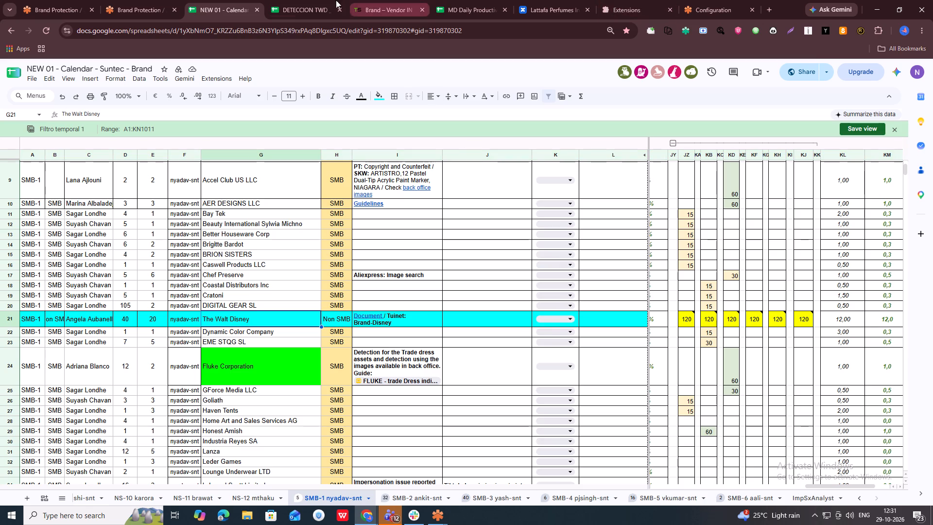
pyautogui.hotkey('alt', 'Tab')
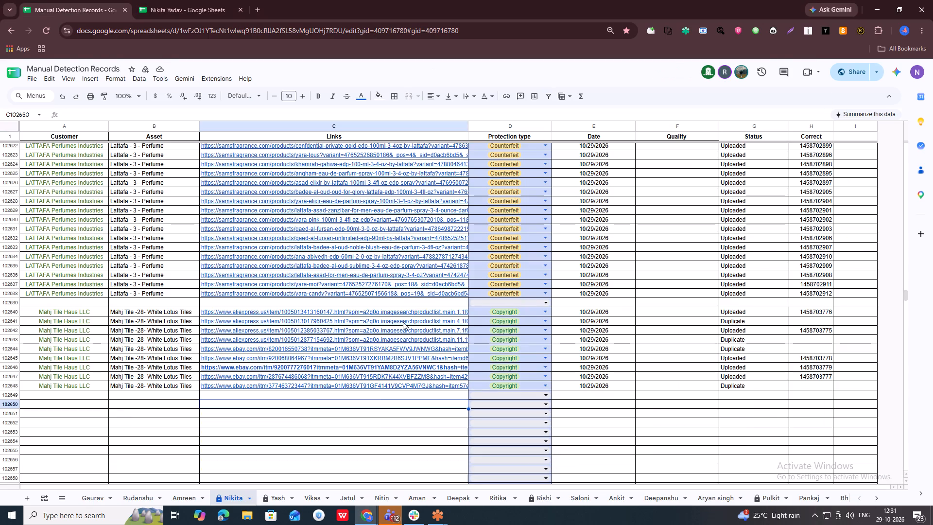
pyautogui.hotkey('alt', 'Tab')
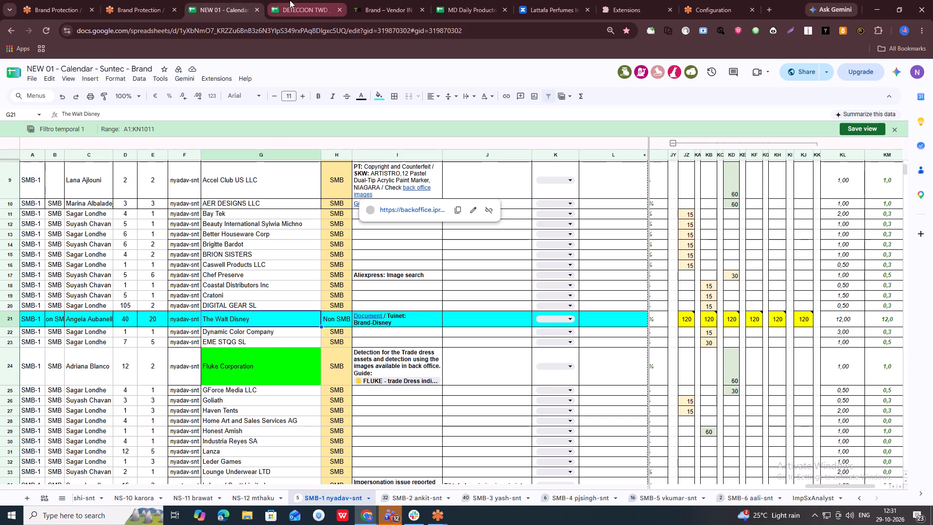
# In Tuinet, mark day 29 as 0 for Mahj Tile Haus LLC's temu.com site.
pyautogui.click(396, 0)
pyautogui.click(741, 386)
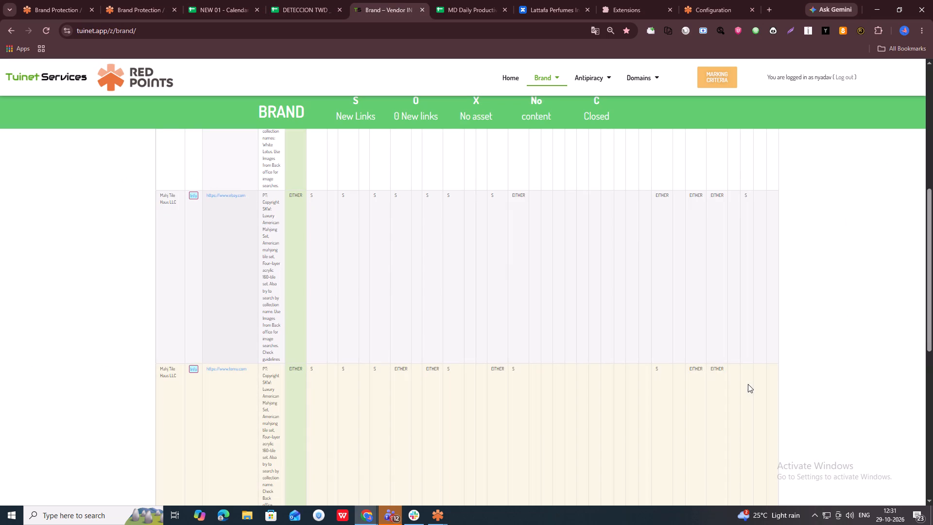
pyautogui.doubleClick(748, 384)
pyautogui.click(753, 404)
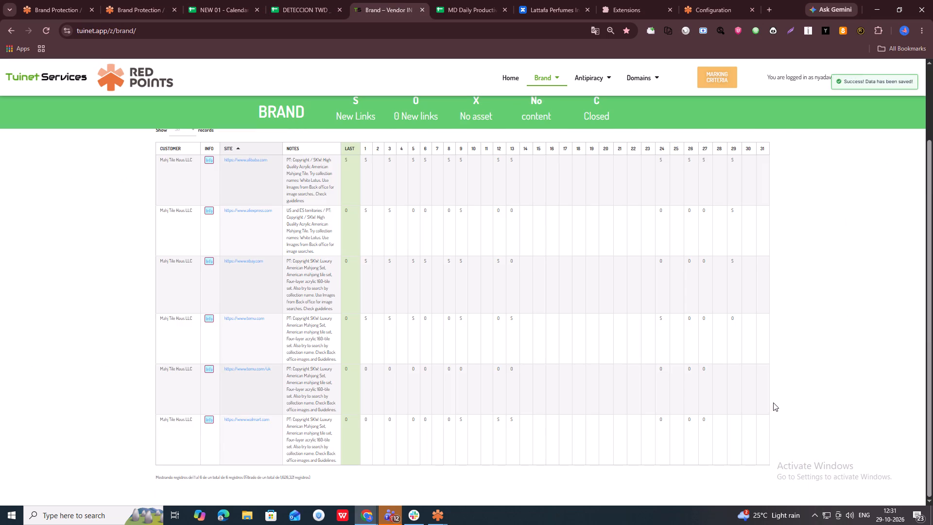
# Mark day 29 as 0 for Mahj Tile Haus LLC's temu.com/uk site.
pyautogui.doubleClick(735, 393)
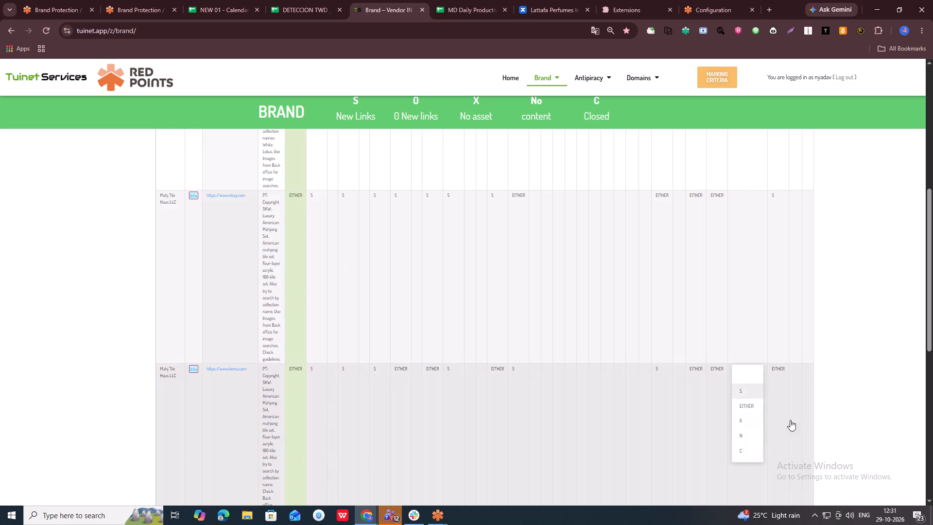
pyautogui.click(854, 405)
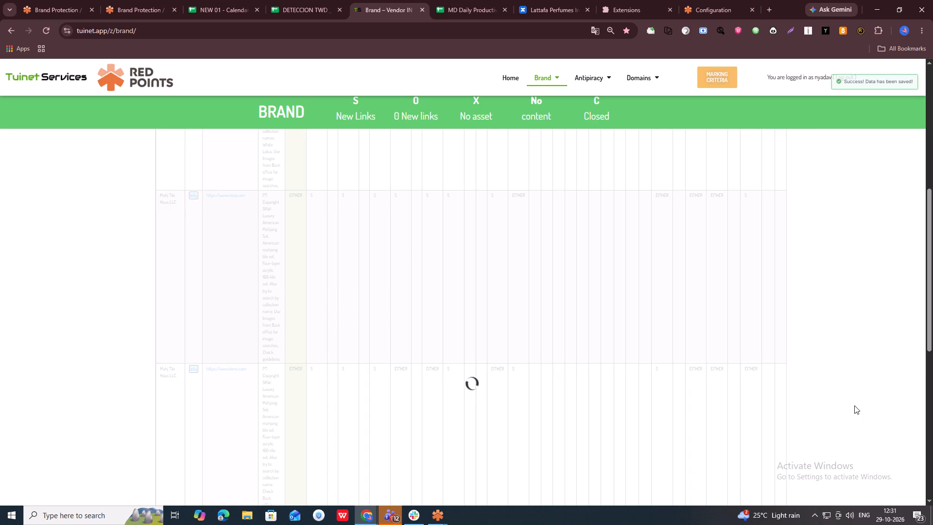
pyautogui.scroll(-2, 846, 410)
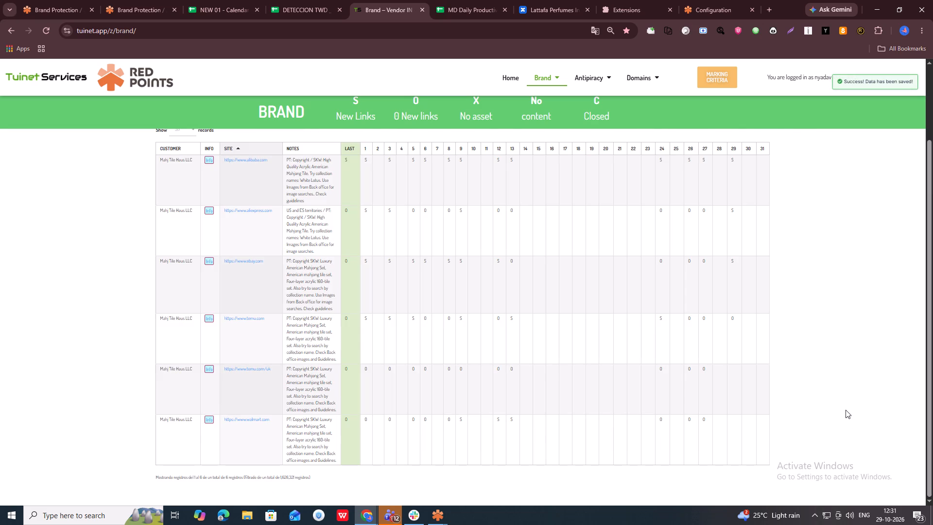
pyautogui.scroll(-1, 846, 410)
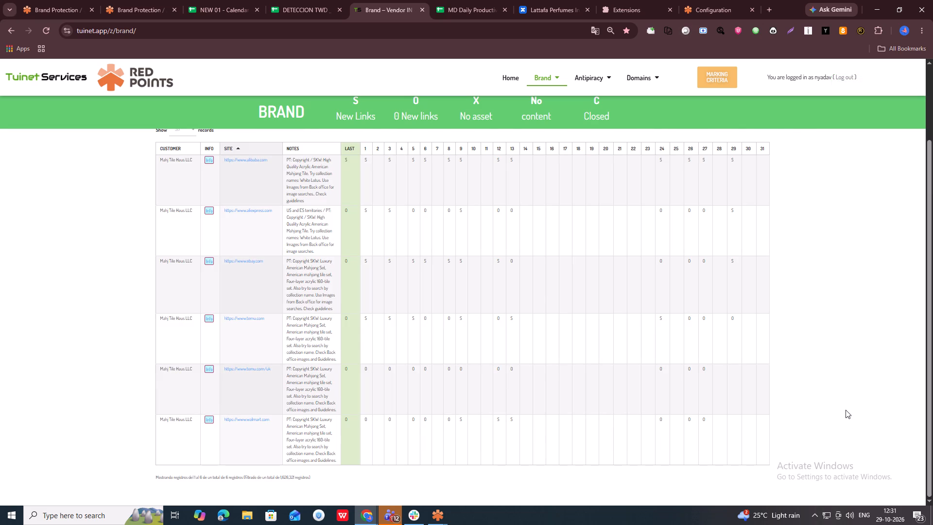
pyautogui.scroll(-7, 846, 410)
pyautogui.scroll(5, 835, 398)
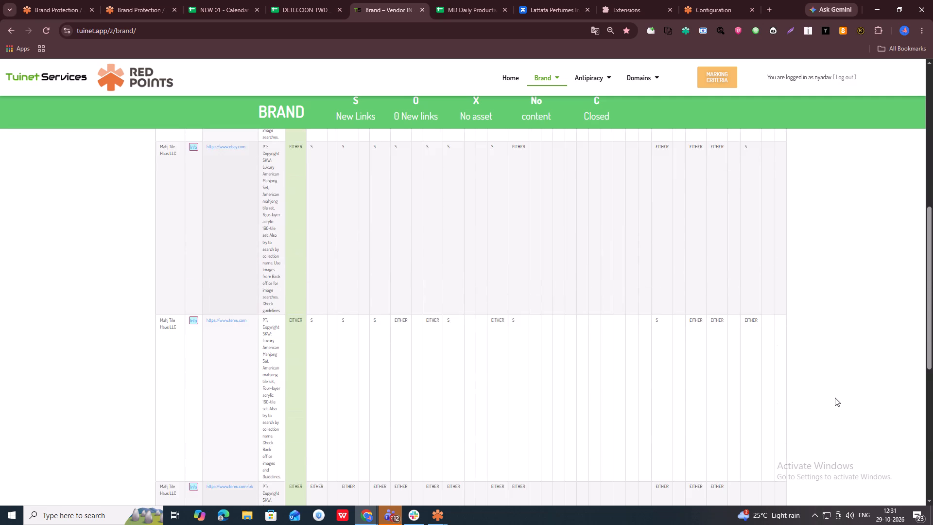
pyautogui.scroll(-6, 835, 398)
pyautogui.doubleClick(749, 276)
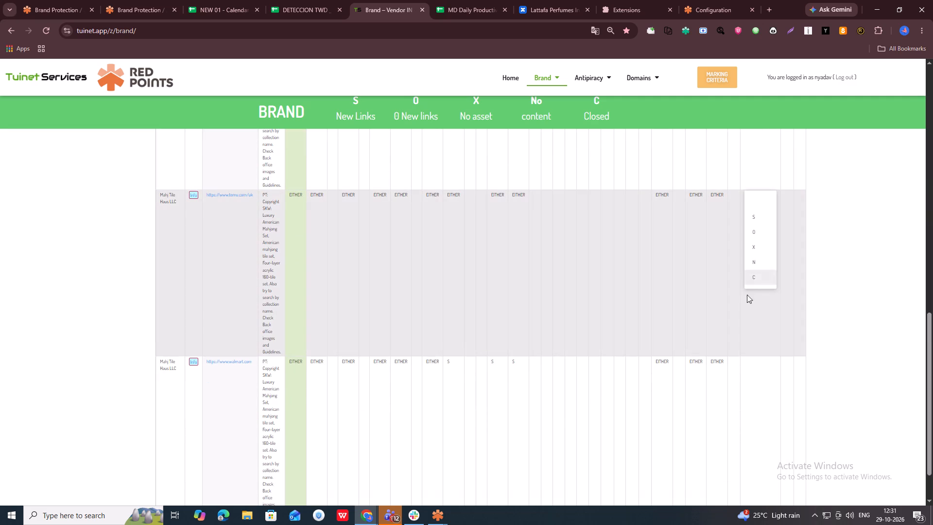
pyautogui.click(762, 230)
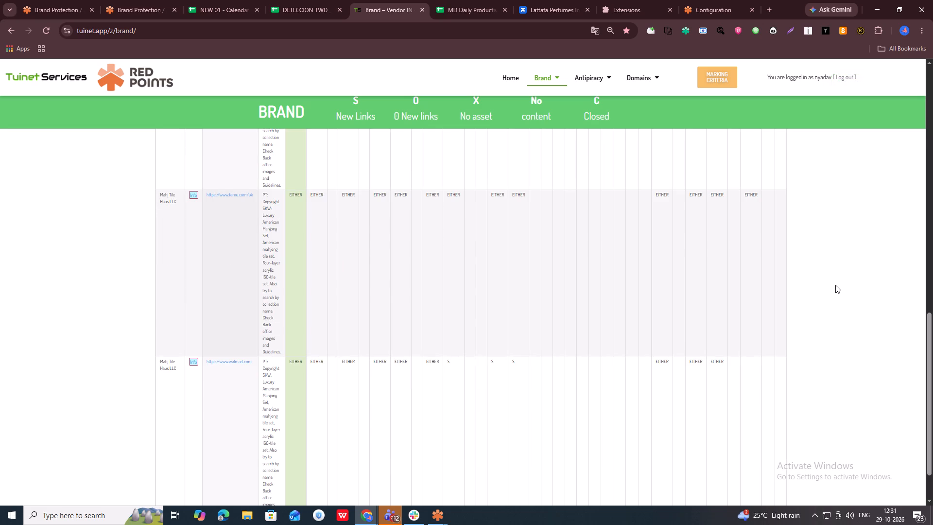
# Mark day 29 as 0 for Mahj Tile Haus LLC's walmart.com site and look over the site table.
pyautogui.scroll(4, 760, 349)
pyautogui.scroll(-6, 760, 349)
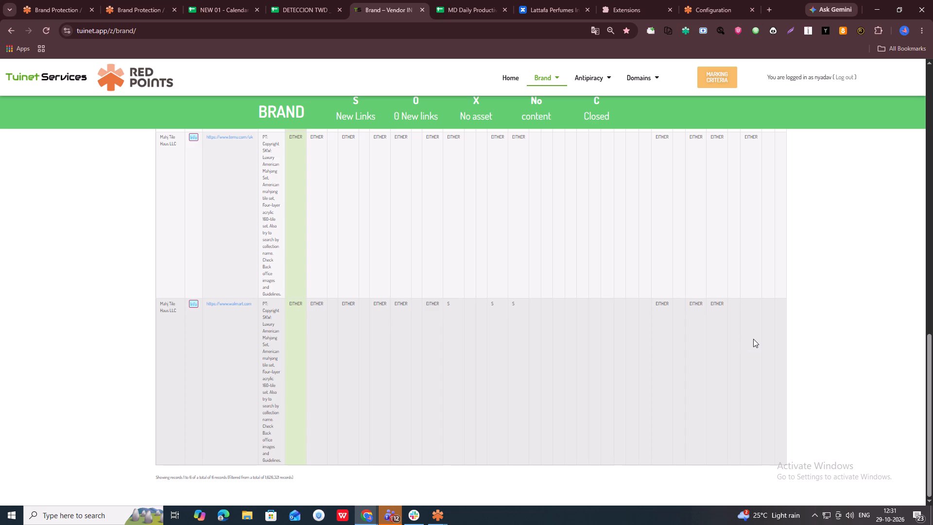
pyautogui.doubleClick(753, 339)
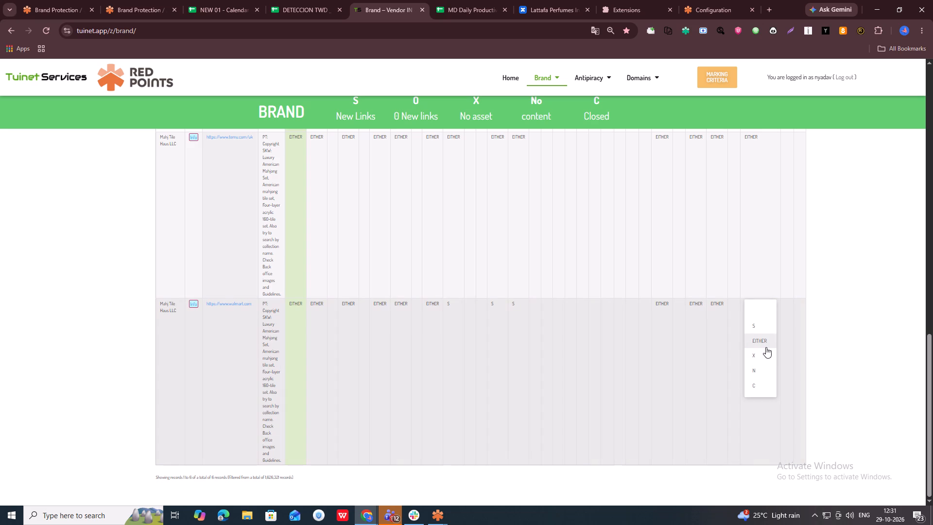
pyautogui.click(766, 342)
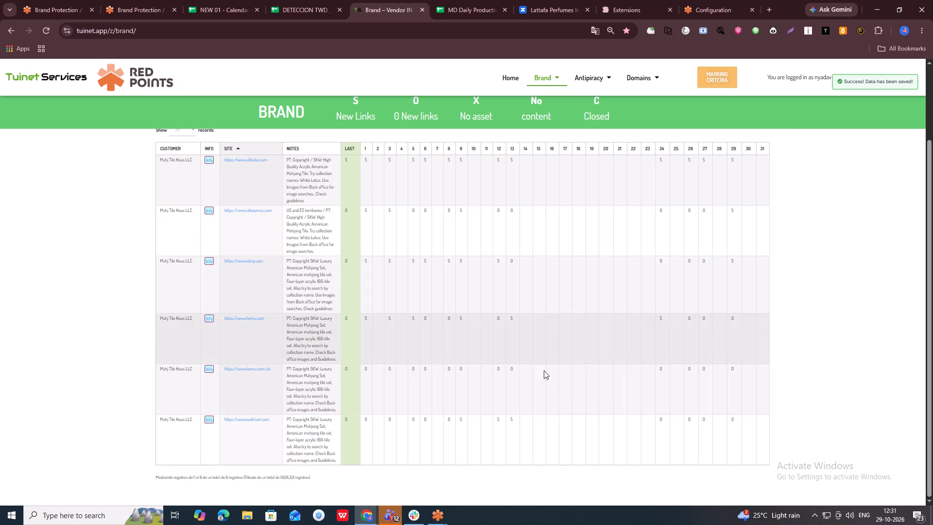
pyautogui.scroll(8, 706, 352)
pyautogui.scroll(-7, 699, 347)
pyautogui.scroll(7, 428, 350)
pyautogui.scroll(-7, 428, 350)
pyautogui.scroll(6, 429, 349)
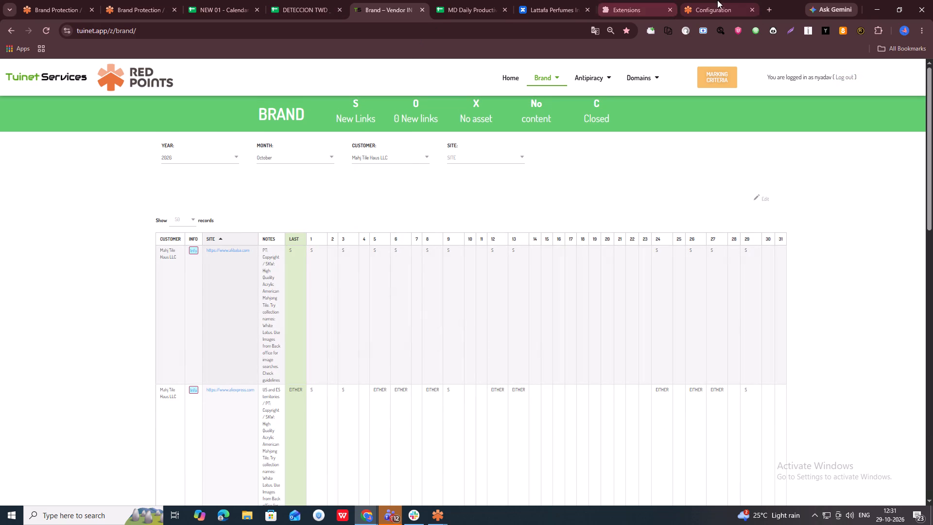
# Close the Extensions and Configuration pages in the browser.
pyautogui.middleClick(627, 0)
pyautogui.middleClick(627, 0)
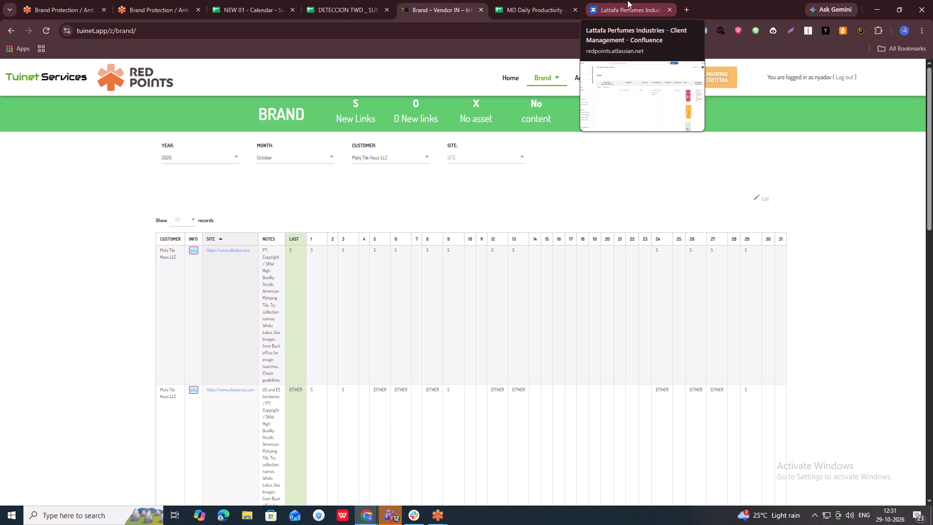
# Open the 626 Sellers to Scrap spreadsheet in a new browser tab.
pyautogui.click(685, 7)
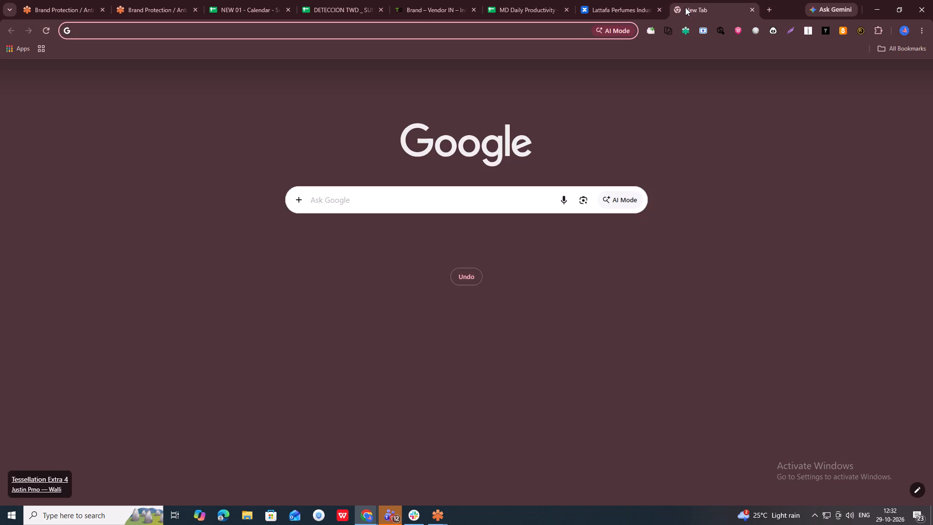
pyautogui.press('6')
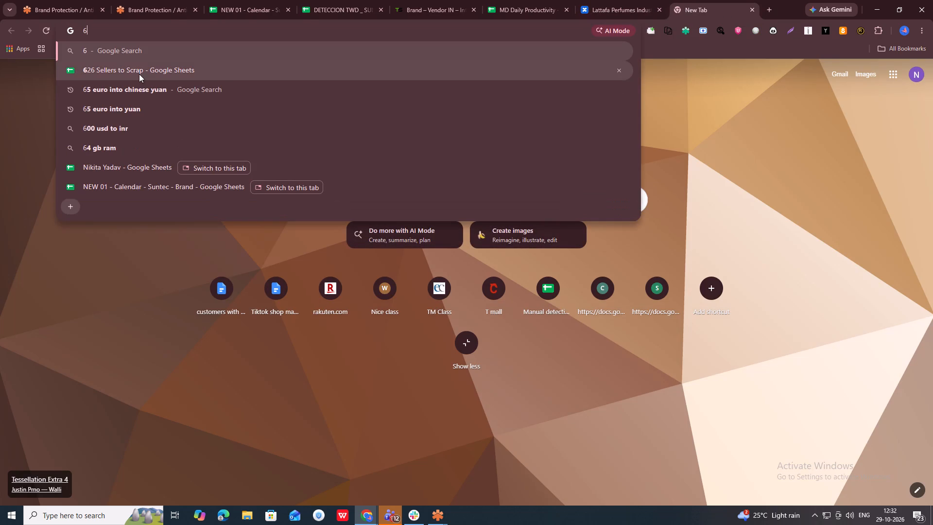
pyautogui.click(139, 74)
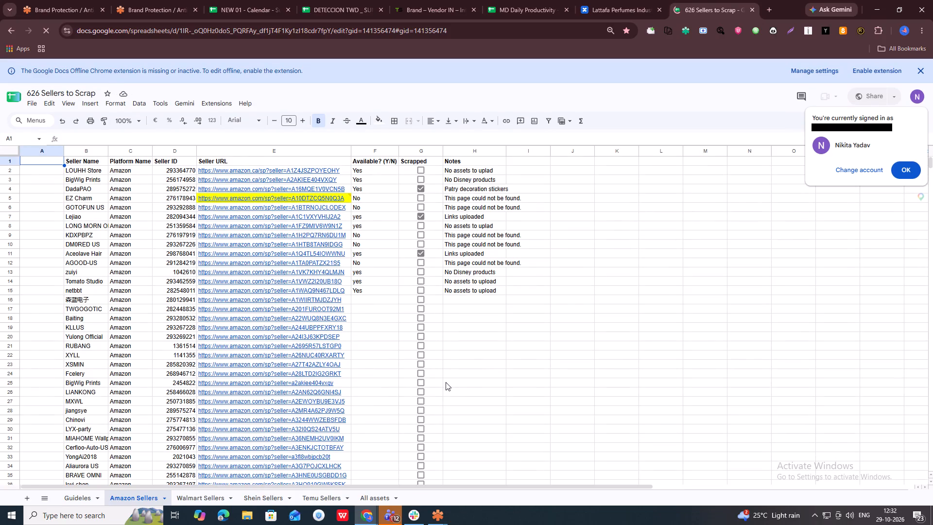
# Review the Amazon Sellers list, including the comment thread on EZ Charm's highlighted seller URL.
pyautogui.click(534, 377)
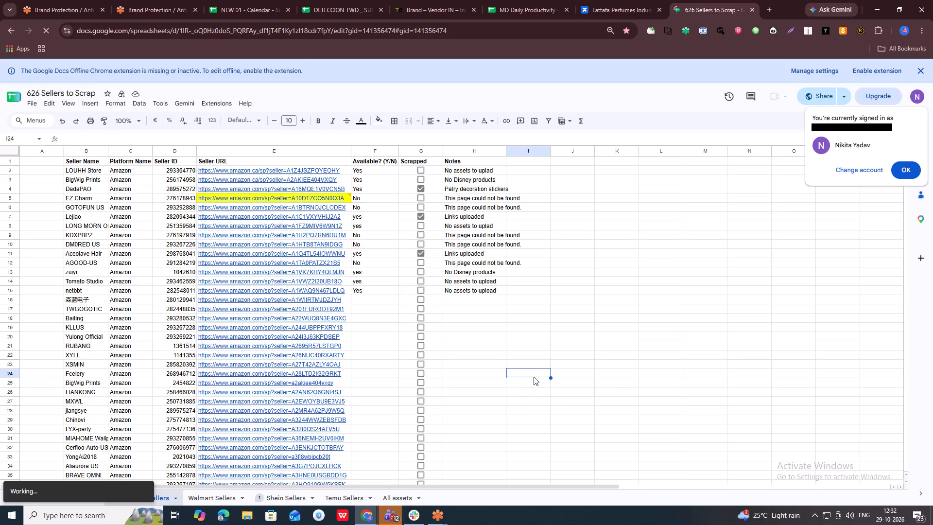
pyautogui.click(327, 195)
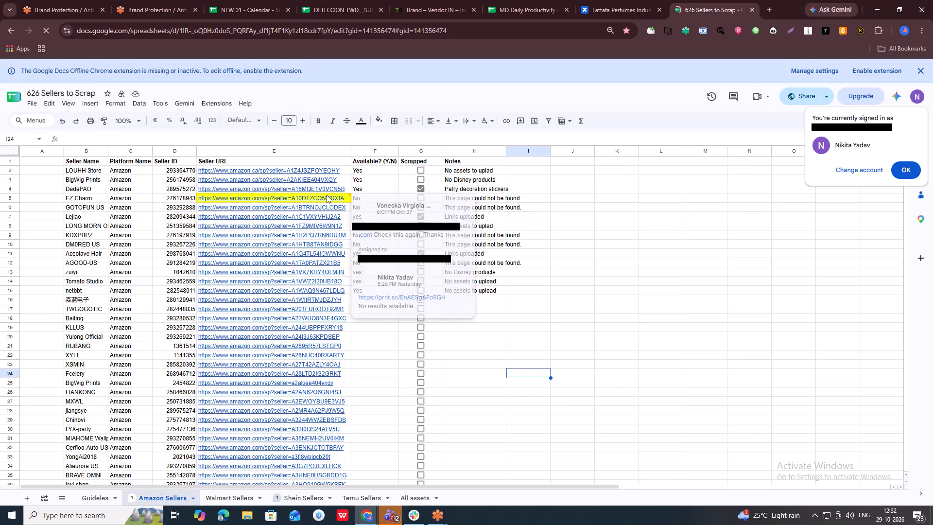
pyautogui.scroll(-4, 427, 277)
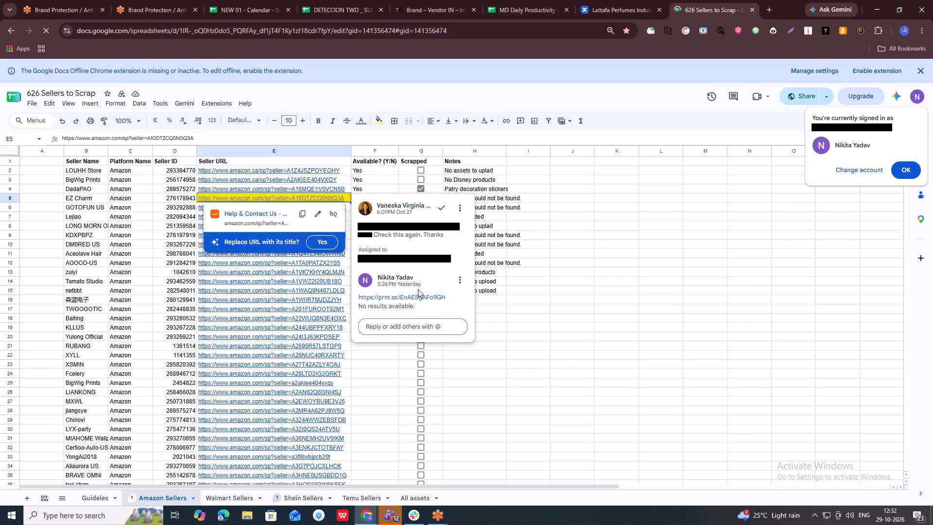
pyautogui.click(580, 352)
pyautogui.scroll(-4, 389, 365)
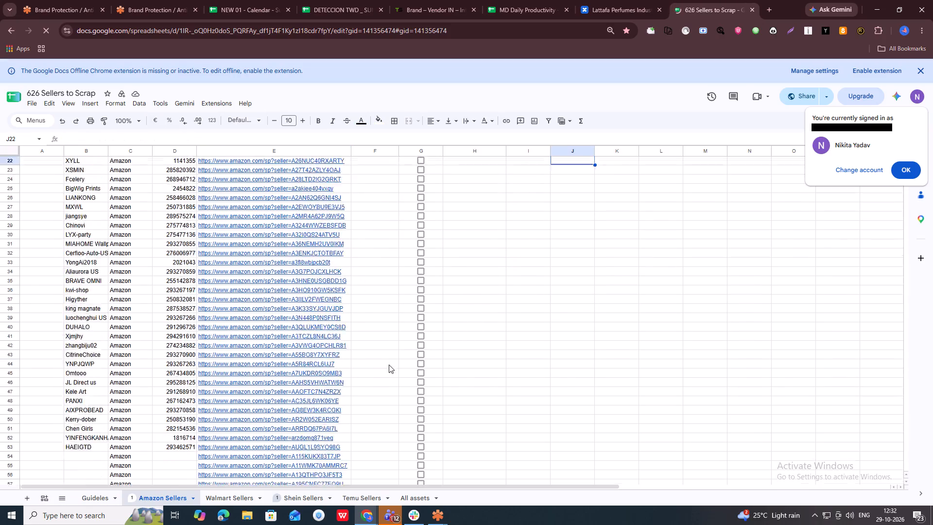
pyautogui.scroll(-10, 389, 365)
pyautogui.scroll(13, 389, 365)
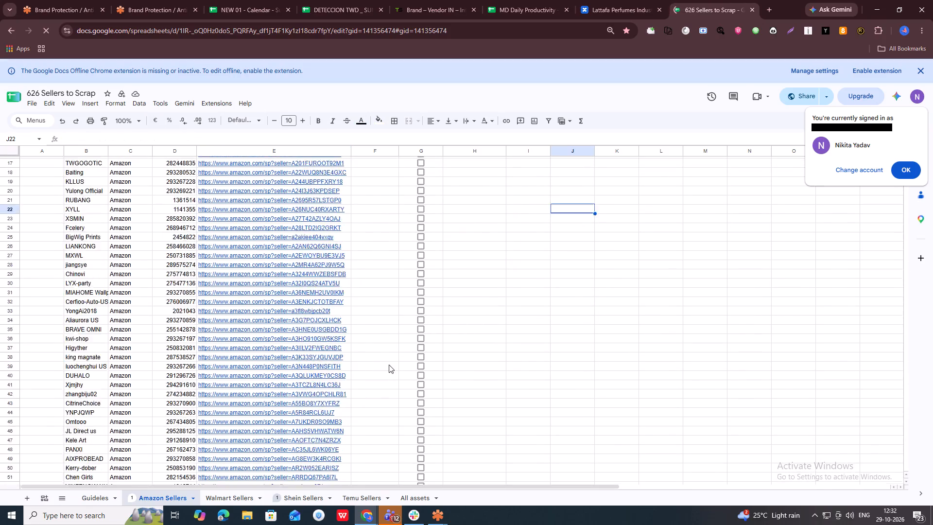
pyautogui.scroll(4, 389, 365)
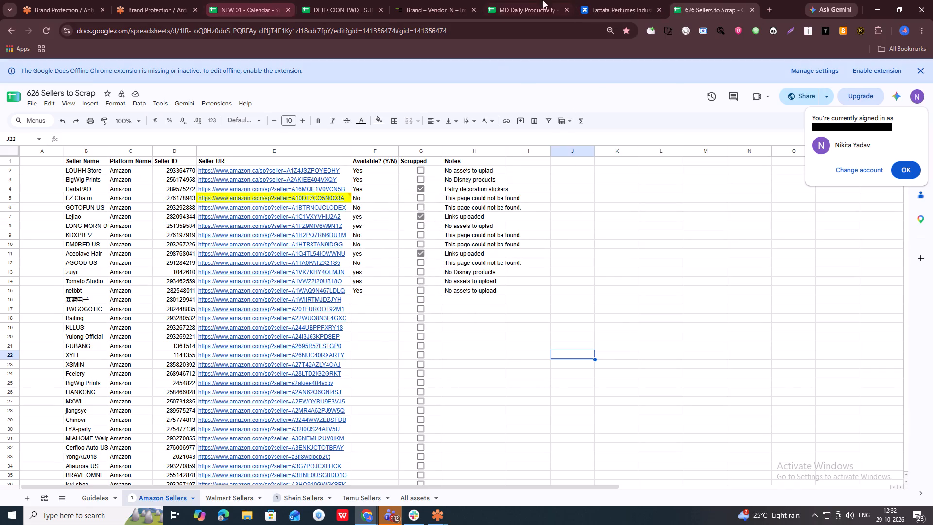
# Switch to the DETECCION TWD _ SUNTEC spreadsheet and read the brand and character list in its Guidelines sheet.
pyautogui.click(404, 0)
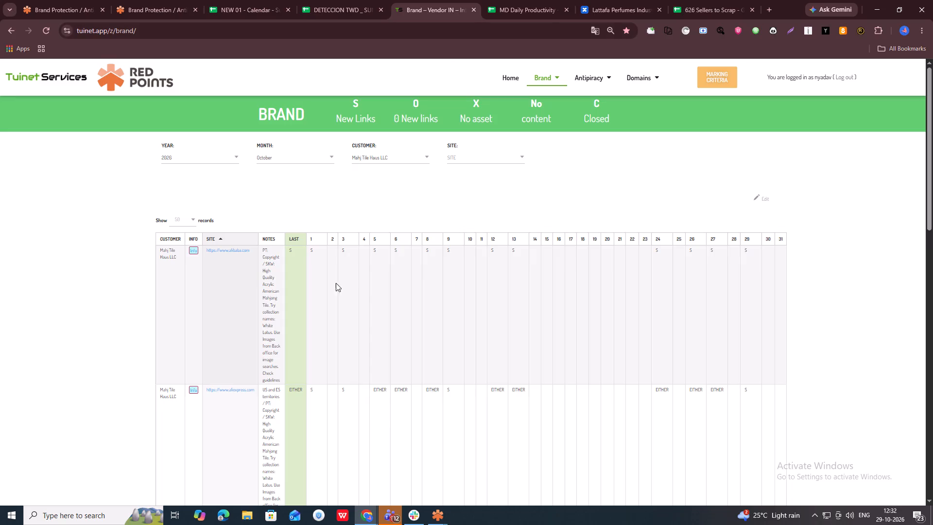
pyautogui.click(347, 0)
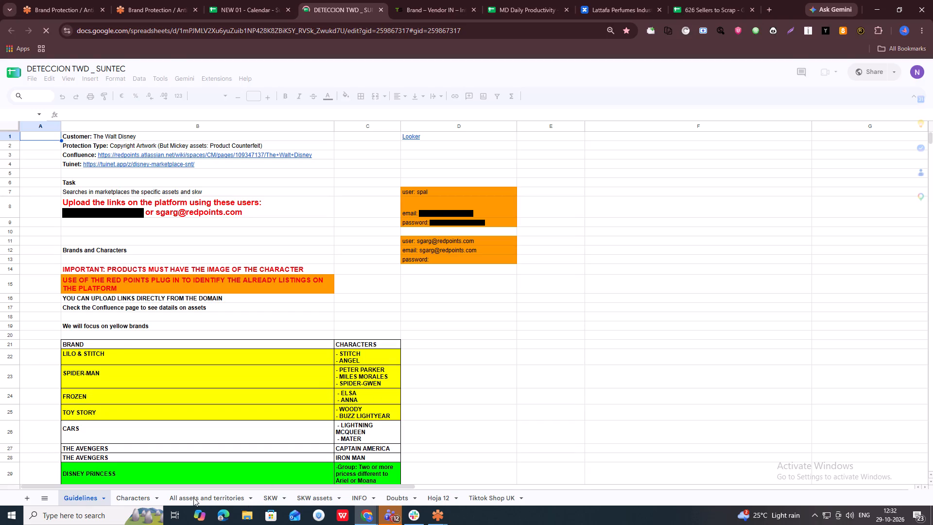
pyautogui.click(500, 375)
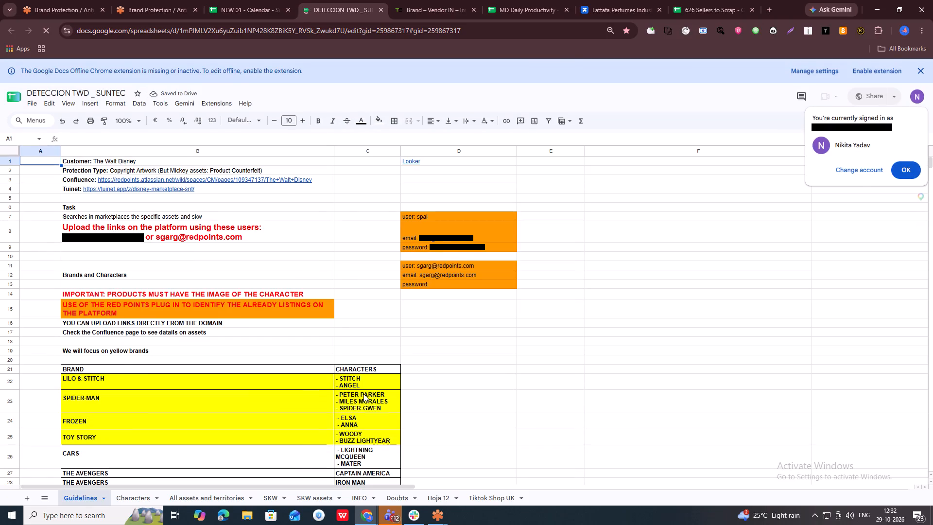
pyautogui.scroll(-3, 356, 390)
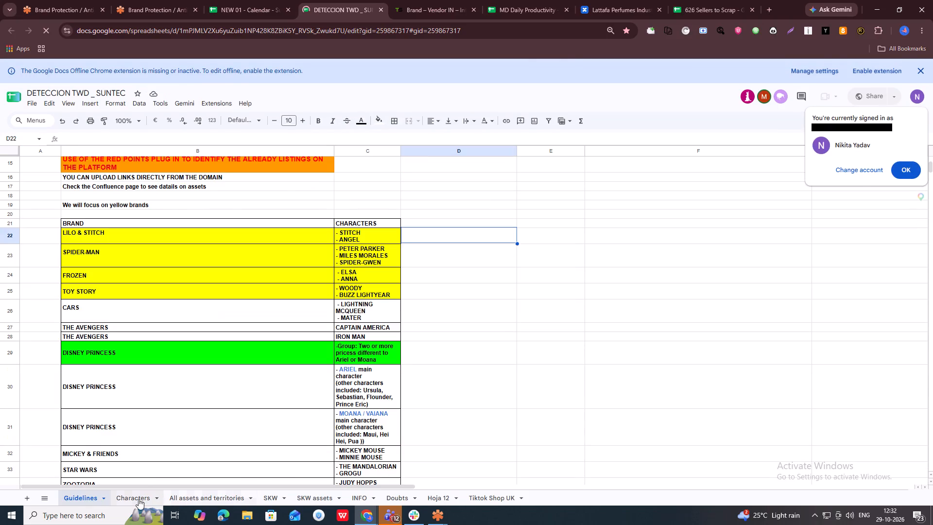
# Examine the Characters sheet's valid images and upload notes for each Disney brand, from Lilo & Stitch through Zootopia.
pyautogui.click(138, 499)
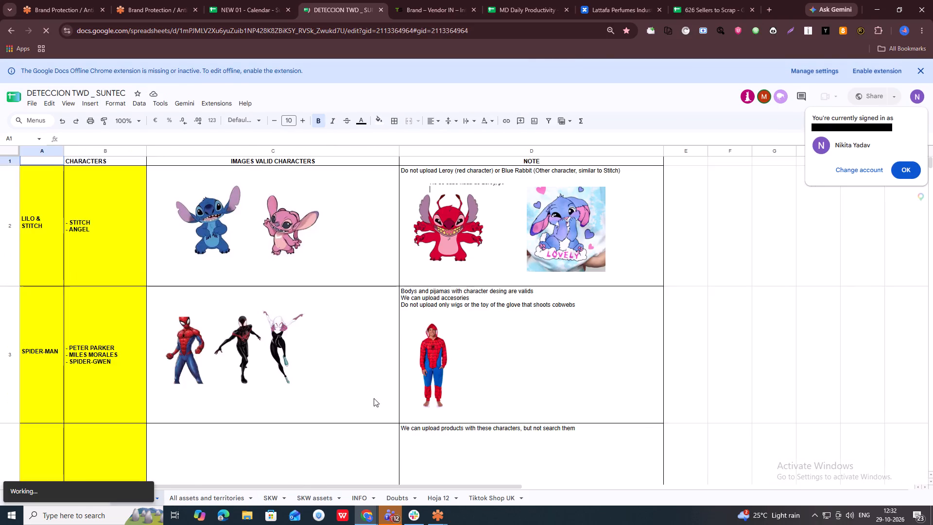
pyautogui.scroll(-11, 411, 385)
pyautogui.scroll(4, 411, 385)
pyautogui.scroll(-4, 411, 385)
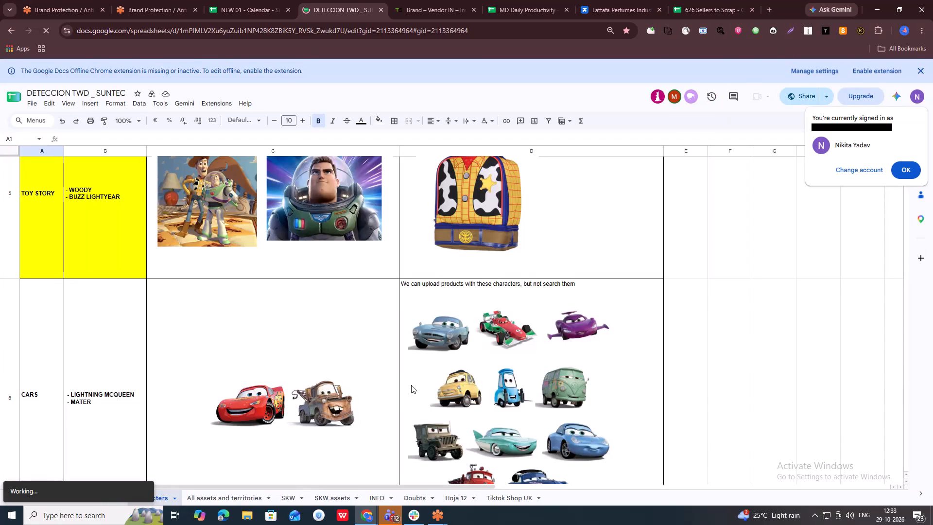
pyautogui.scroll(-11, 411, 385)
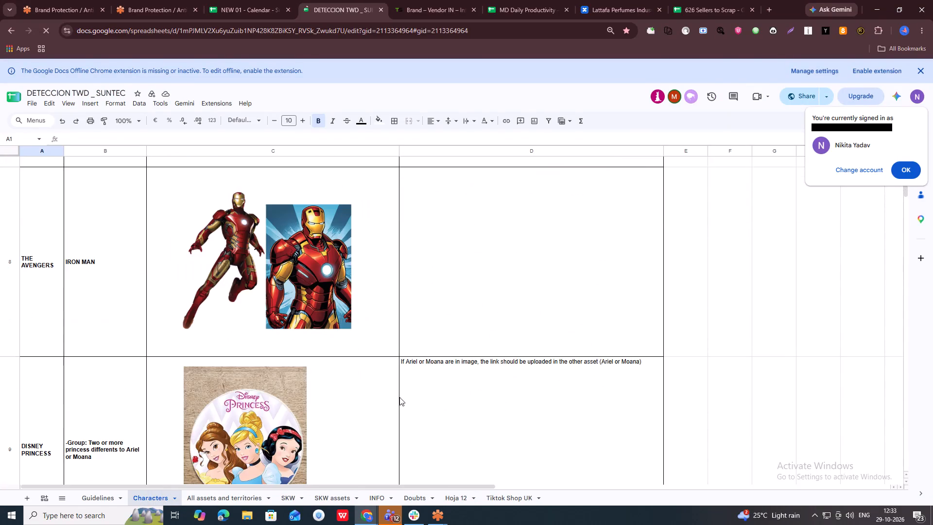
pyautogui.scroll(-4, 377, 398)
pyautogui.scroll(-2, 267, 346)
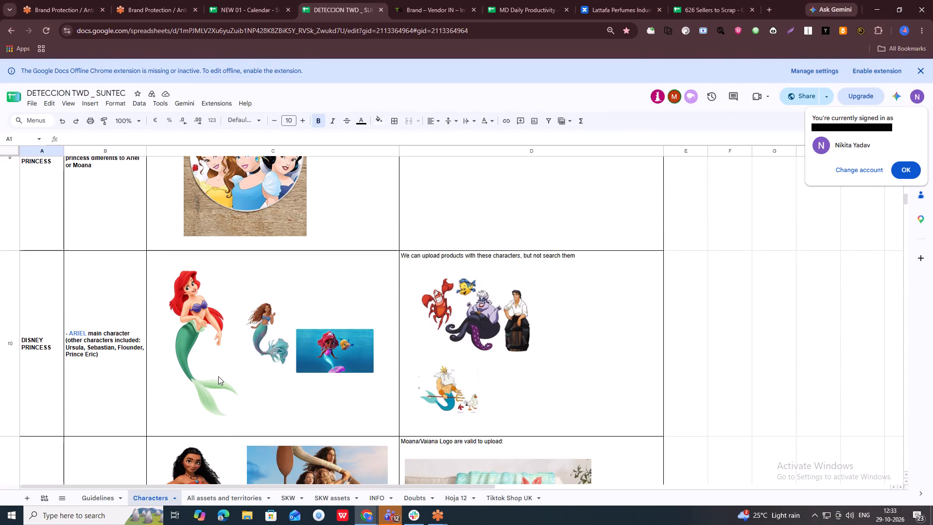
pyautogui.scroll(-2, 218, 376)
pyautogui.scroll(5, 279, 414)
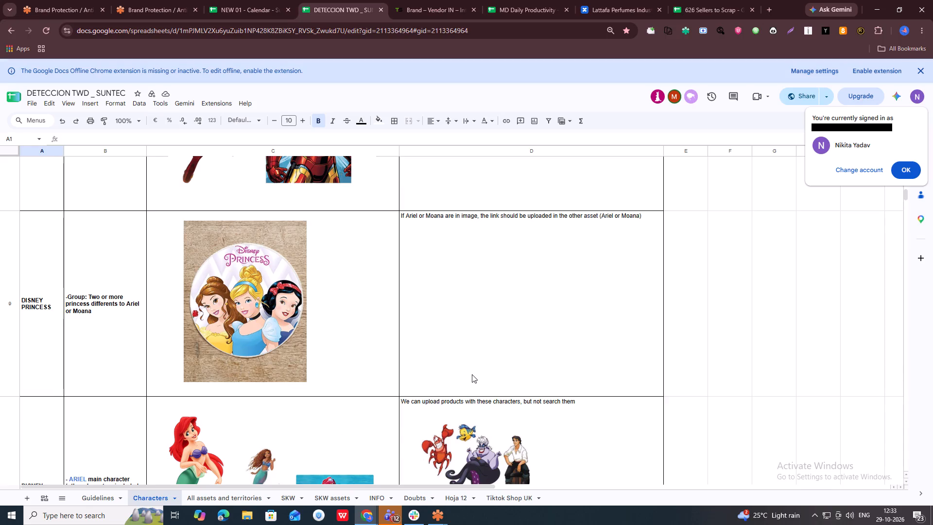
pyautogui.scroll(-11, 472, 374)
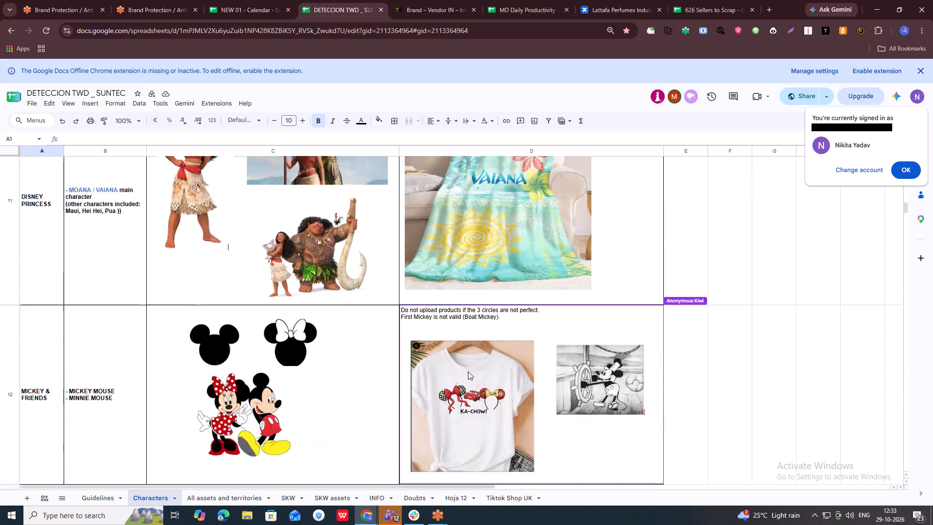
pyautogui.scroll(-1, 468, 371)
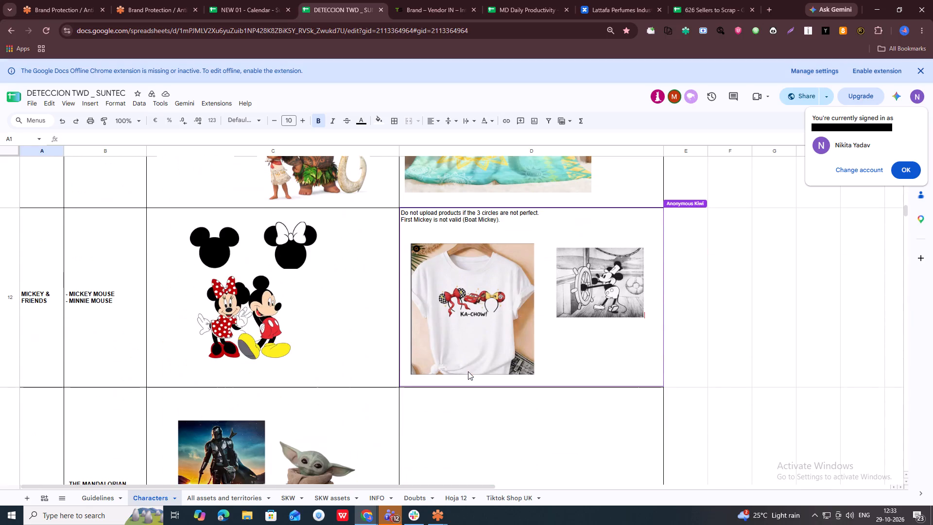
pyautogui.scroll(-9, 468, 371)
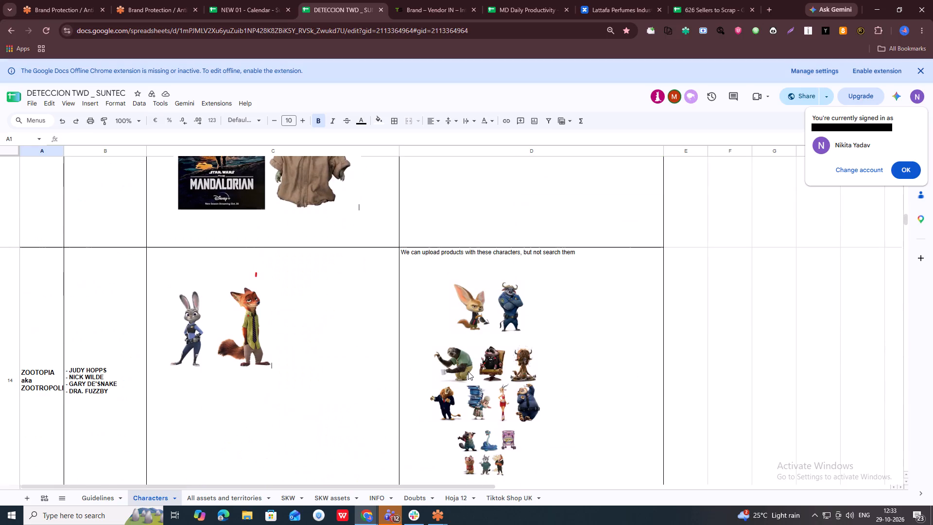
pyautogui.scroll(2, 468, 371)
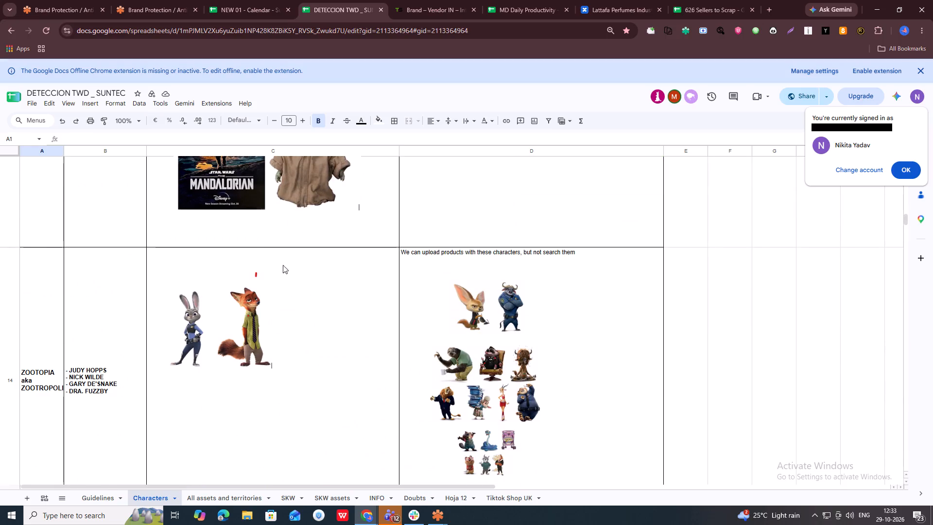
pyautogui.scroll(-5, 366, 369)
pyautogui.scroll(20, 648, 327)
pyautogui.scroll(3, 648, 327)
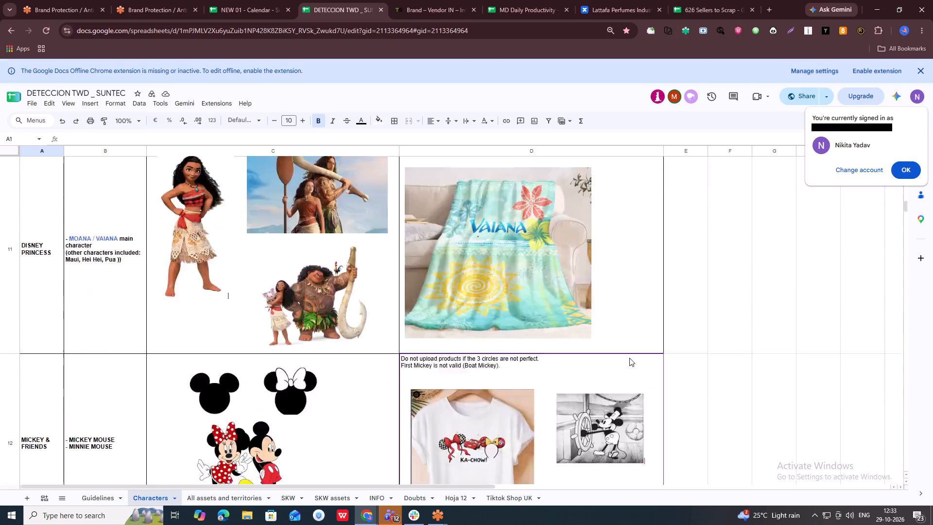
# Switch to the 626 Sellers to Scrap spreadsheet and copy the Amazon seller URL of 森蓝电子 in row 16.
pyautogui.scroll(9, 629, 358)
pyautogui.click(715, 0)
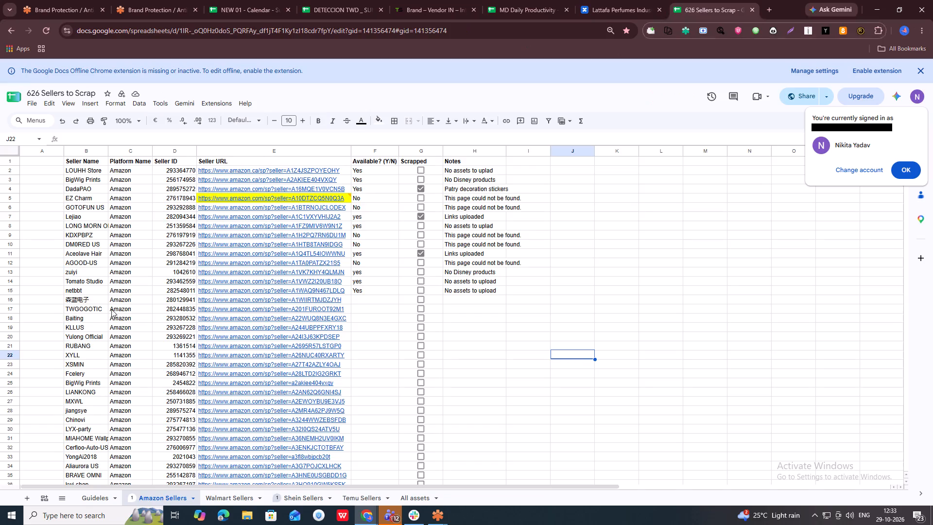
pyautogui.scroll(-1, 488, 341)
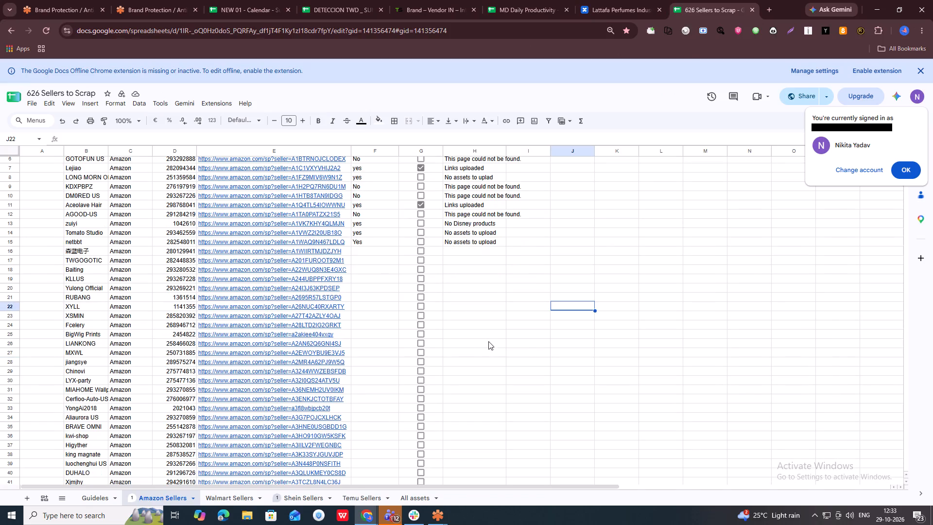
pyautogui.click(316, 252)
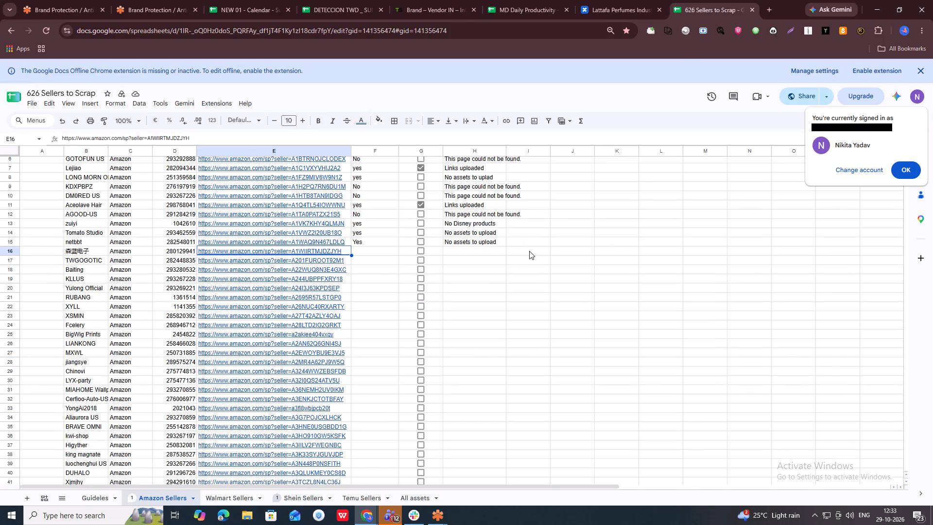
pyautogui.hotkey('ctrl', 'c')
# Close the extra New Tab plugin window and load the copied seller URL in the Sam's Fragrance browser window.
pyautogui.hotkey('alt', 'Tab')
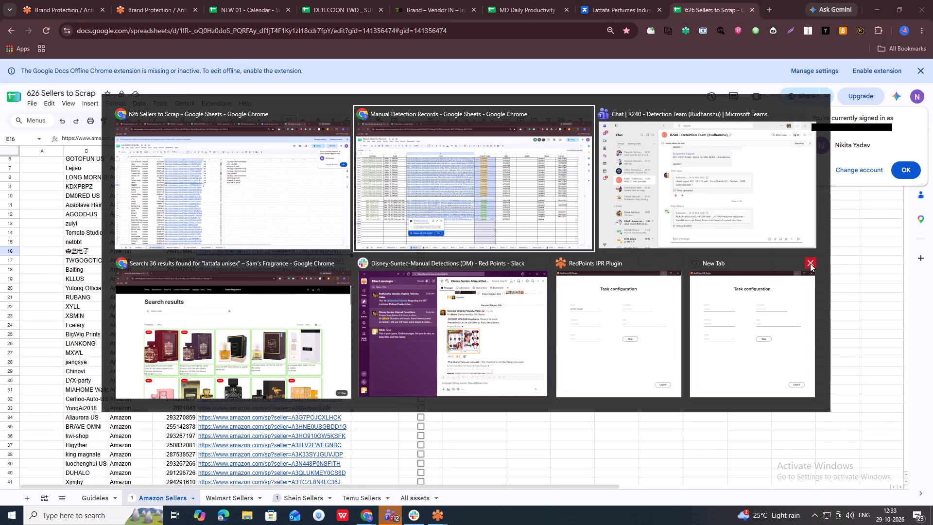
pyautogui.keyDown('alt'); pyautogui.click(810, 263); pyautogui.keyUp('alt')
pyautogui.keyDown('alt'); pyautogui.click(263, 338); pyautogui.keyUp('alt')
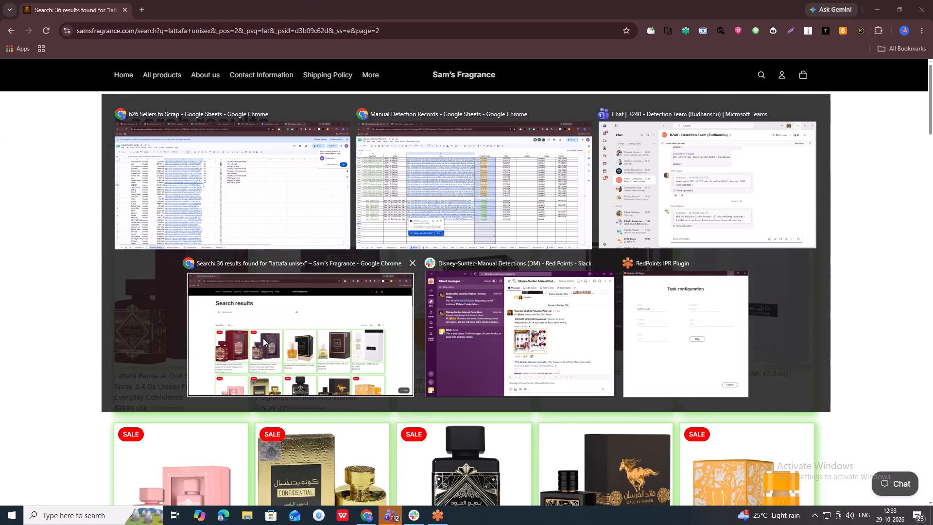
pyautogui.click(229, 35)
pyautogui.rightClick(229, 35)
pyautogui.hotkey('ctrl', 'a')
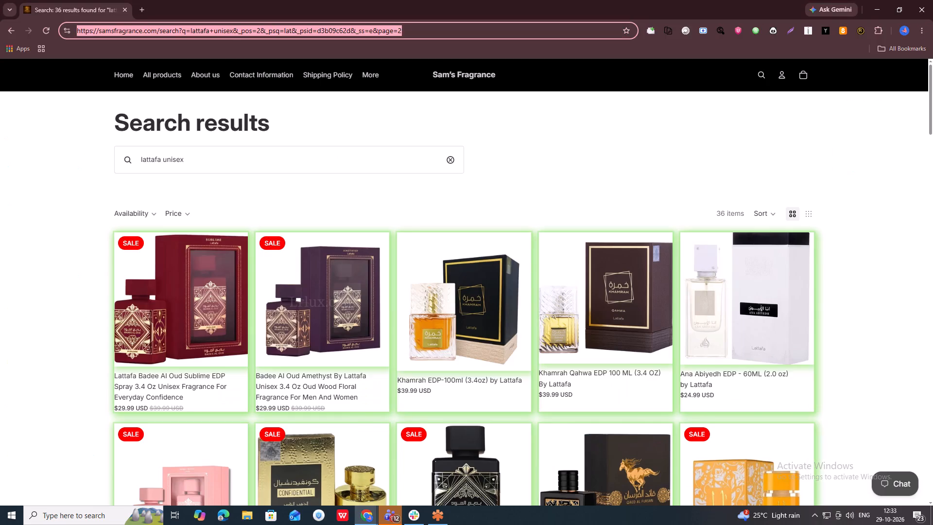
pyautogui.hotkey('ctrl', 'v')
pyautogui.press('Return')
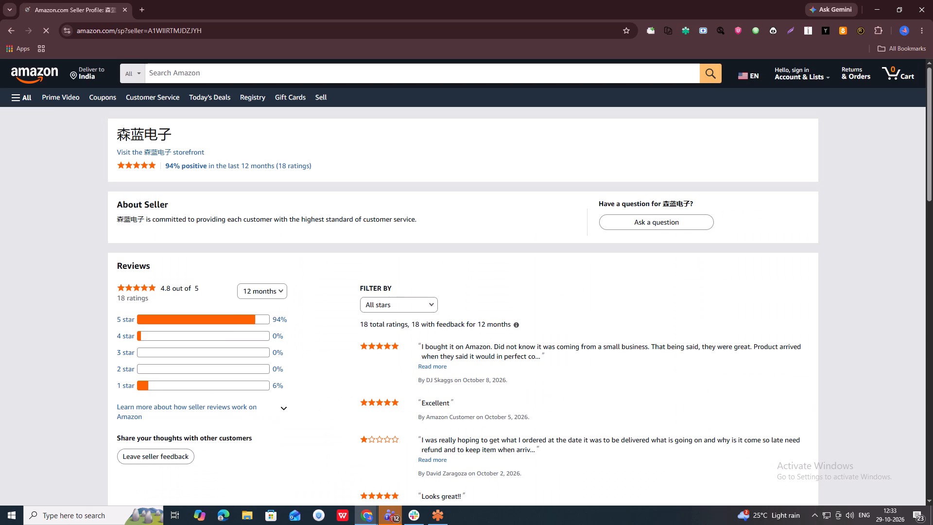
# Open the 森蓝电子 storefront and look through its product listings.
pyautogui.click(177, 153)
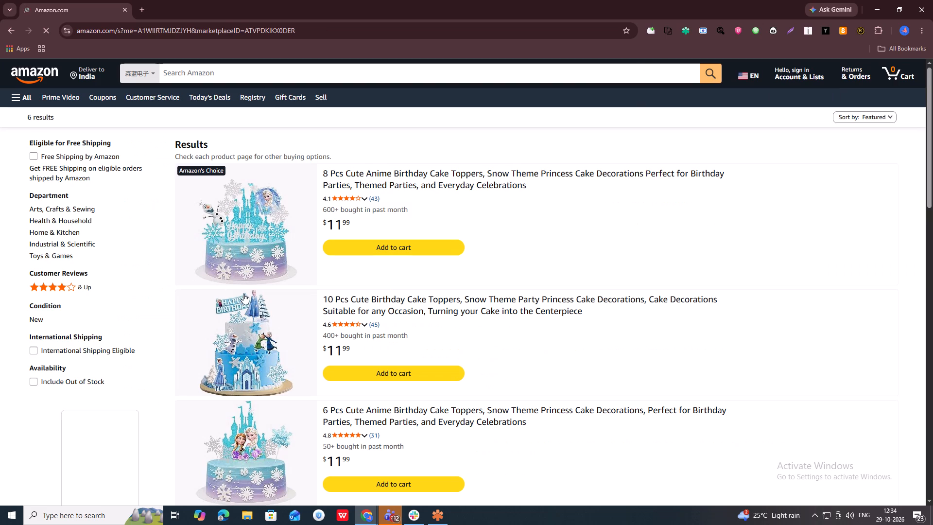
pyautogui.scroll(-13, 445, 392)
pyautogui.scroll(6, 446, 385)
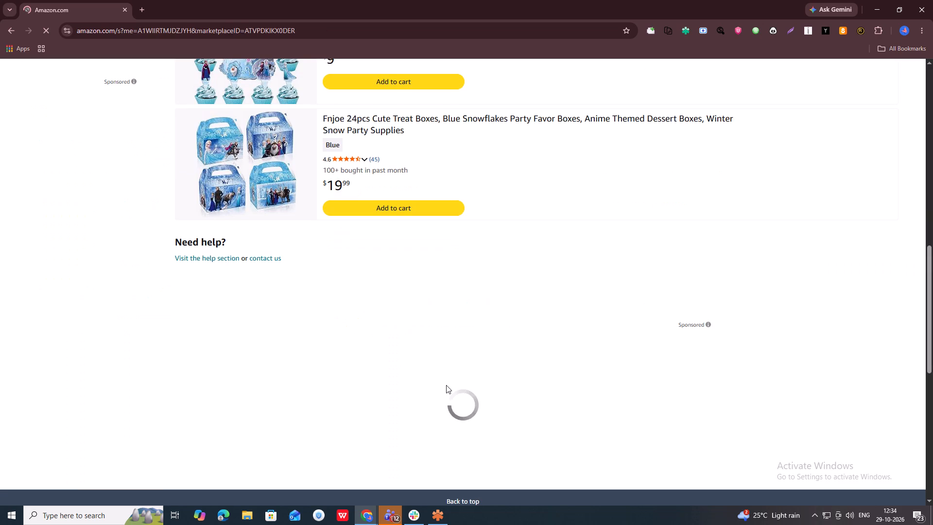
pyautogui.scroll(6, 602, 333)
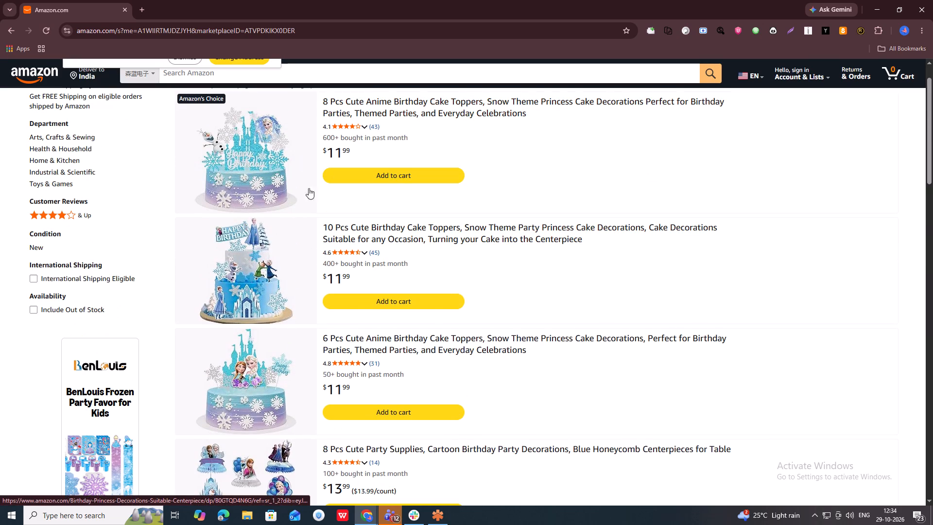
# Copy the first listing's link, 8 Pcs Cute Anime Birthday Cake Toppers, into Links row 102650 of Manual Detection Records.
pyautogui.rightClick(403, 109)
pyautogui.click(415, 207)
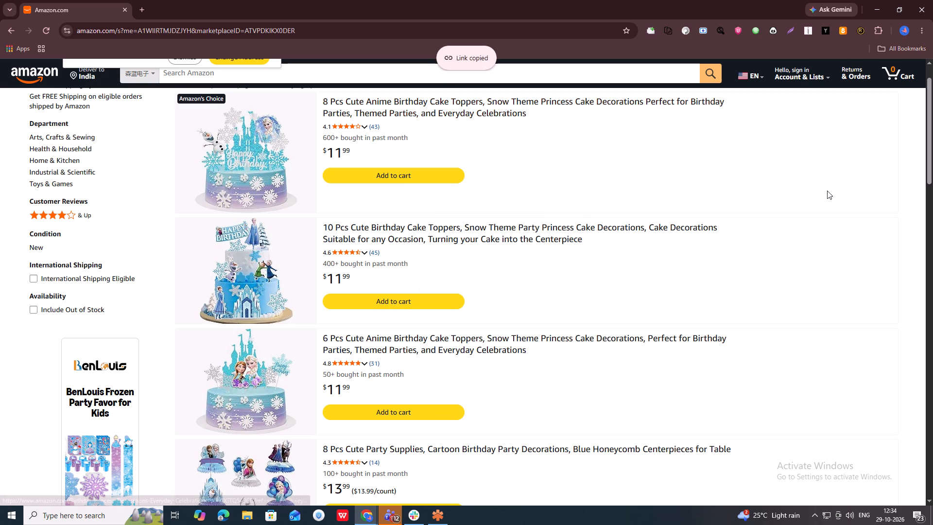
pyautogui.hotkey('alt', 'Tab')
pyautogui.hotkey('alt', 'Tab')
pyautogui.press('Down')
pyautogui.press('Up')
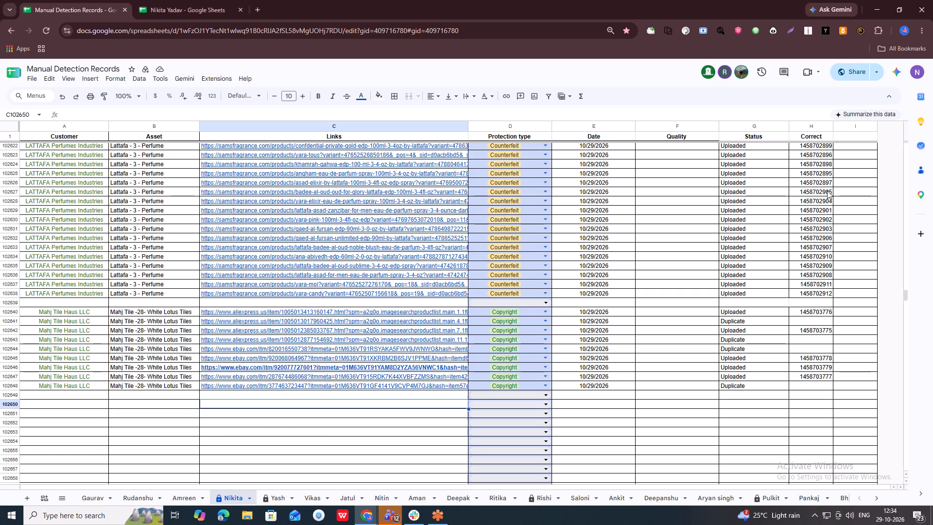
pyautogui.hotkey('ctrl', 'v')
# Complete row 102650 with asset "frozen cake decoration", protection type copyright artwork and date 10/29/2026.
pyautogui.press('Left')
pyautogui.write('frozen cake de')
pyautogui.write('coration')
pyautogui.press('Right')
pyautogui.press('Right')
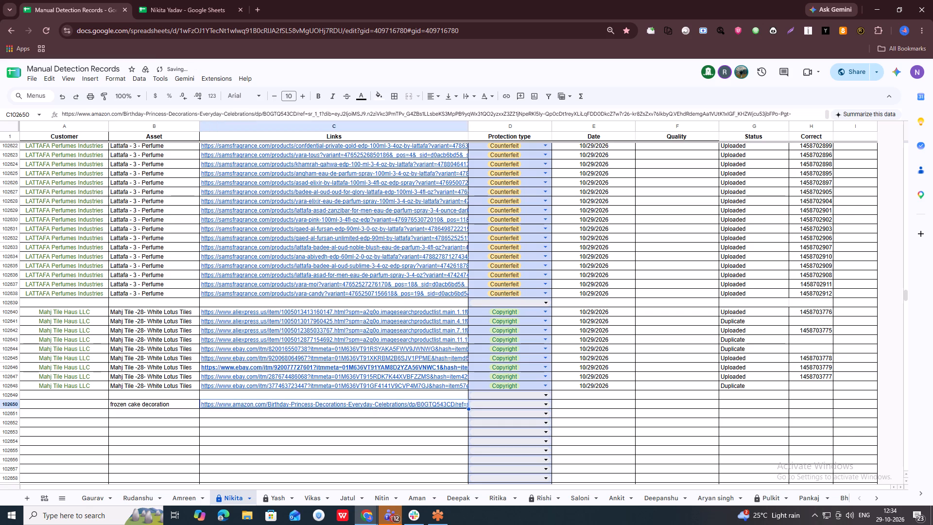
pyautogui.press('Right')
pyautogui.press('Left')
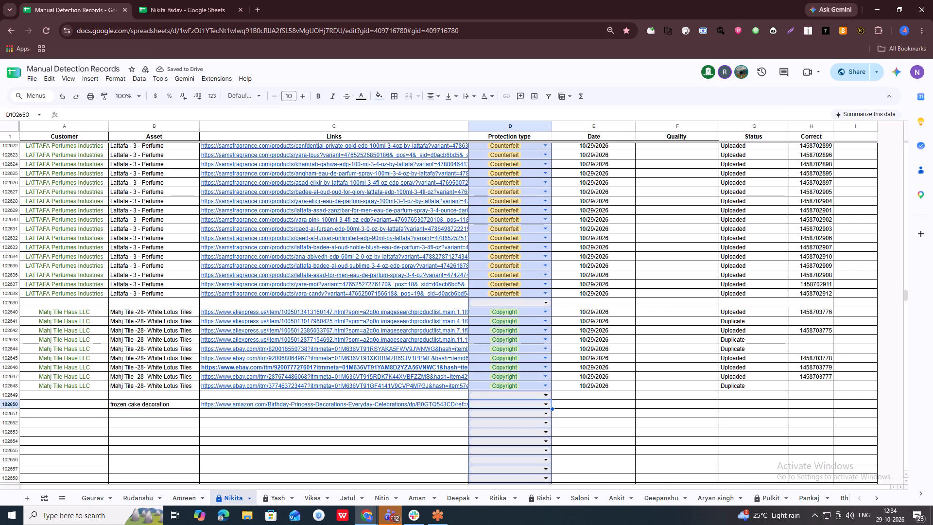
pyautogui.write('copy')
pyautogui.press('Down')
pyautogui.press('Down')
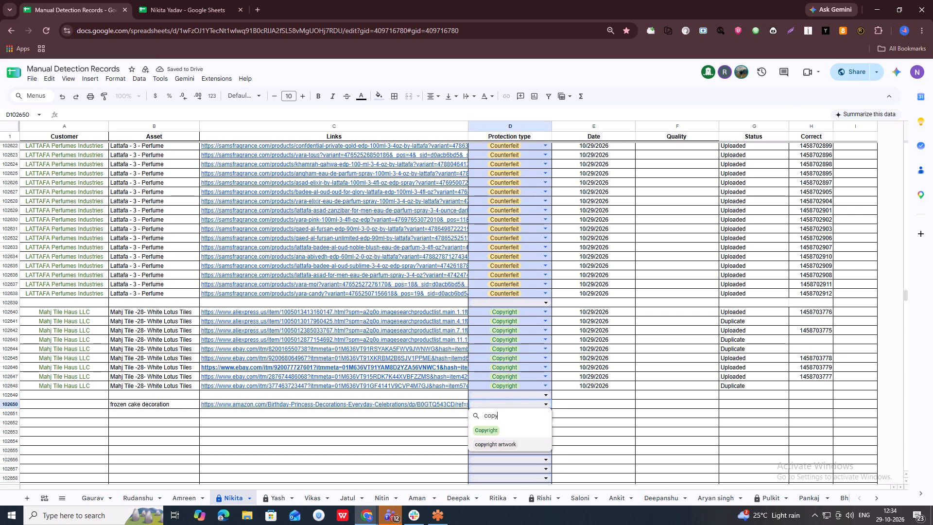
pyautogui.press('Return')
pyautogui.press('Up')
pyautogui.press('Right')
pyautogui.hotkey('ctrl', ';')
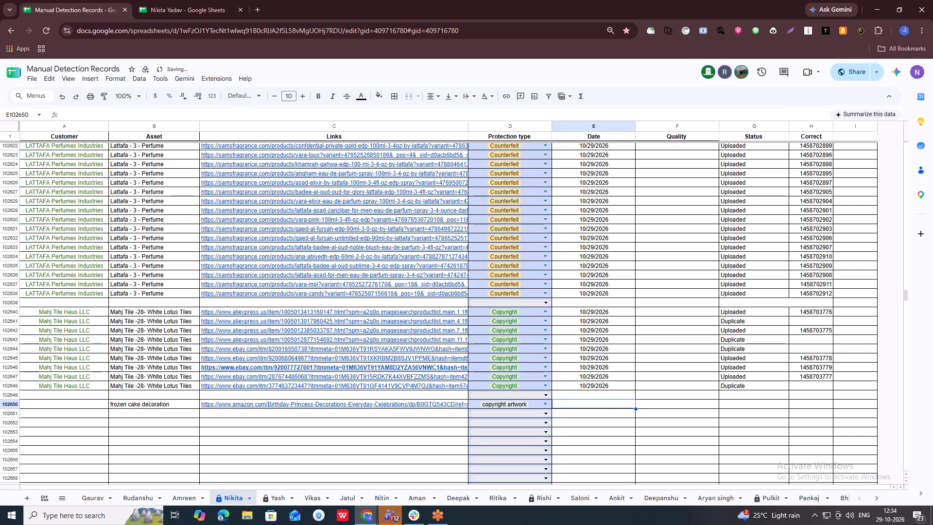
# Copy the 10 Pcs Cute Birthday Cake Toppers listing's link into Links row 102651 of Manual Detection Records.
pyautogui.press('Down')
pyautogui.press('Left')
pyautogui.press('Left')
pyautogui.hotkey('alt', 'Tab')
pyautogui.press('Down')
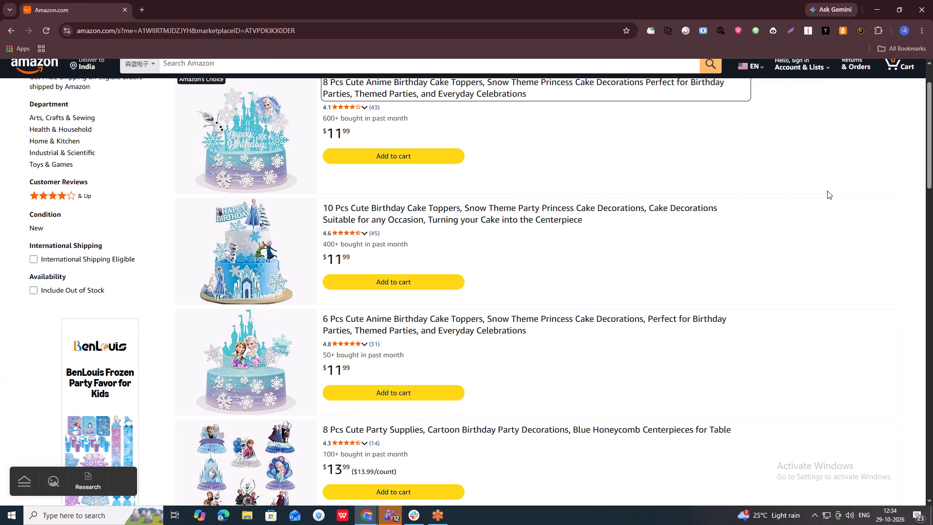
pyautogui.rightClick(459, 223)
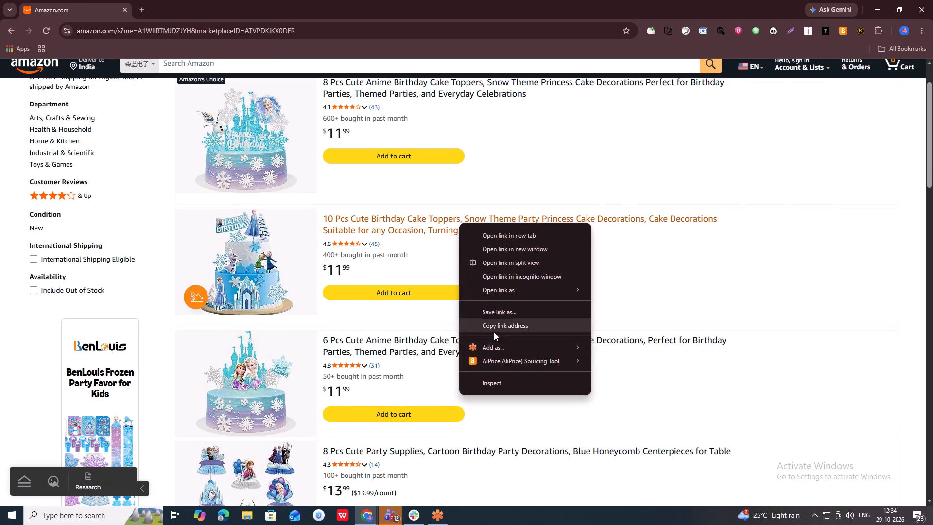
pyautogui.click(494, 322)
pyautogui.hotkey('alt', 'Tab')
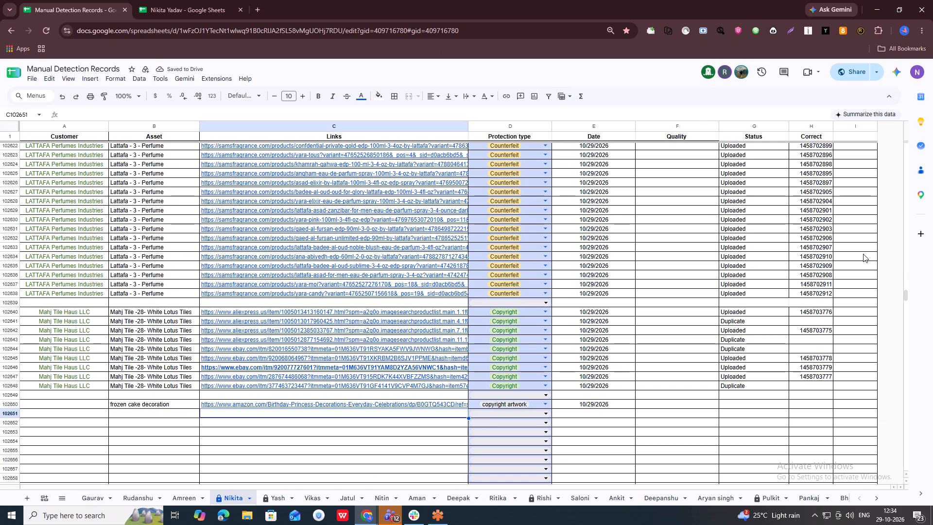
pyautogui.hotkey('ctrl', 'v')
# Copy the 6 Pcs Cute Anime Birthday Cake Toppers listing's link into Links row 102652.
pyautogui.press('Down')
pyautogui.hotkey('alt', 'Tab')
pyautogui.press('Down')
pyautogui.scroll(-4, 639, 283)
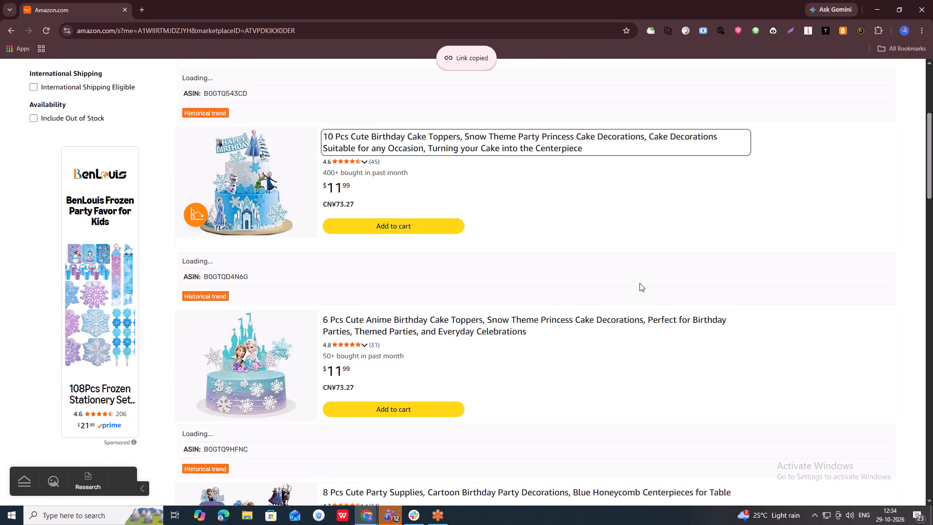
pyautogui.rightClick(459, 252)
pyautogui.click(486, 354)
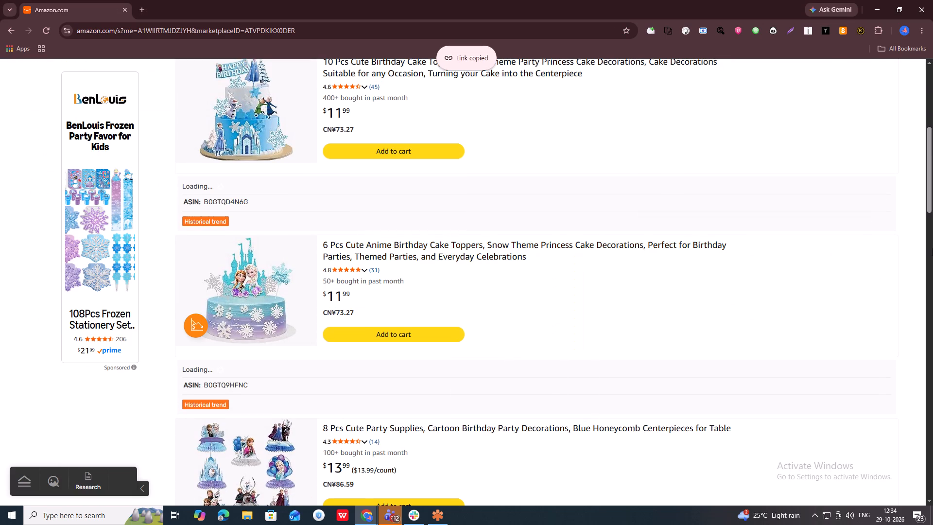
pyautogui.hotkey('alt', 'Tab')
pyautogui.hotkey('ctrl', 'v')
# Copy the 8 Pcs Cute Party Supplies honeycomb centerpieces listing's link into Links row 102653.
pyautogui.press('Down')
pyautogui.hotkey('alt', 'Tab')
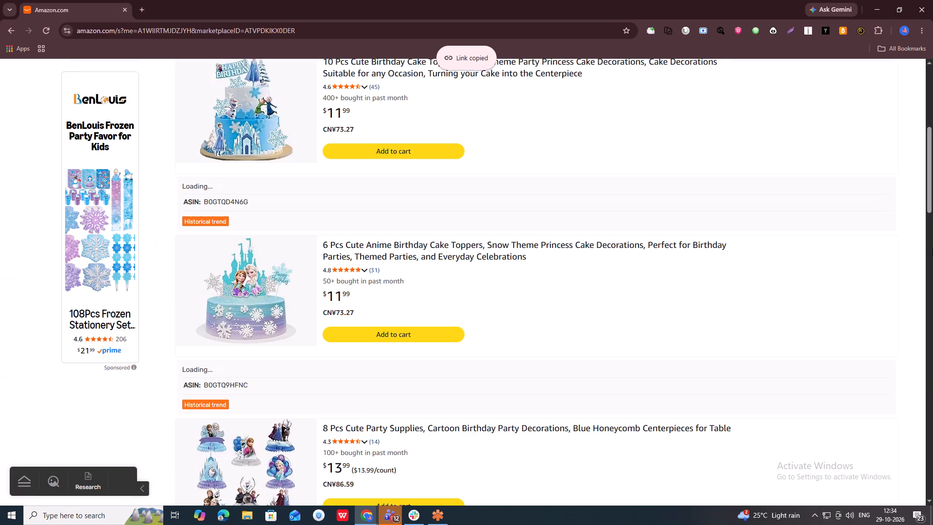
pyautogui.press('Down')
pyautogui.scroll(-4, 663, 305)
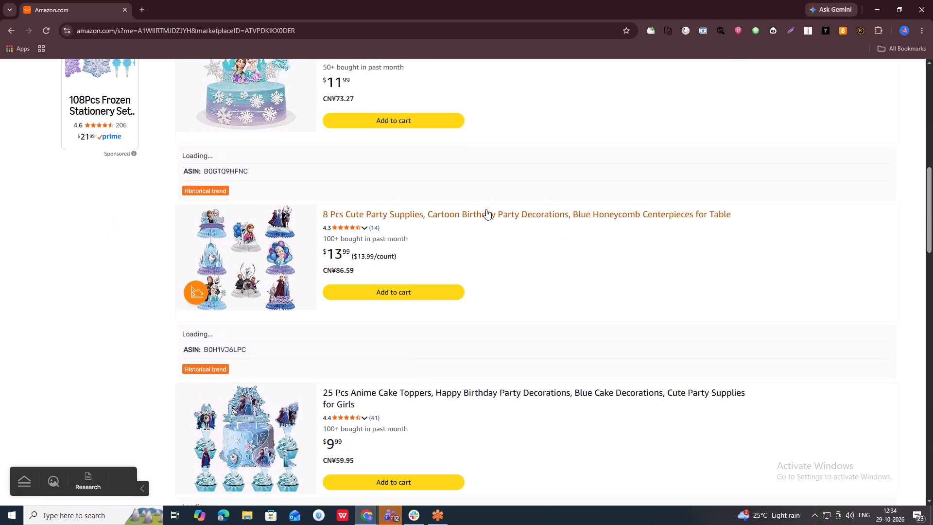
pyautogui.rightClick(488, 213)
pyautogui.click(517, 315)
pyautogui.hotkey('alt', 'Tab')
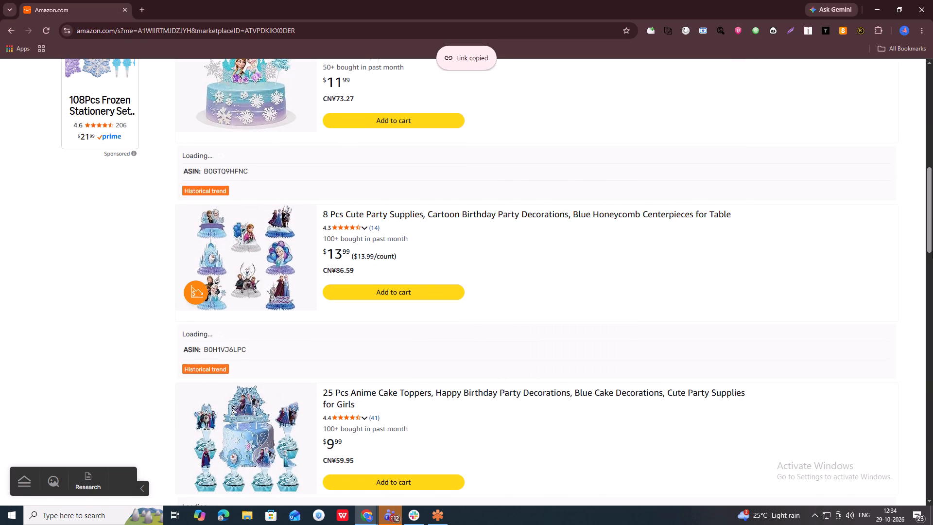
pyautogui.hotkey('ctrl', 'v')
# Copy the 25 Pcs Anime Cake Toppers listing's link into Links row 102654.
pyautogui.press('Down')
pyautogui.hotkey('alt', 'Tab')
pyautogui.press('Down')
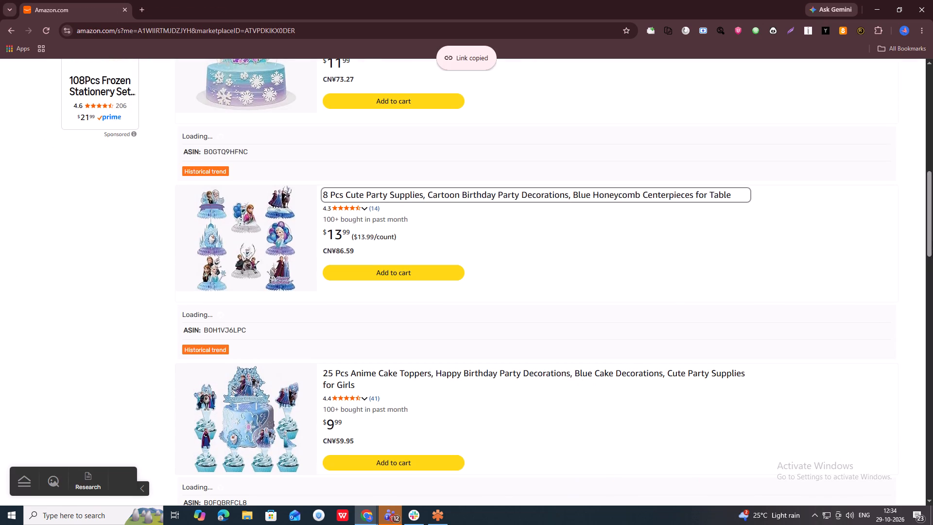
pyautogui.scroll(-4, 664, 301)
pyautogui.rightClick(539, 182)
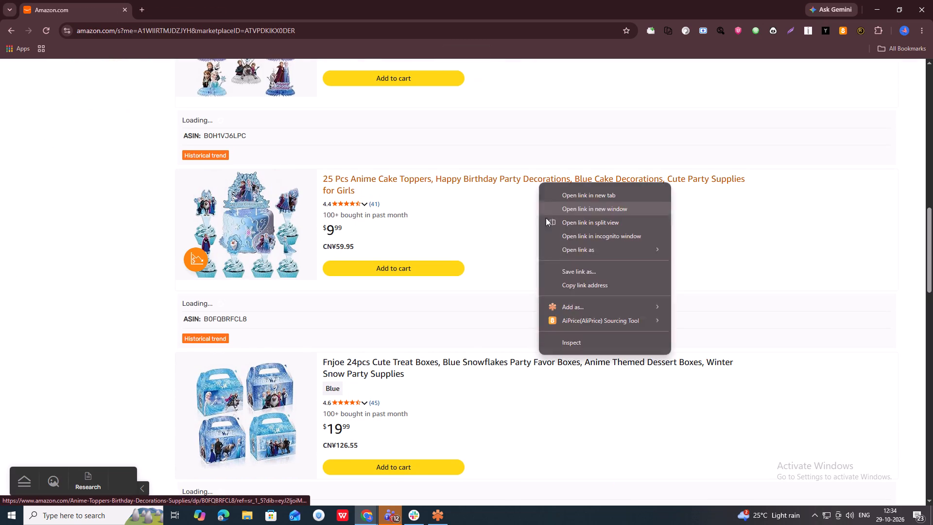
pyautogui.click(567, 284)
pyautogui.hotkey('alt', 'Tab')
pyautogui.hotkey('ctrl', 'v')
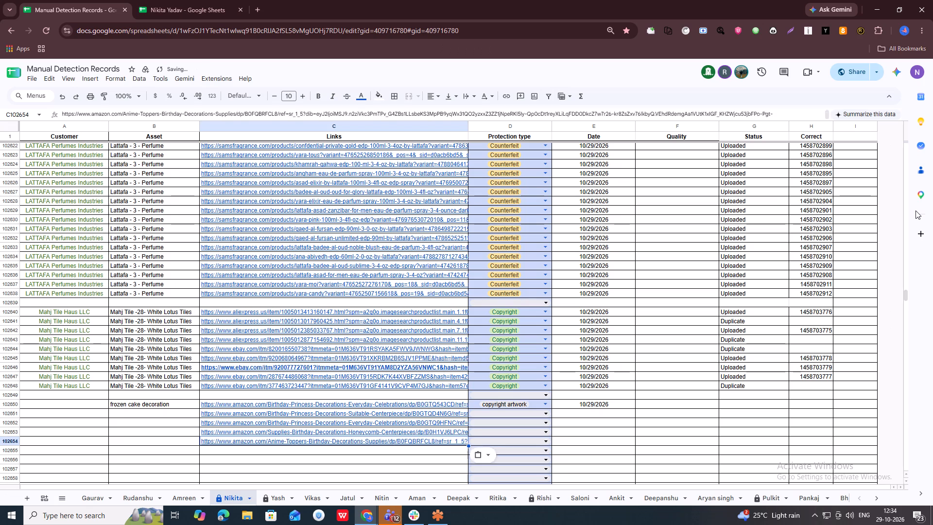
# Copy the Fnjoe 24pcs Cute Treat Boxes listing's link into Links row 102655.
pyautogui.press('Down')
pyautogui.hotkey('alt', 'Tab')
pyautogui.press('Down')
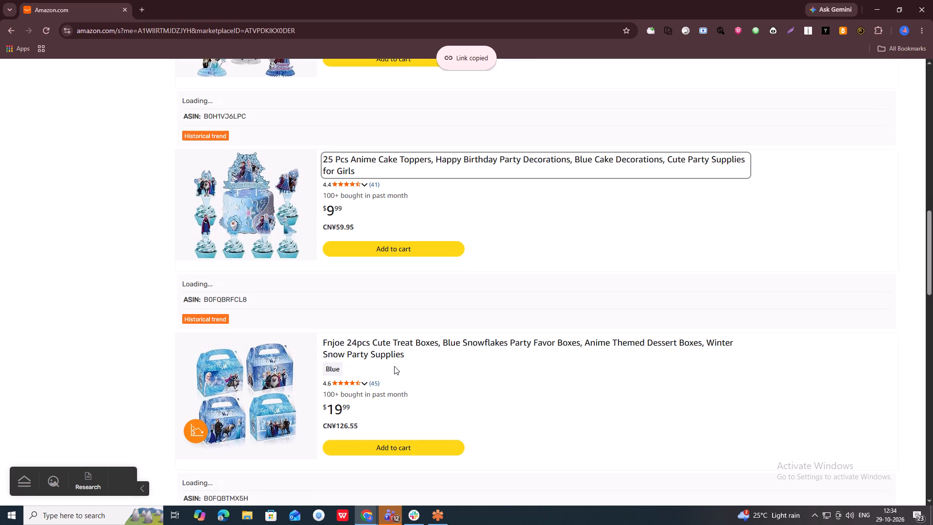
pyautogui.rightClick(420, 343)
pyautogui.click(459, 267)
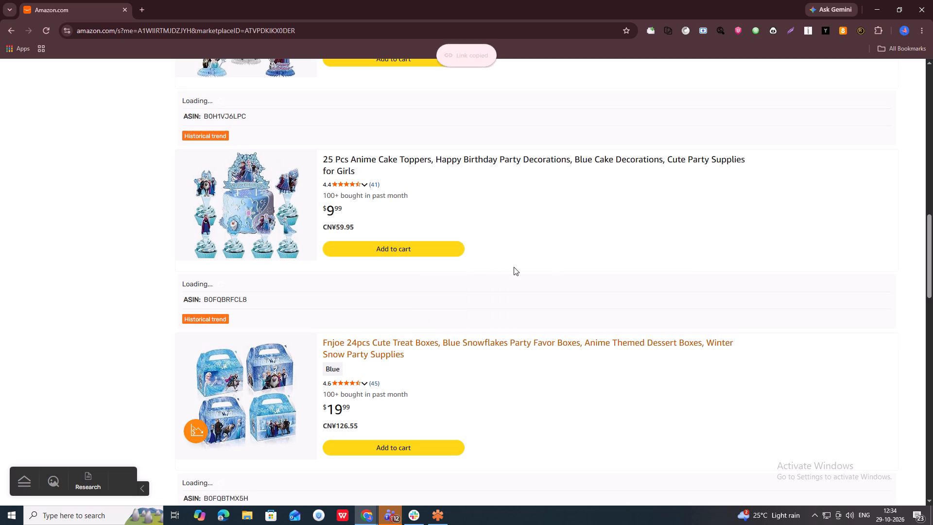
pyautogui.hotkey('alt', 'Tab')
pyautogui.hotkey('ctrl', 'v')
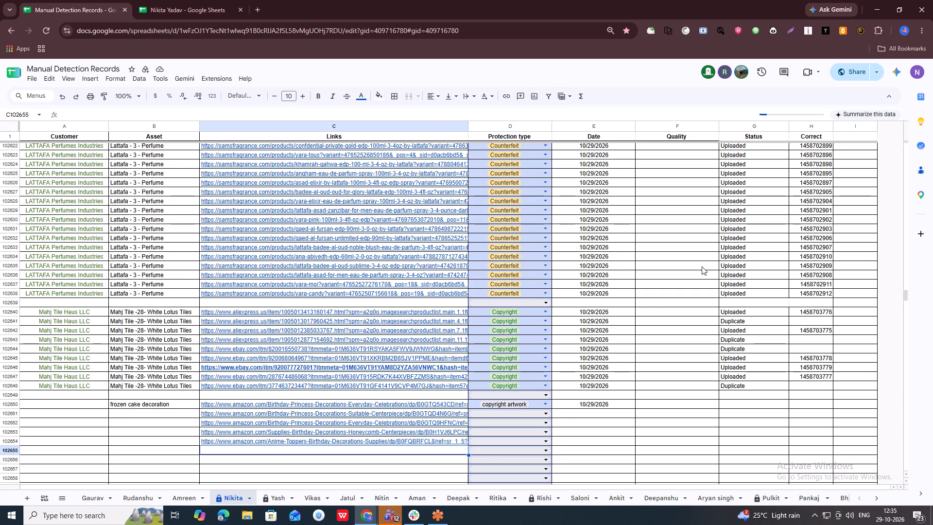
# Change the asset name in row 102650 to "frozen party decoration".
pyautogui.press('Up')
pyautogui.hotkey('ctrl', 'Up')
pyautogui.press('Left')
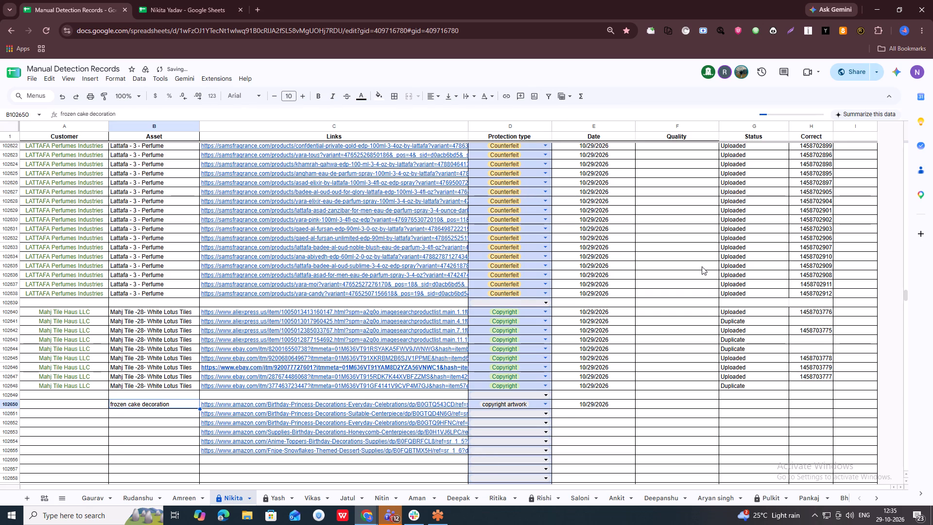
pyautogui.doubleClick(79, 112)
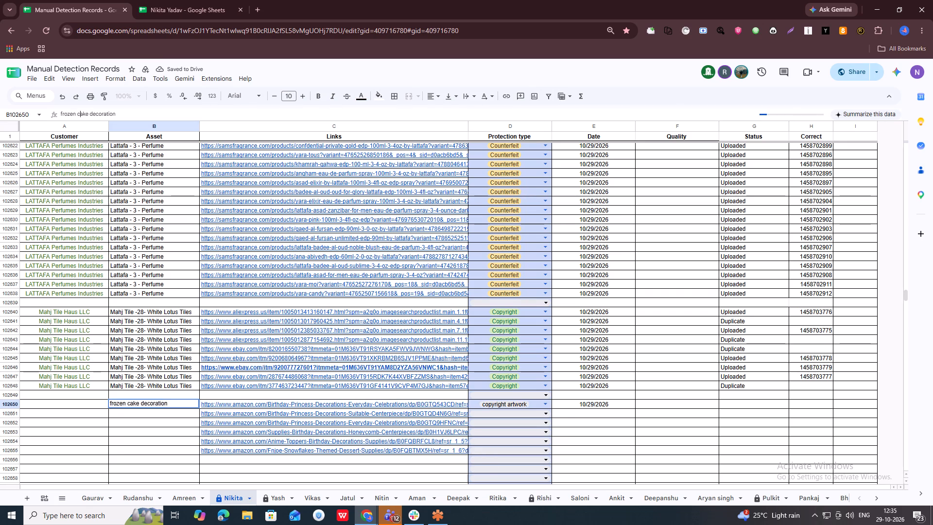
pyautogui.write('party')
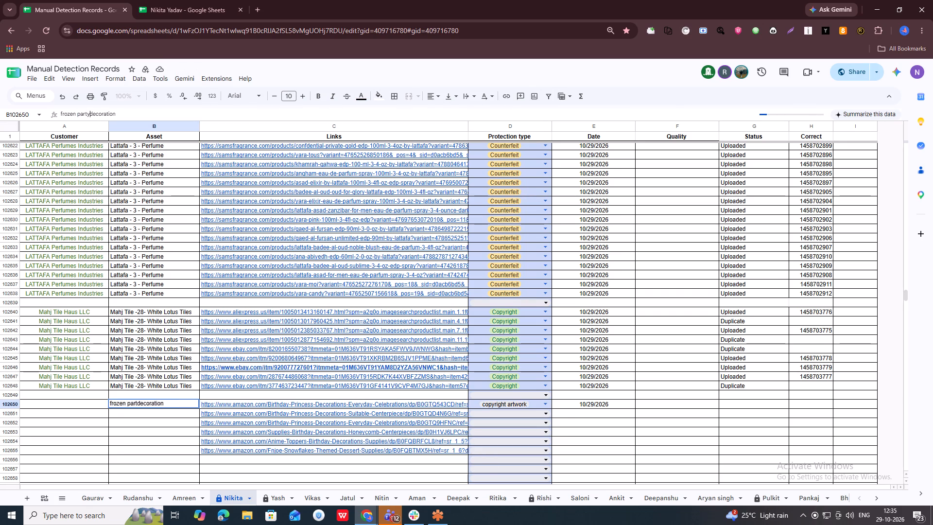
pyautogui.press('space')
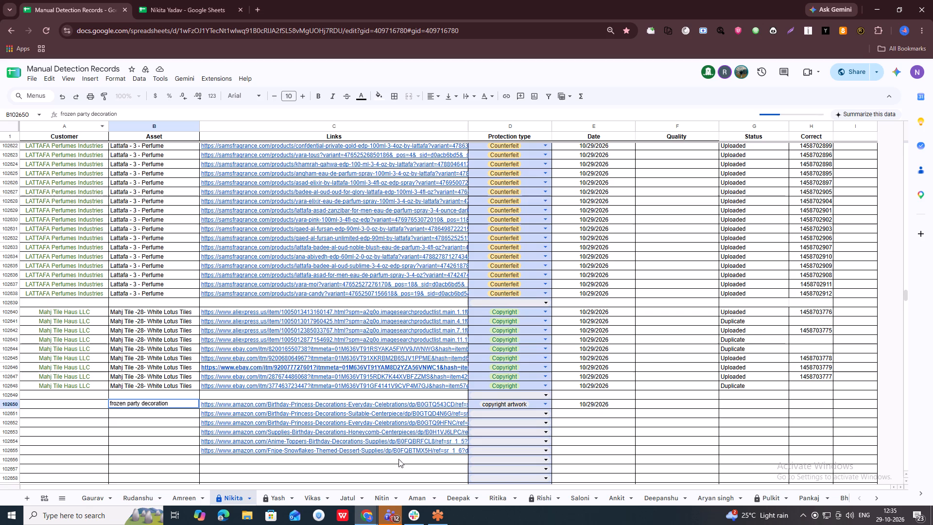
pyautogui.click(380, 444)
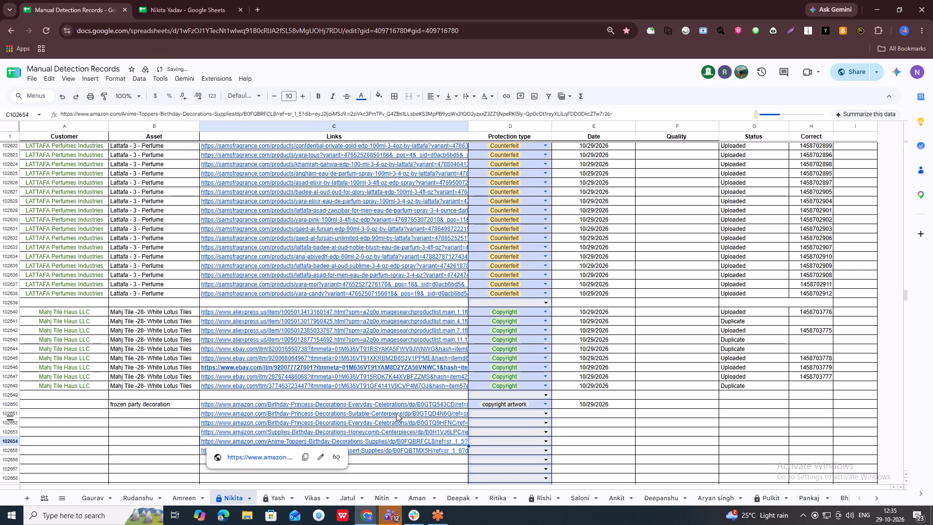
# In the 626 Sellers to Scrap sheet, set 森蓝电子 to available "Yes", tick Scrapped, and enter the note "Party decoration".
pyautogui.hotkey('alt', 'Tab')
pyautogui.scroll(-6, 474, 340)
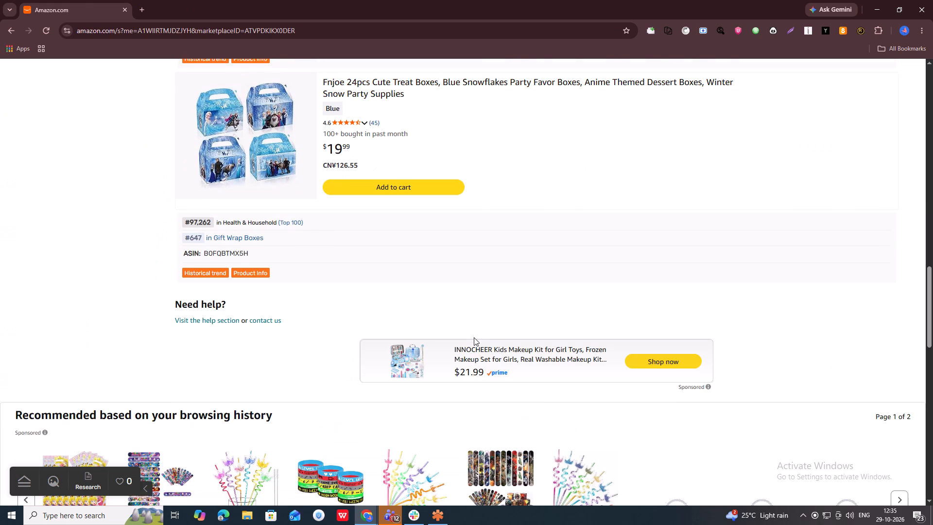
pyautogui.scroll(-7, 474, 337)
pyautogui.scroll(17, 474, 337)
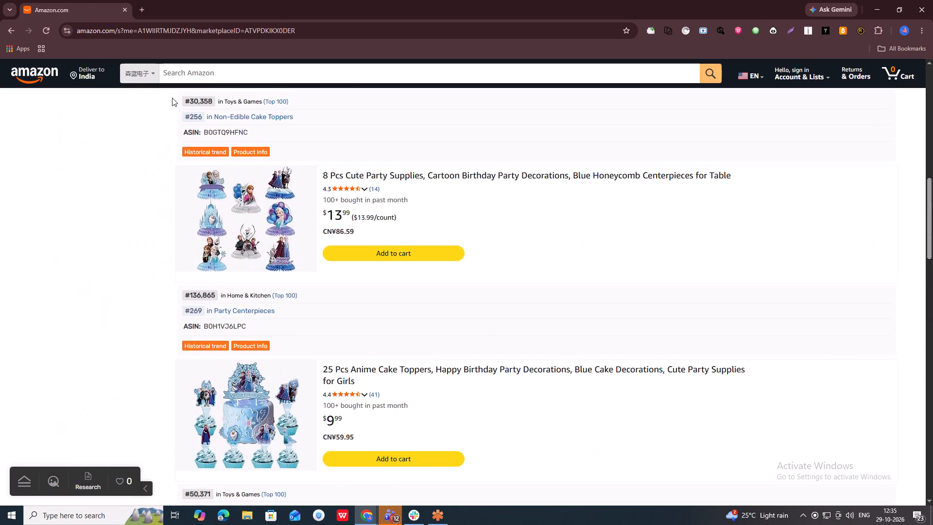
pyautogui.hotkey('alt', 'Tab')
pyautogui.hotkey('alt', 'Tab')
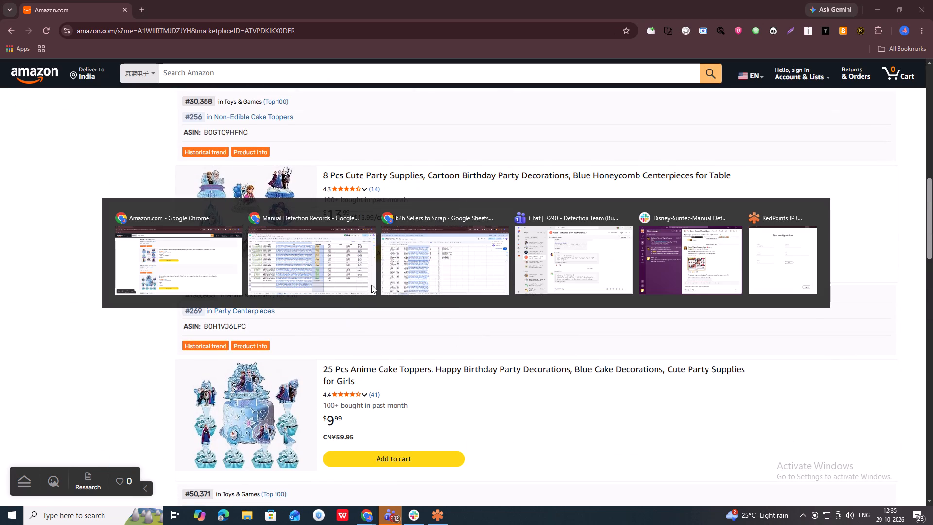
pyautogui.click(366, 255)
pyautogui.write('Yes')
pyautogui.press('Right')
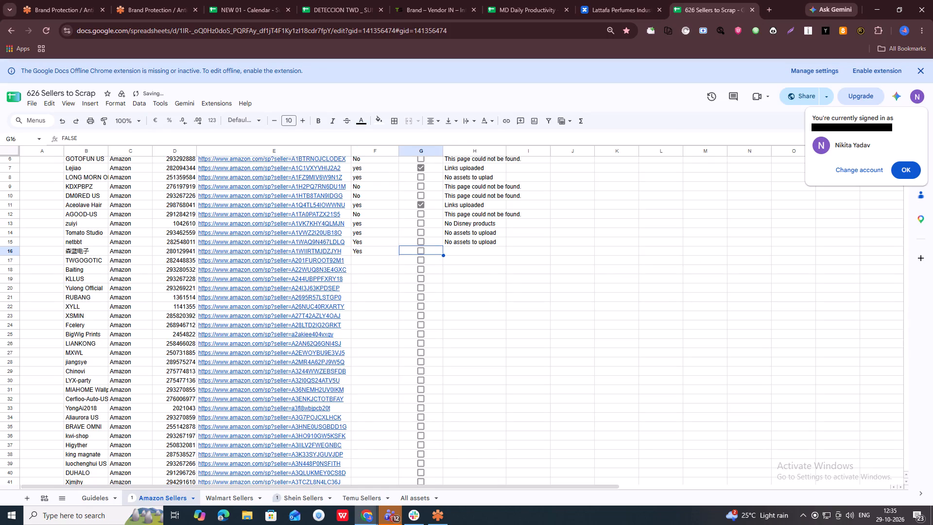
pyautogui.hotkey('ctrl', 'Return')
pyautogui.click(423, 251)
pyautogui.click(461, 252)
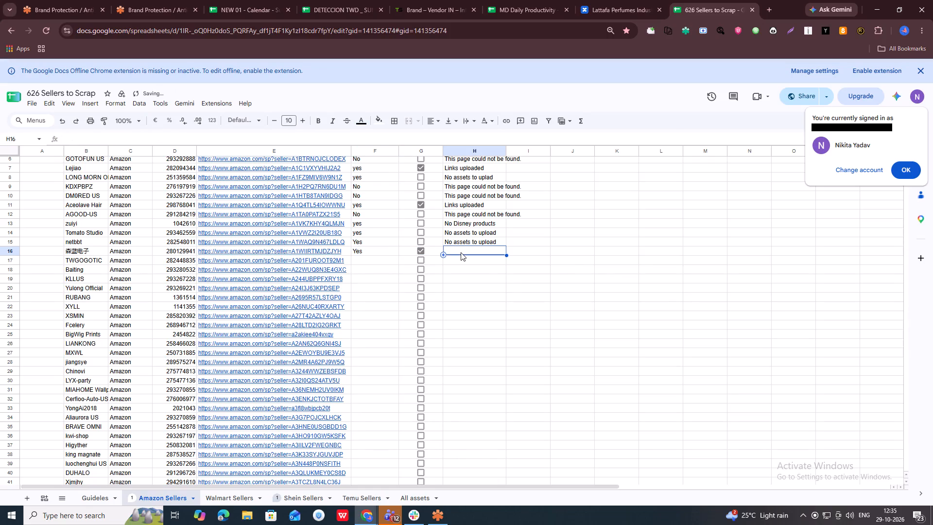
pyautogui.write('Party de')
pyautogui.write('coration')
pyautogui.press('Down')
# Copy TWGOGOTIC's seller URL from row 17, load it in the Amazon window, and open the seller's storefront.
pyautogui.press('Left')
pyautogui.press('Left')
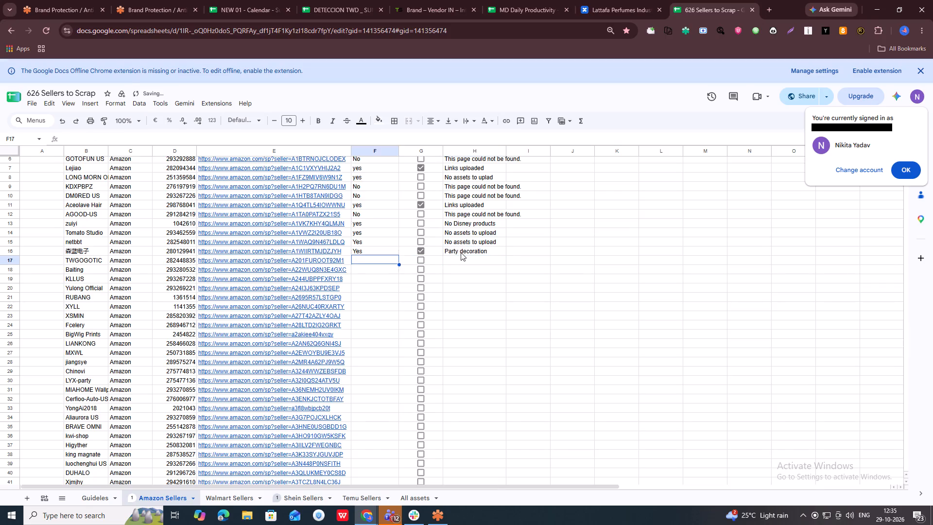
pyautogui.press('Left')
pyautogui.hotkey('ctrl', 'c')
pyautogui.keyDown('alt'); pyautogui.scroll(1, 461, 252); pyautogui.keyUp('alt')
pyautogui.hotkey('alt', 'Tab')
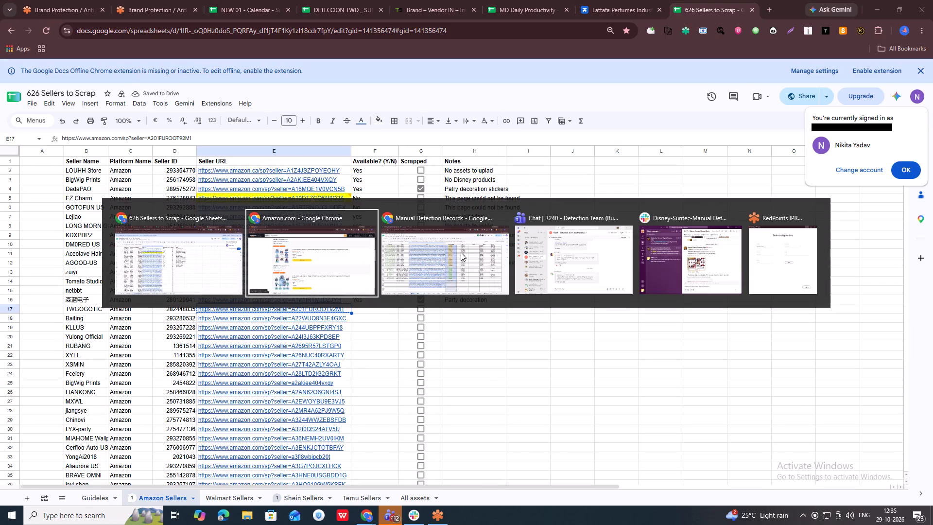
pyautogui.click(271, 35)
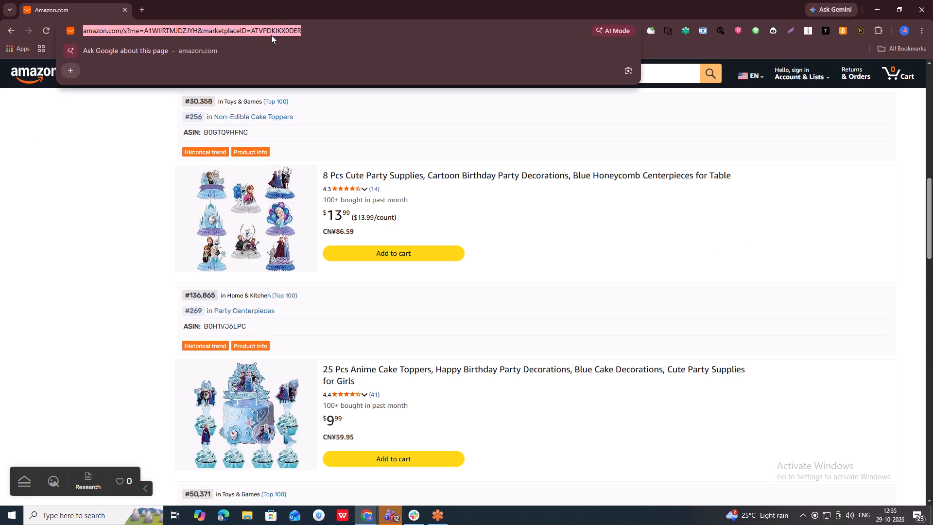
pyautogui.hotkey('ctrl', 'v')
pyautogui.press('Return')
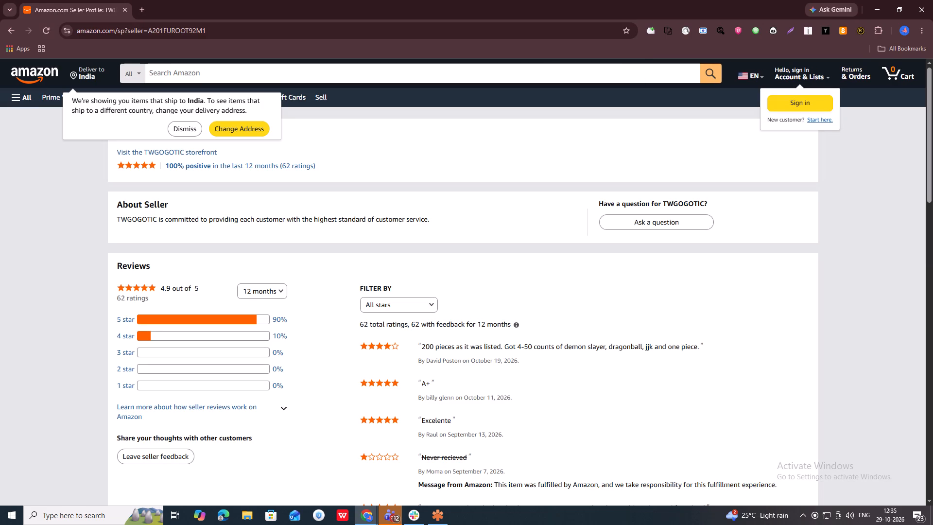
pyautogui.click(206, 149)
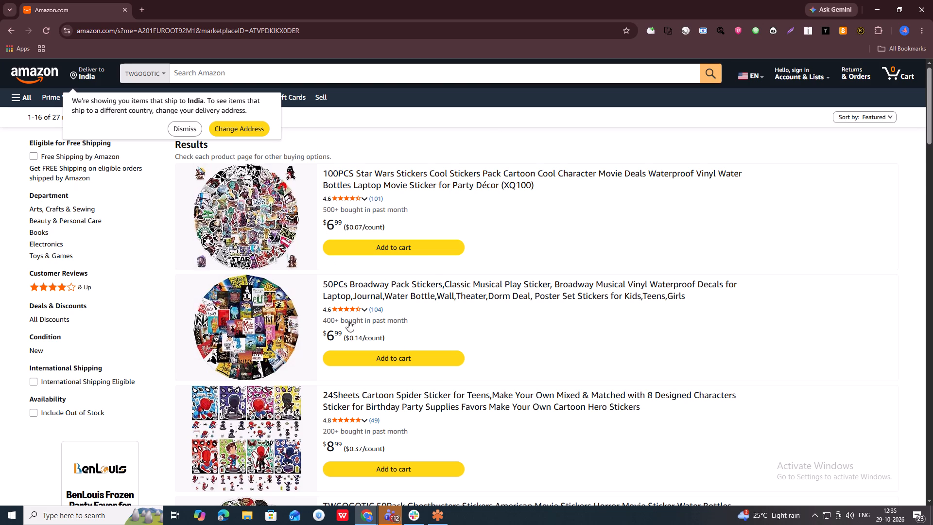
# Examine the first page of TWGOGOTIC's listings for Disney products and open the 24Sheets Cartoon Spider Sticker listing in a new tab.
pyautogui.scroll(-5, 349, 335)
pyautogui.scroll(-3, 456, 313)
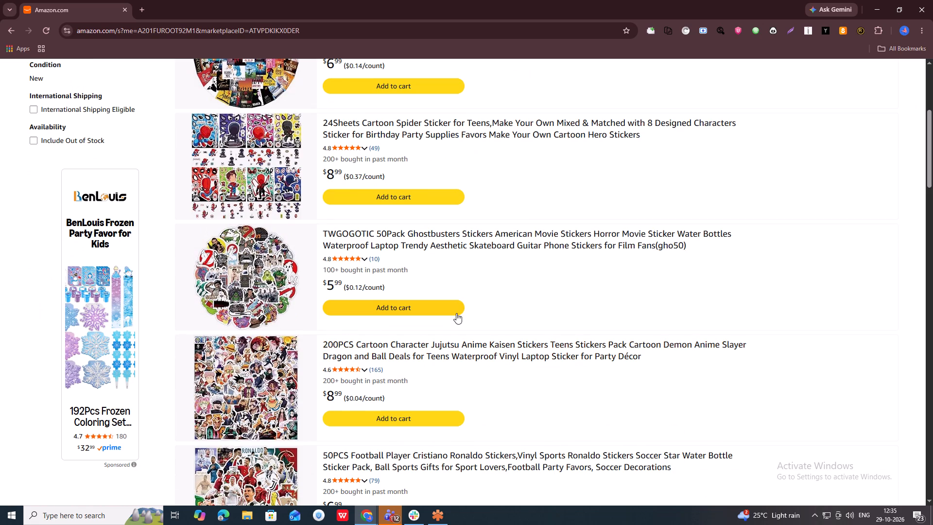
pyautogui.scroll(-16, 456, 313)
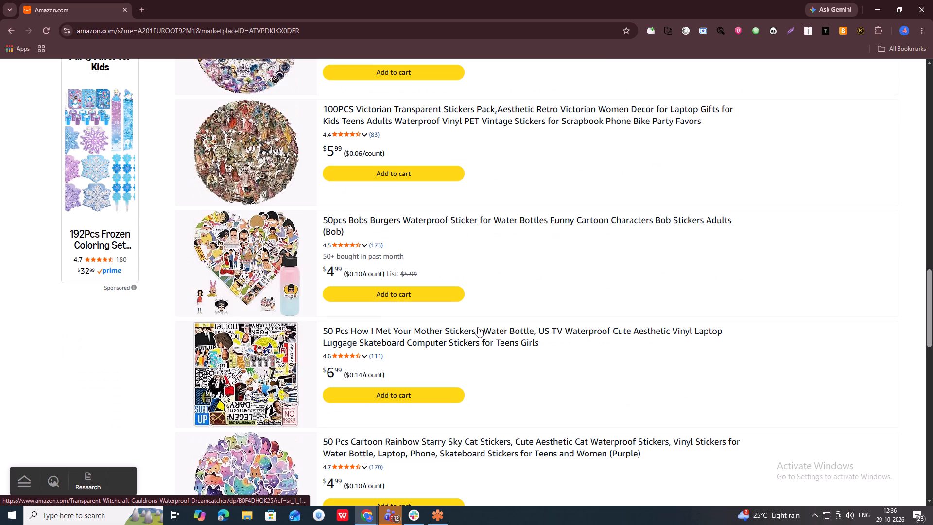
pyautogui.scroll(-8, 478, 327)
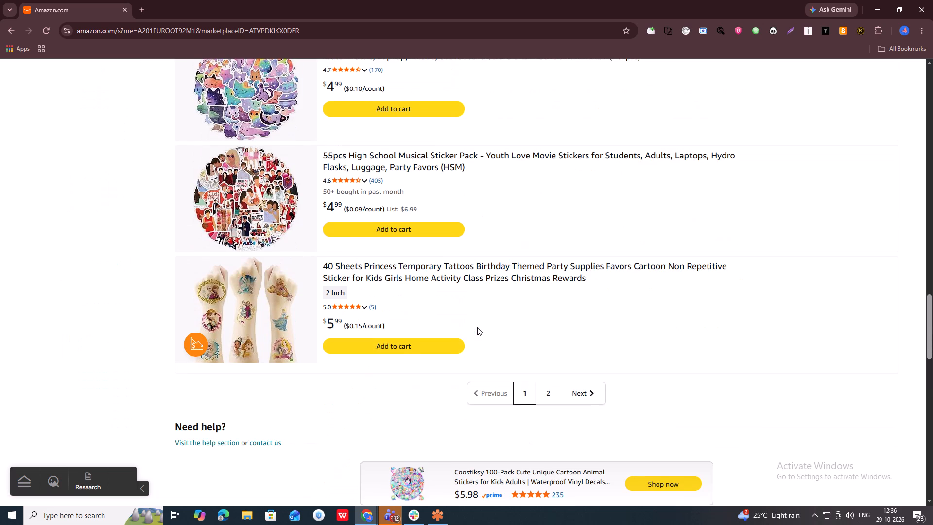
pyautogui.scroll(3, 468, 337)
pyautogui.scroll(-5, 468, 337)
pyautogui.scroll(12, 468, 337)
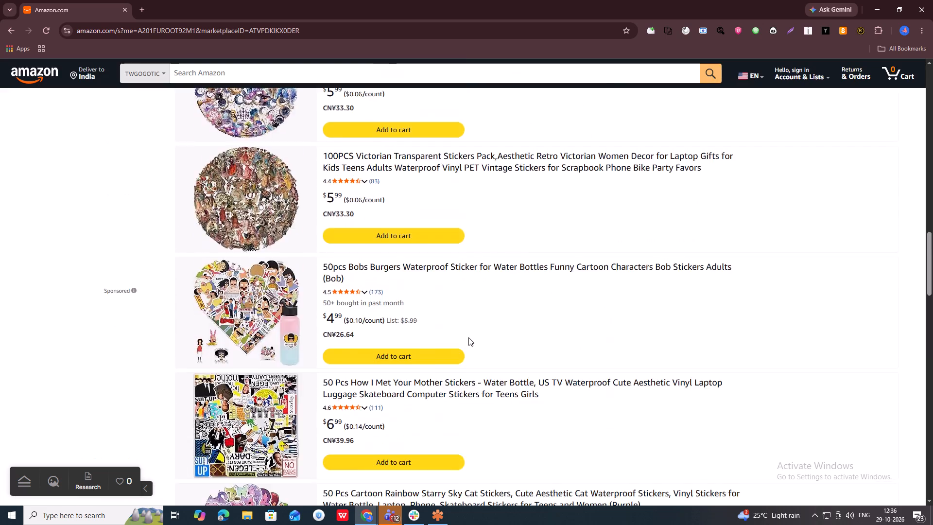
pyautogui.scroll(19, 468, 337)
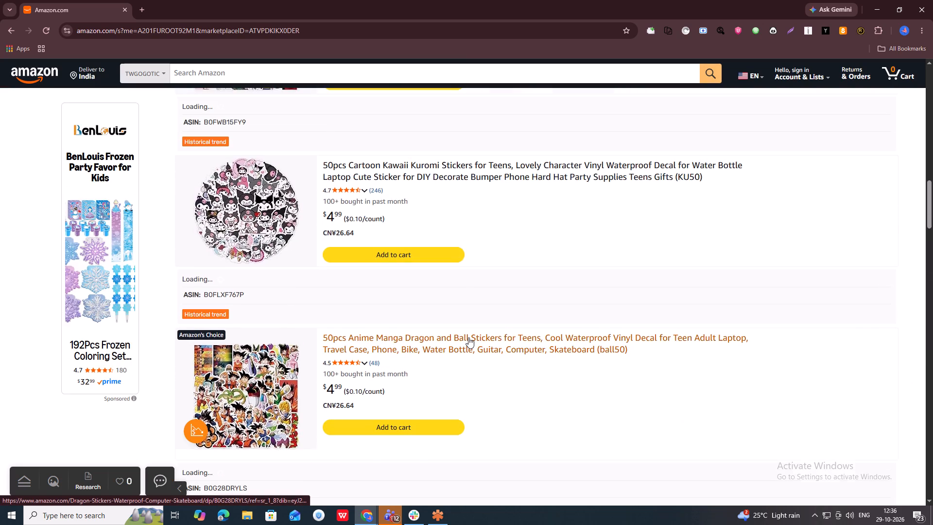
pyautogui.scroll(13, 468, 337)
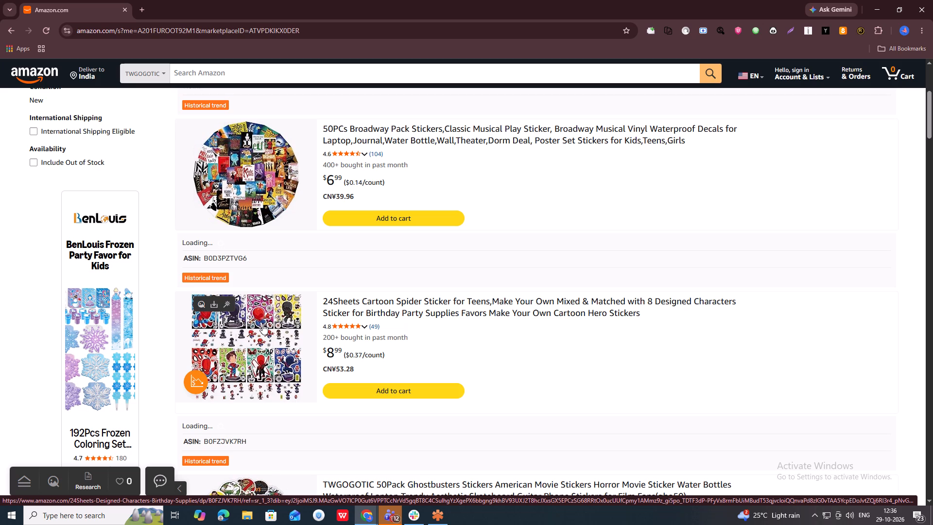
pyautogui.middleClick(372, 311)
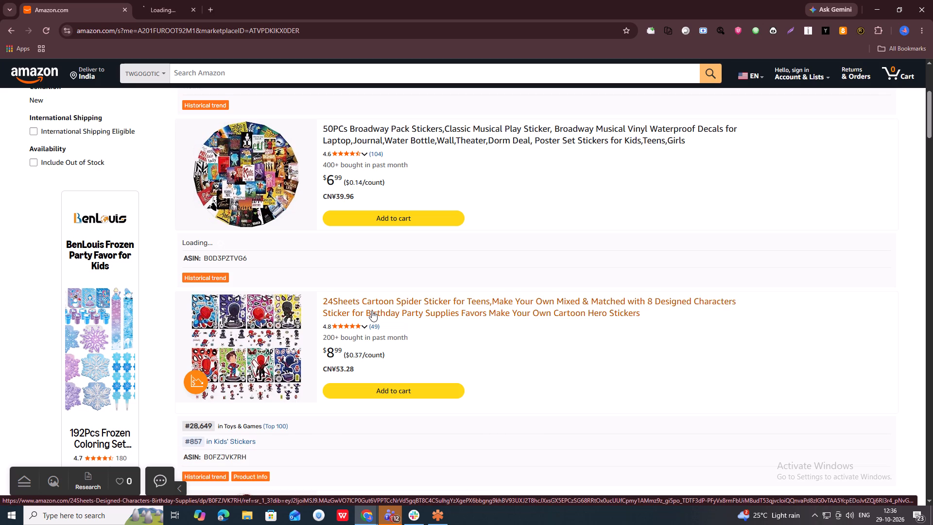
# Look through TWGOGOTIC's remaining listings, including results page 2, for Disney character products.
pyautogui.scroll(-20, 427, 367)
pyautogui.scroll(-20, 427, 367)
pyautogui.scroll(-4, 427, 367)
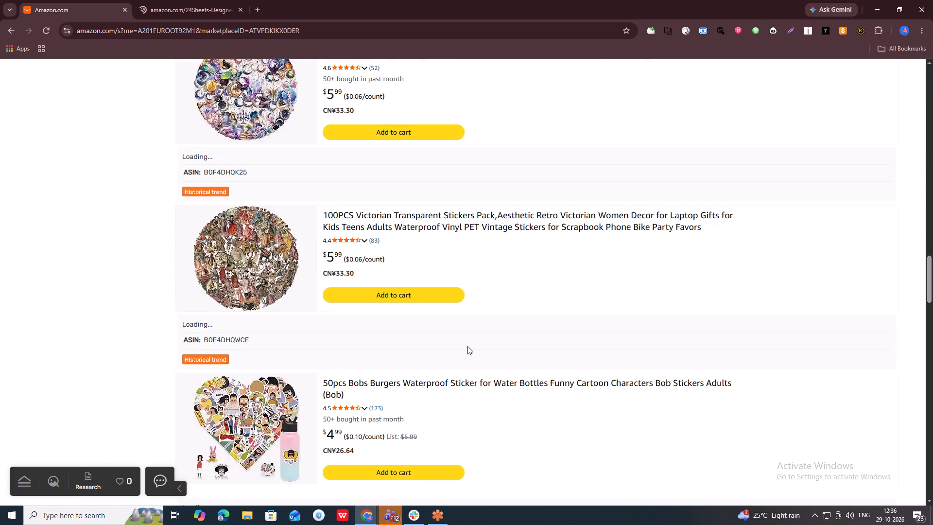
pyautogui.scroll(-11, 467, 346)
pyautogui.click(549, 185)
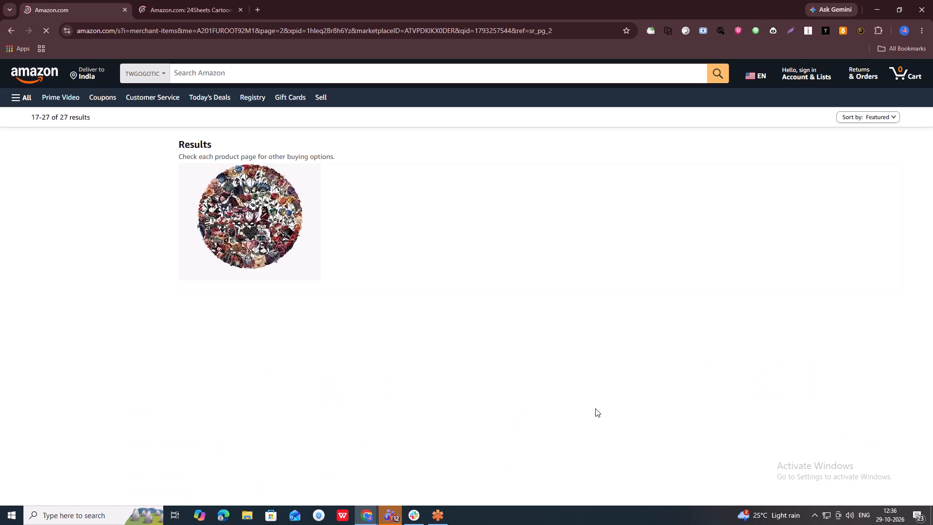
pyautogui.scroll(-6, 529, 371)
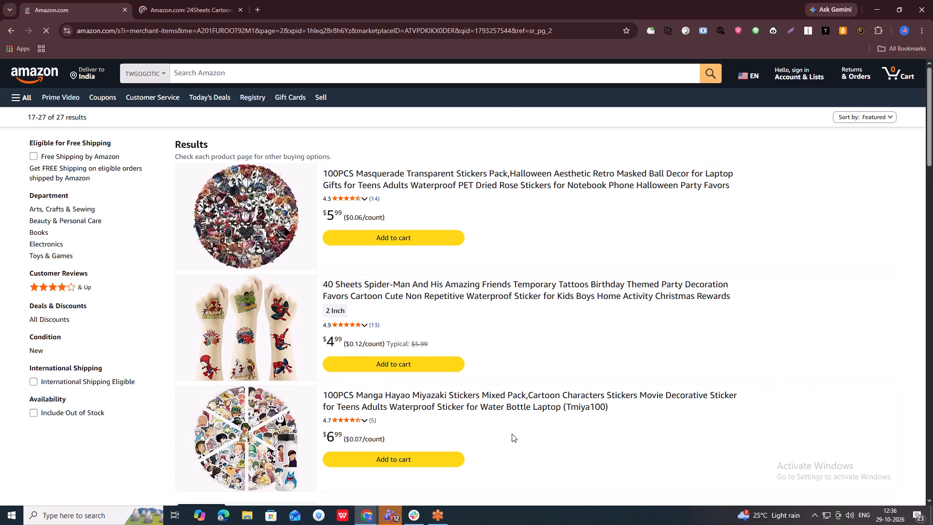
pyautogui.scroll(-10, 526, 364)
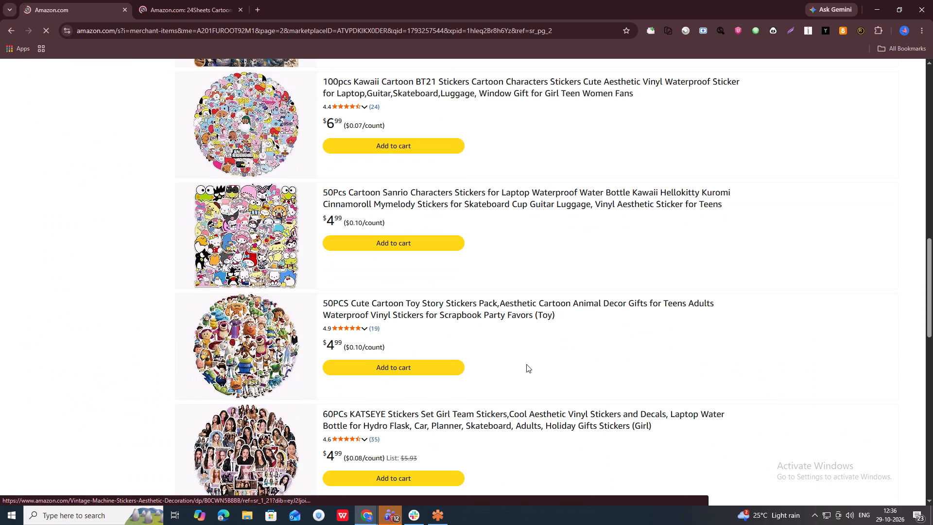
pyautogui.scroll(-6, 526, 364)
pyautogui.scroll(8, 526, 364)
# Inspect the product images of the 24Sheets Cartoon Spider Sticker listing for Spider-Man artwork.
pyautogui.click(212, 0)
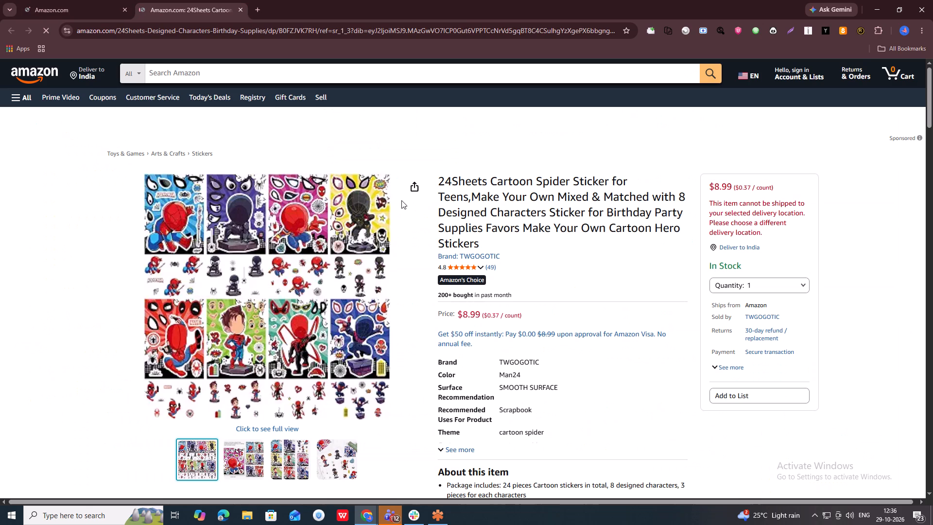
pyautogui.click(240, 464)
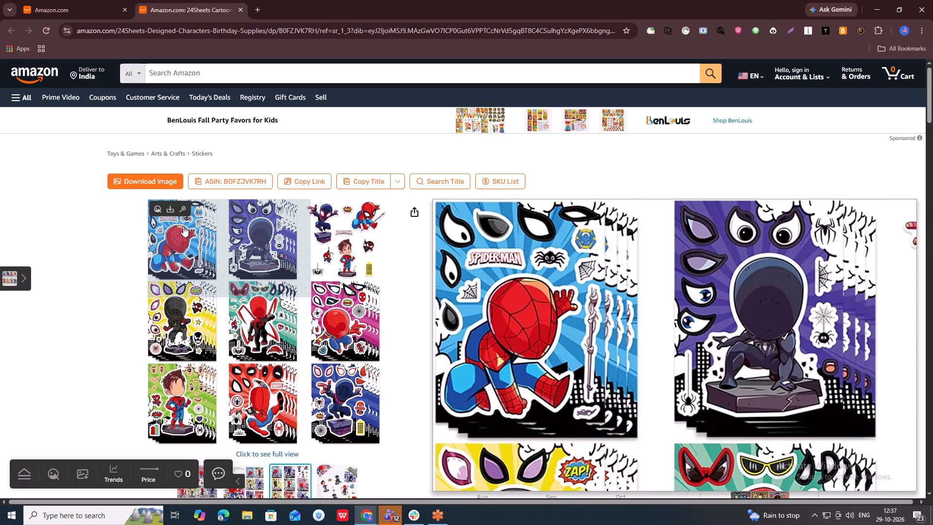
pyautogui.scroll(-4, 307, 339)
pyautogui.click(342, 357)
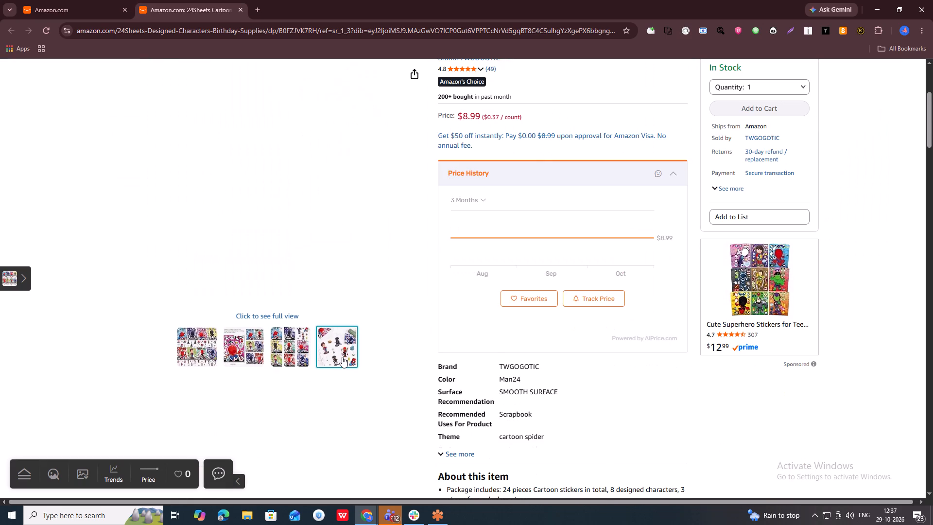
pyautogui.scroll(6, 342, 357)
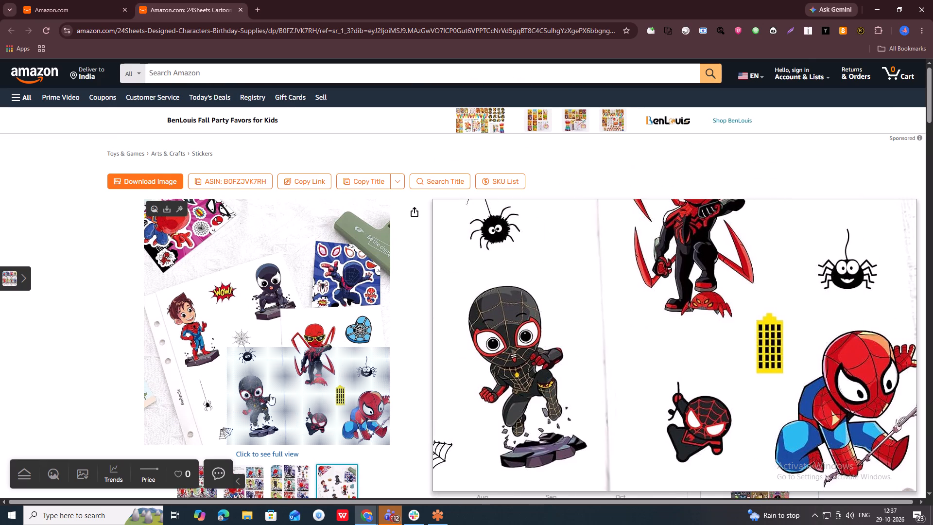
pyautogui.scroll(-3, 253, 379)
pyautogui.click(284, 352)
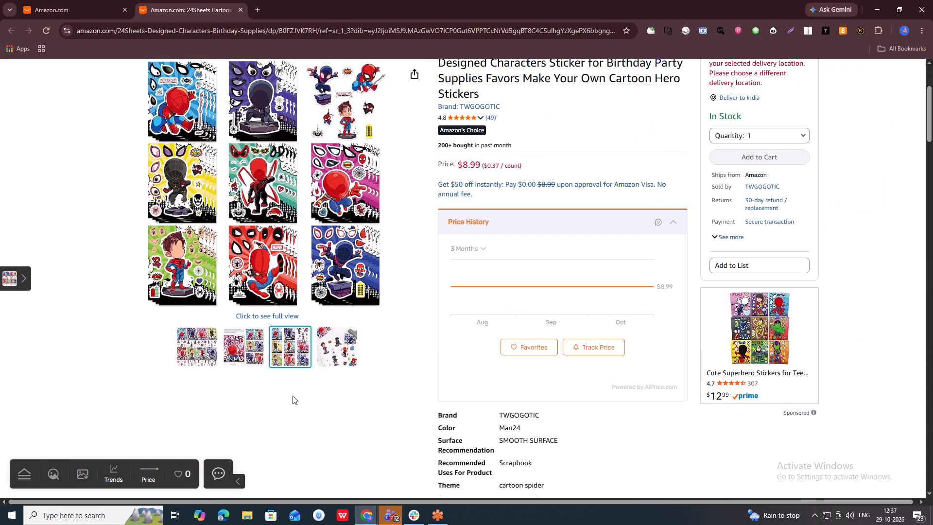
pyautogui.scroll(3, 779, 377)
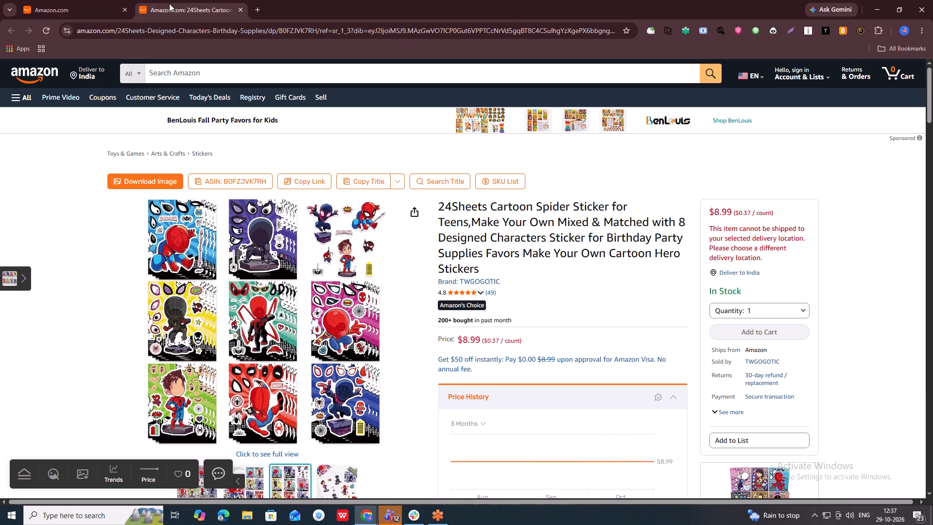
# In the 626 Sellers to Scrap sheet, set TWGOGOTIC's availability in row 17 to "Yes" and go to its Notes cell.
pyautogui.hotkey('alt', 'Tab')
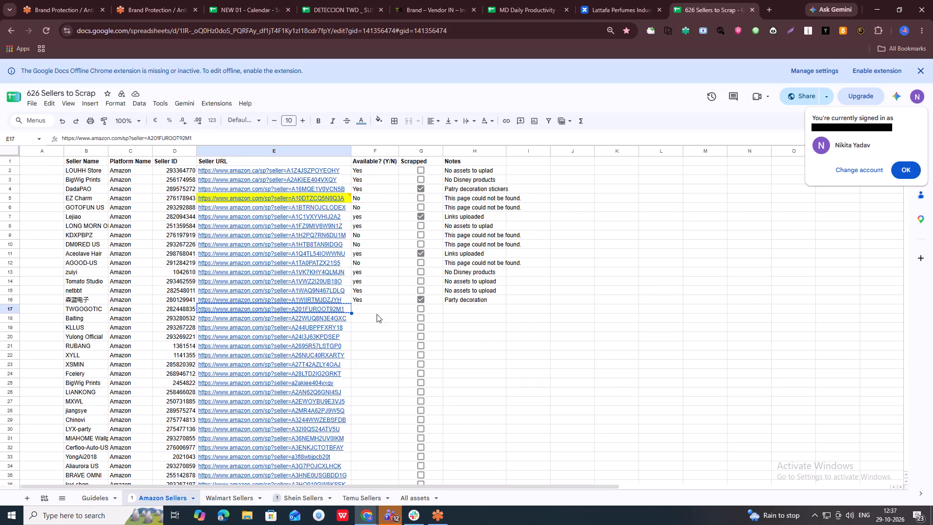
pyautogui.click(376, 310)
pyautogui.write('Yes')
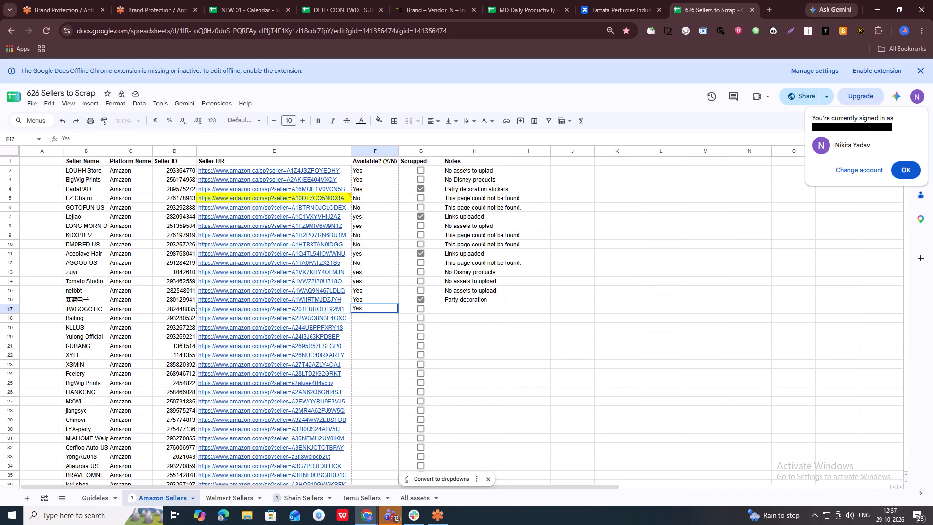
pyautogui.press('Right')
pyautogui.press('Right')
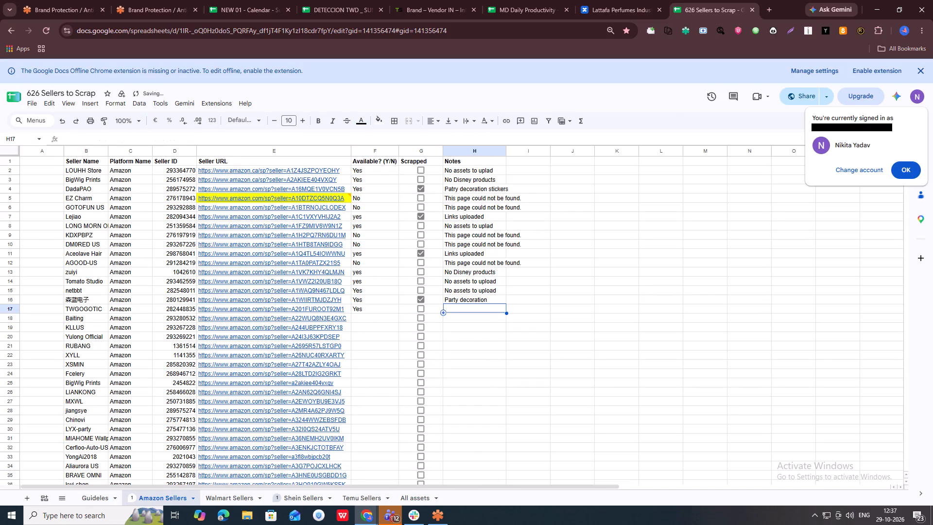
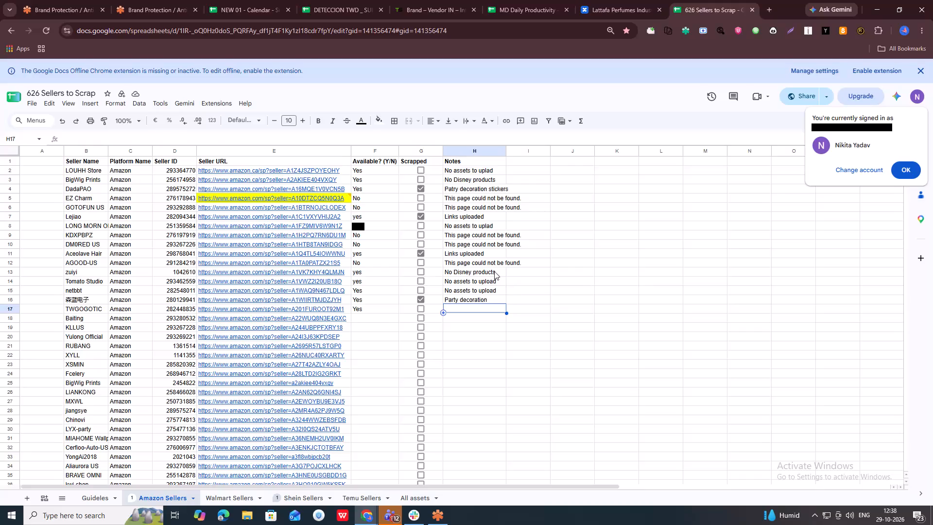
pyautogui.click(496, 284)
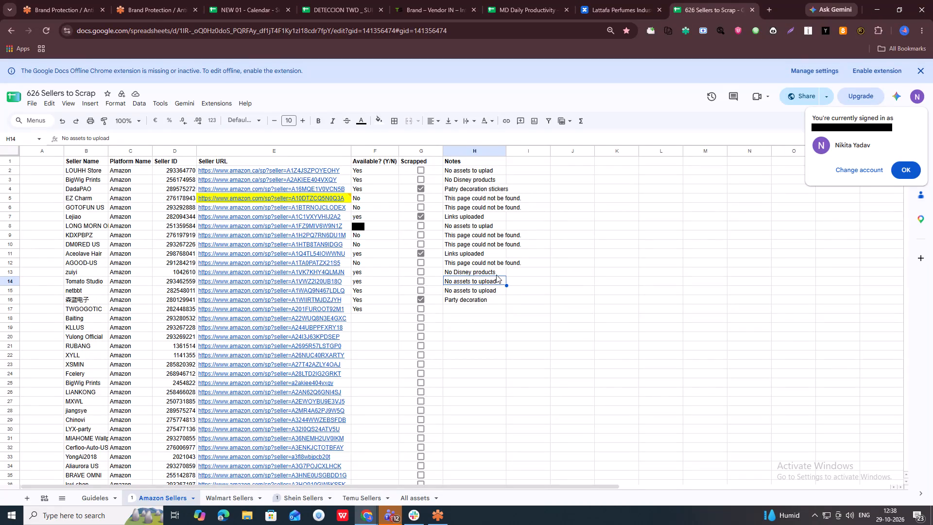
pyautogui.click(498, 269)
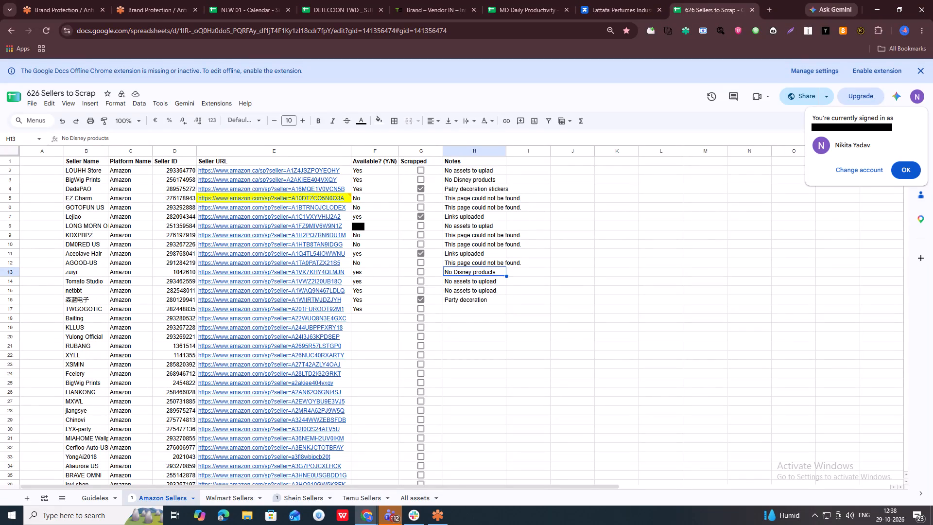
pyautogui.hotkey('ctrl', 'c')
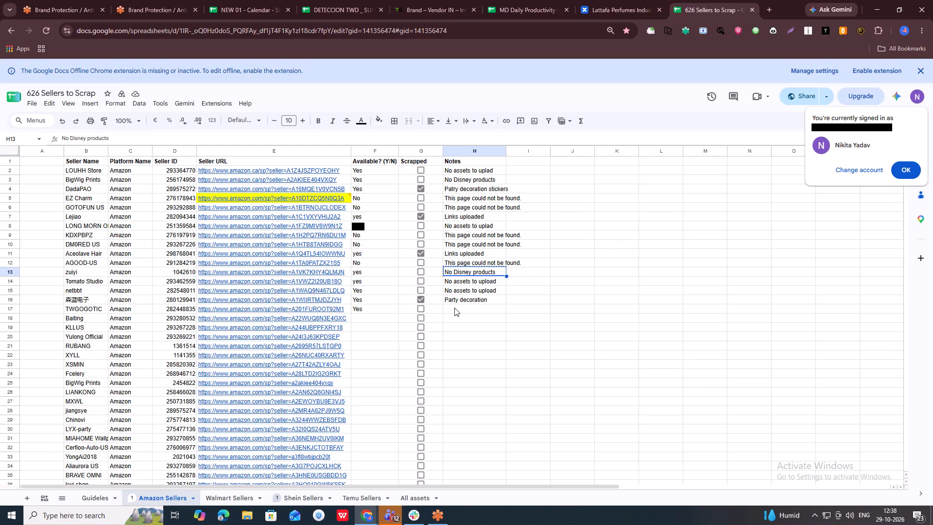
pyautogui.click(454, 308)
pyautogui.hotkey('ctrl', 'v')
# Open the Baiting seller profile using its URL from row 18 and go to its storefront.
pyautogui.click(322, 319)
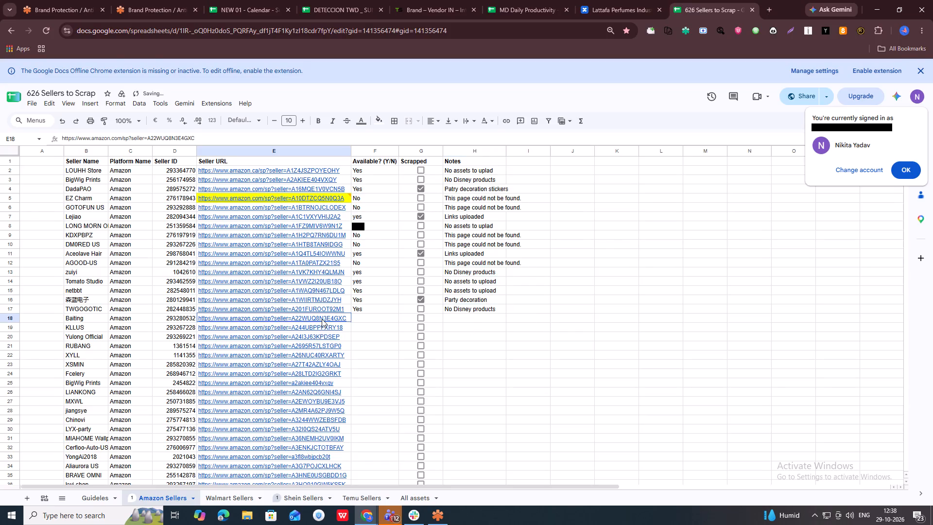
pyautogui.hotkey('ctrl', 'c')
pyautogui.hotkey('alt', 'Tab')
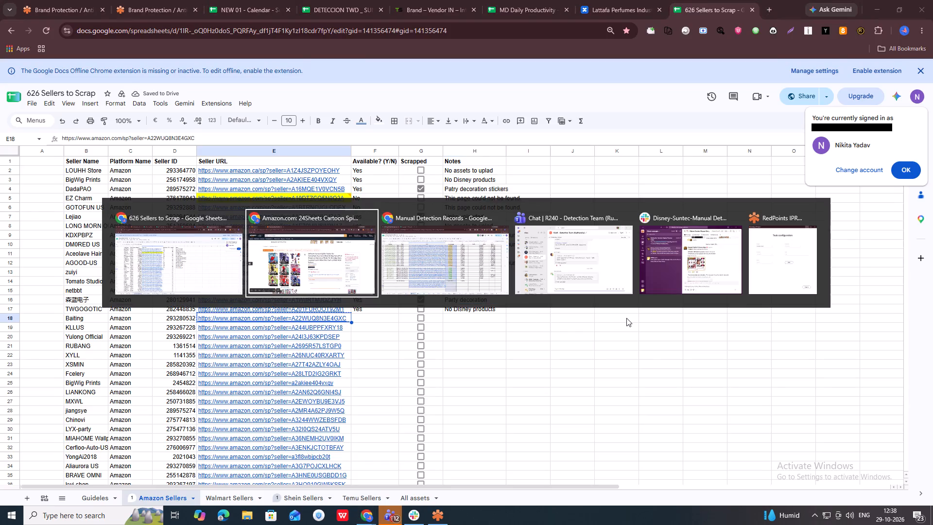
pyautogui.click(329, 35)
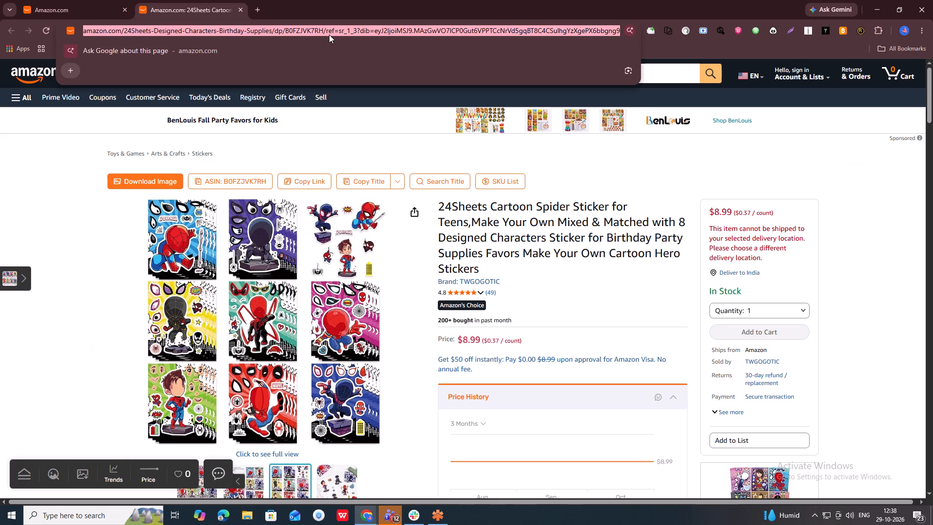
pyautogui.hotkey('ctrl', 'v')
pyautogui.press('Return')
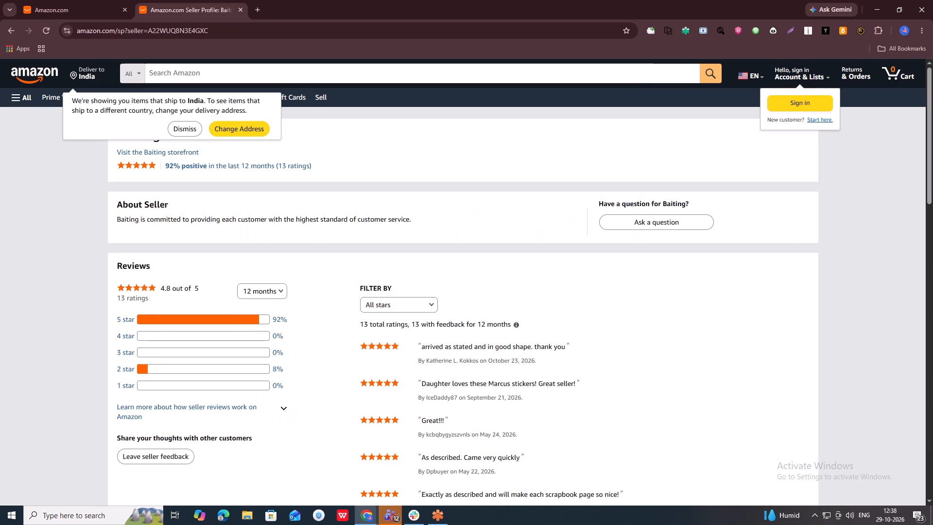
pyautogui.click(184, 133)
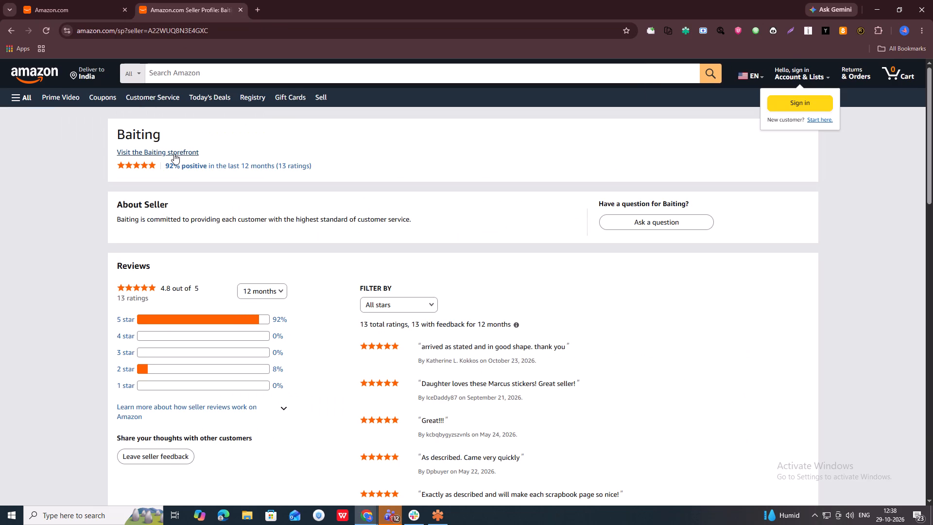
pyautogui.click(174, 154)
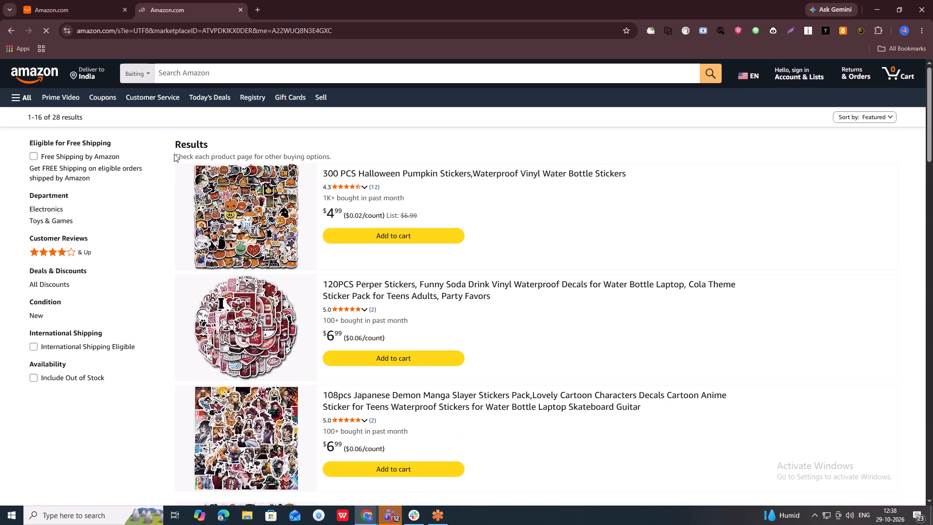
# Look through both results pages of Baiting's listings for Disney products.
pyautogui.scroll(-6, 495, 345)
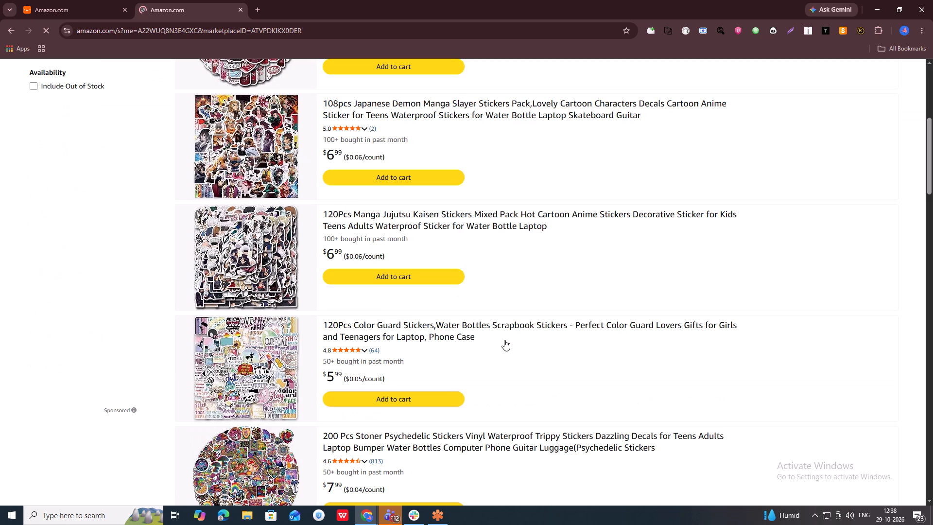
pyautogui.scroll(-17, 574, 328)
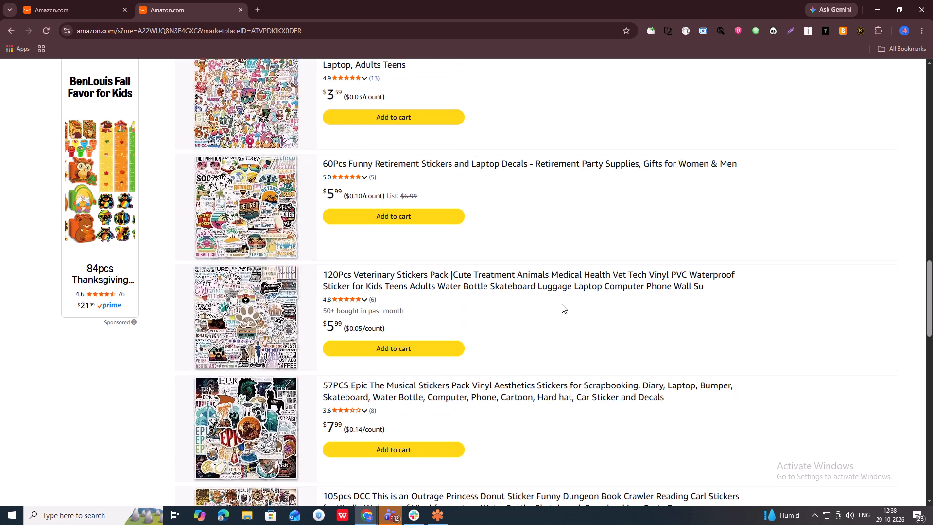
pyautogui.scroll(-10, 562, 304)
pyautogui.click(547, 334)
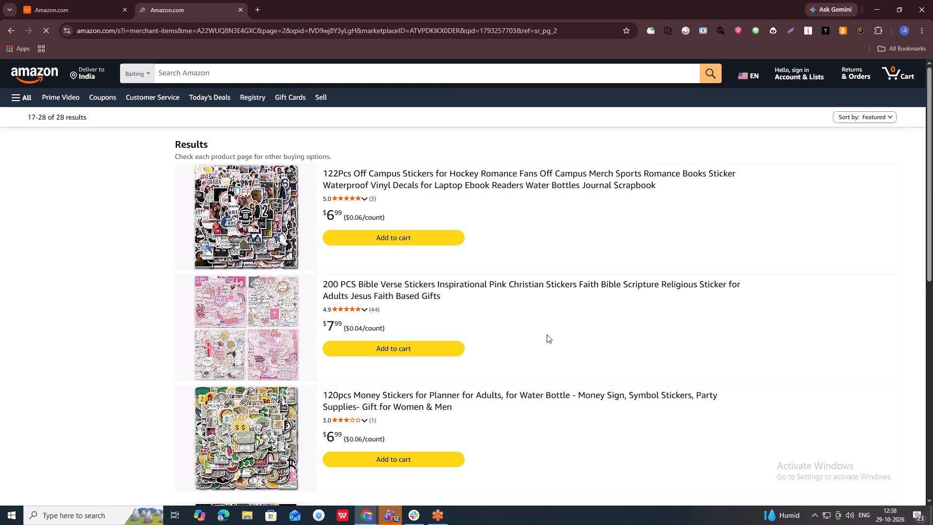
pyautogui.scroll(-12, 547, 334)
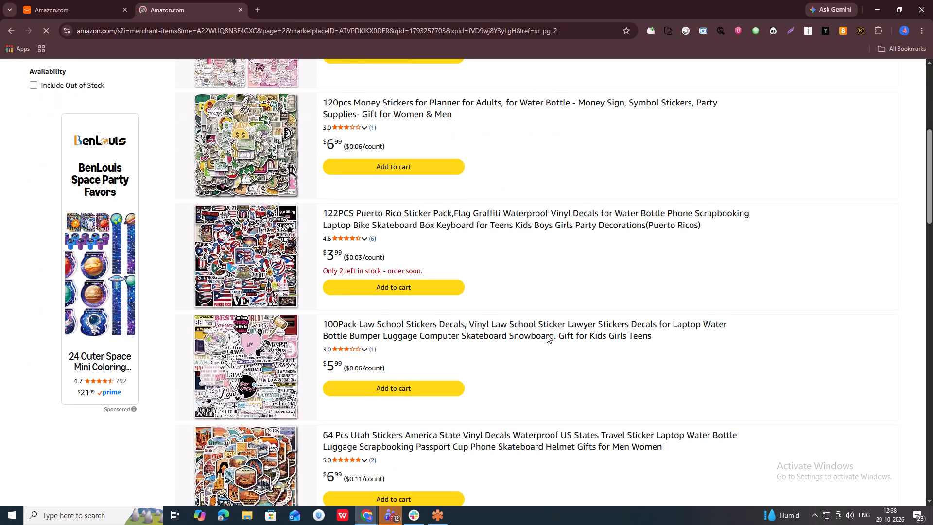
pyautogui.scroll(-6, 547, 334)
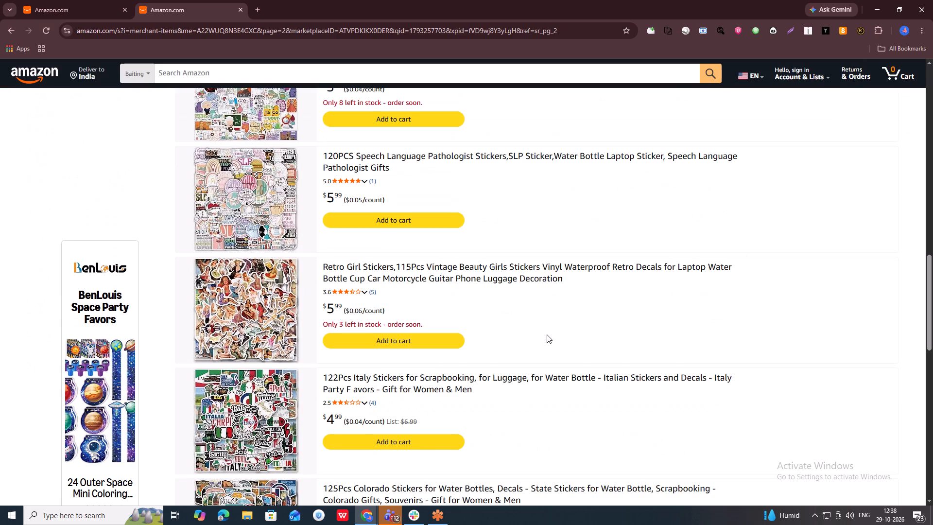
pyautogui.scroll(-7, 547, 334)
pyautogui.scroll(2, 547, 334)
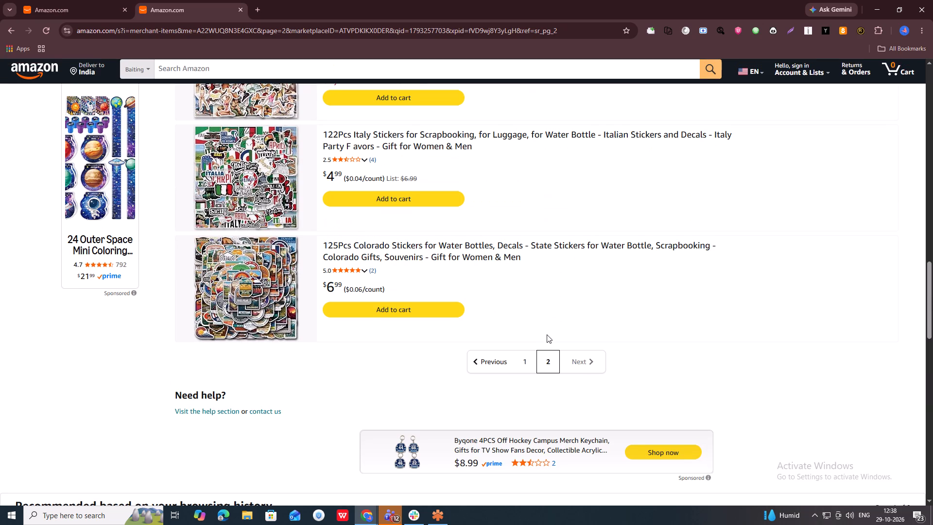
# In 626 Sellers to Scrap, fill Baiting's row 18 with availability "Yes" and the note "No Disney products".
pyautogui.hotkey('alt', 'Tab')
pyautogui.press('Right')
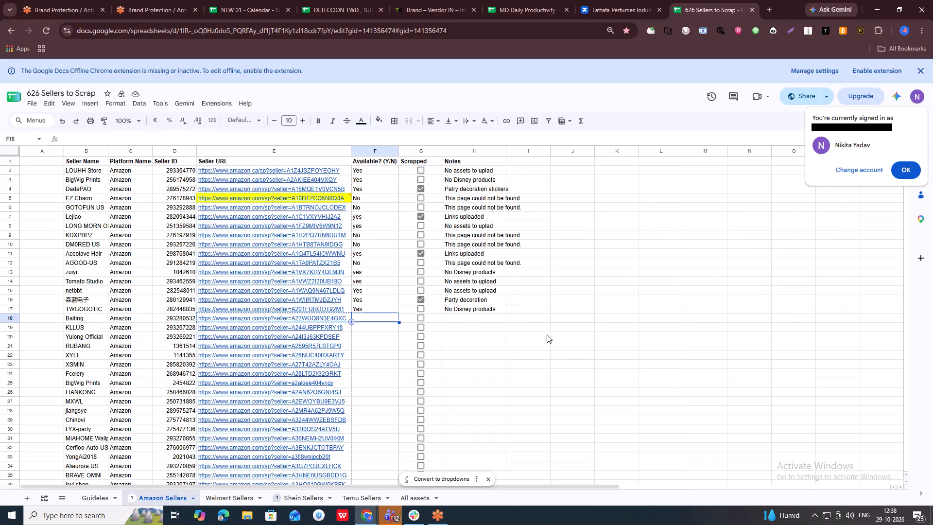
pyautogui.hotkey('ctrl', 'd')
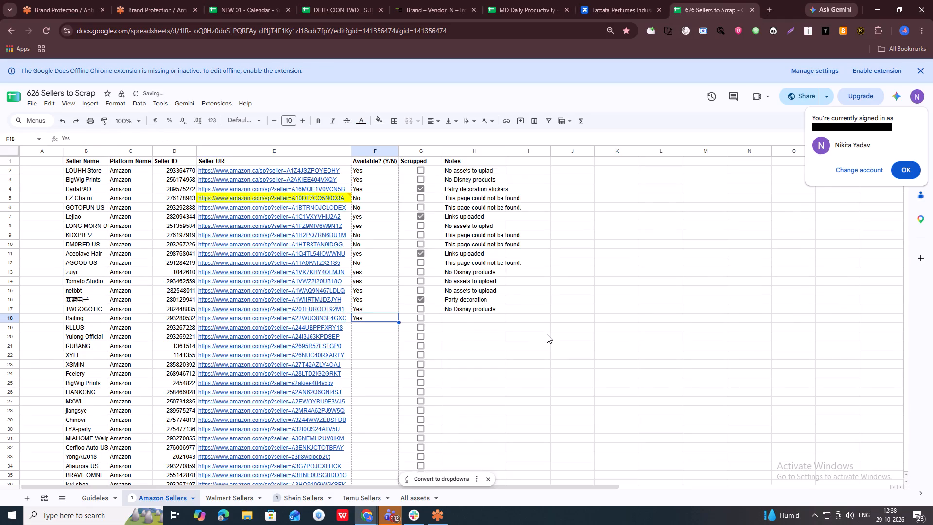
pyautogui.press('Right')
pyautogui.press('Right')
pyautogui.hotkey('ctrl', 'd')
# Open the KLLUS seller profile using its URL from row 19 and go to its storefront.
pyautogui.press('Down')
pyautogui.press('Left')
pyautogui.press('Left')
pyautogui.press('Left')
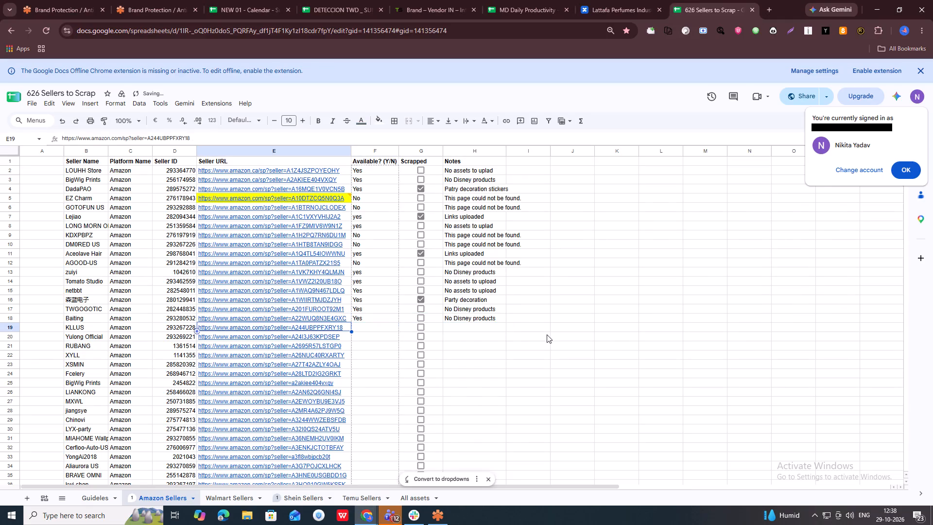
pyautogui.hotkey('ctrl', 'c')
pyautogui.hotkey('alt', 'Tab')
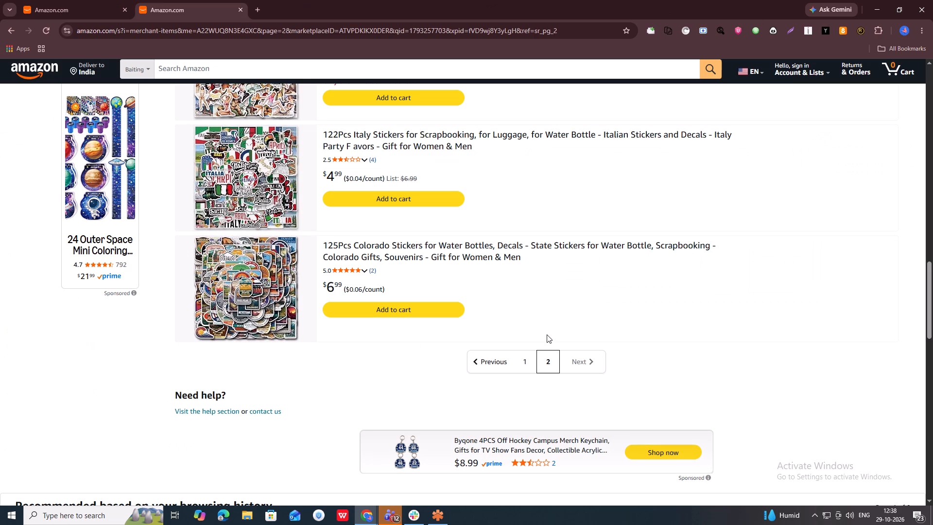
pyautogui.hotkey('ctrl', 'l')
pyautogui.hotkey('ctrl', 'v')
pyautogui.press('Return')
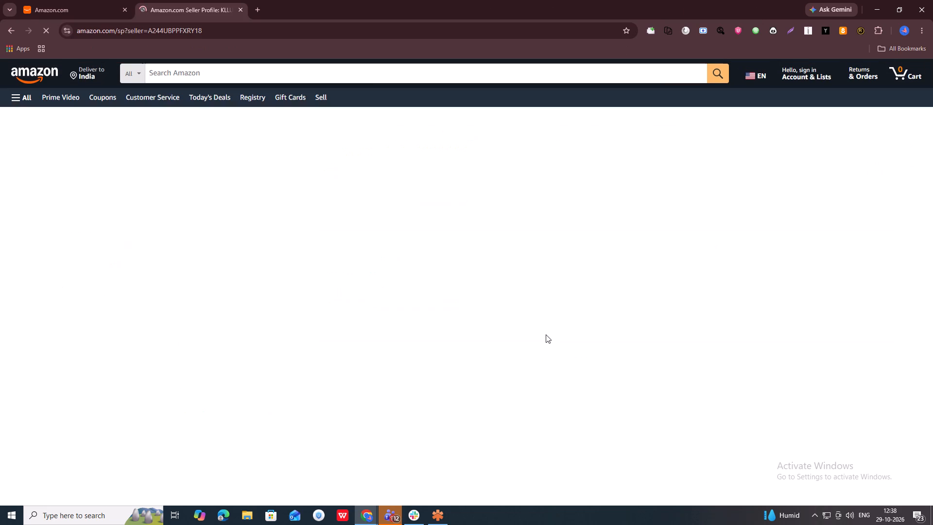
pyautogui.click(182, 157)
pyautogui.click(178, 149)
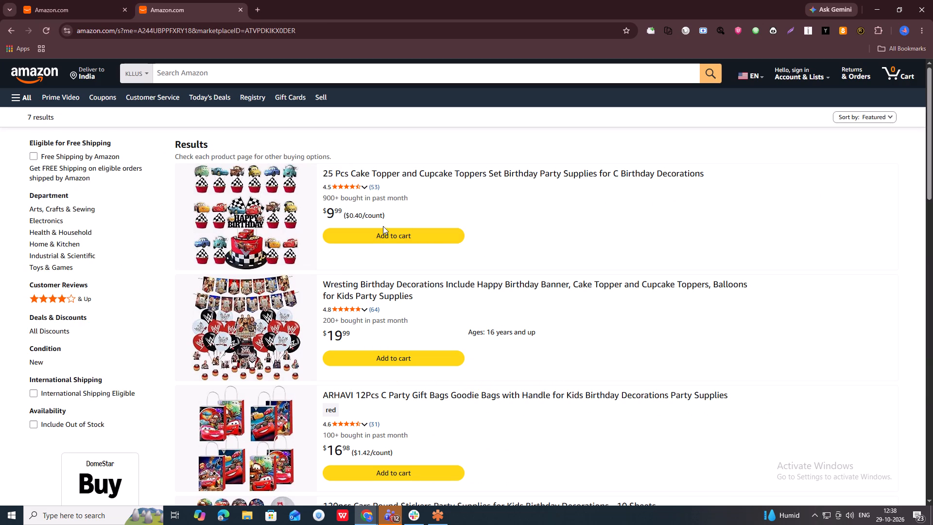
# Copy the link of KLLUS's 25 Pcs Cake Topper and Cupcake Toppers listing into Links row 102657 of Manual Detection Records.
pyautogui.rightClick(383, 172)
pyautogui.click(406, 272)
pyautogui.rightClick(406, 272)
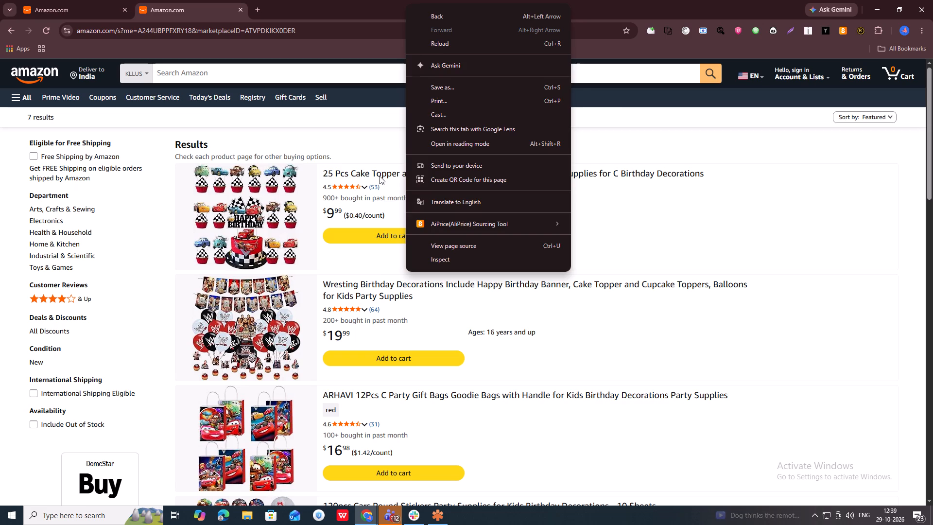
pyautogui.rightClick(380, 175)
pyautogui.click(409, 280)
pyautogui.hotkey('alt', 'Tab')
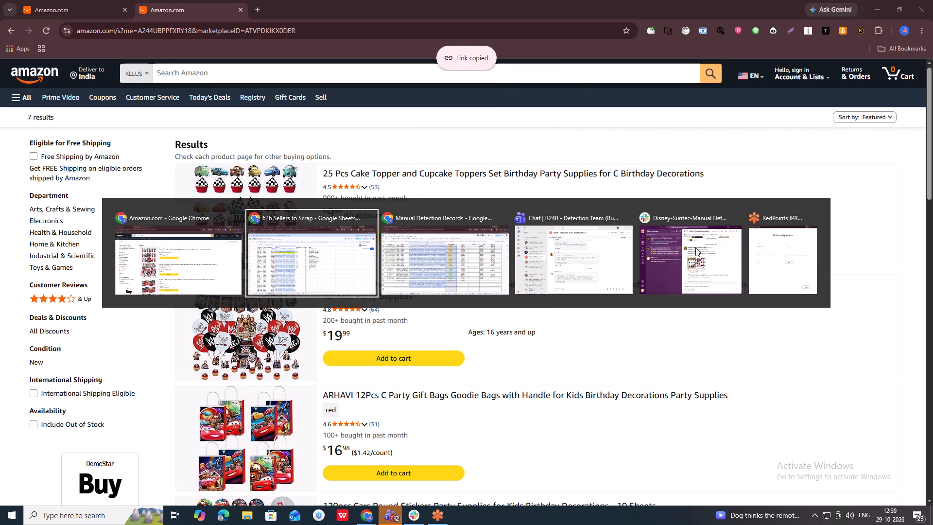
pyautogui.hotkey('alt', 'Tab')
pyautogui.press('Down')
pyautogui.press('Down')
pyautogui.press('Down')
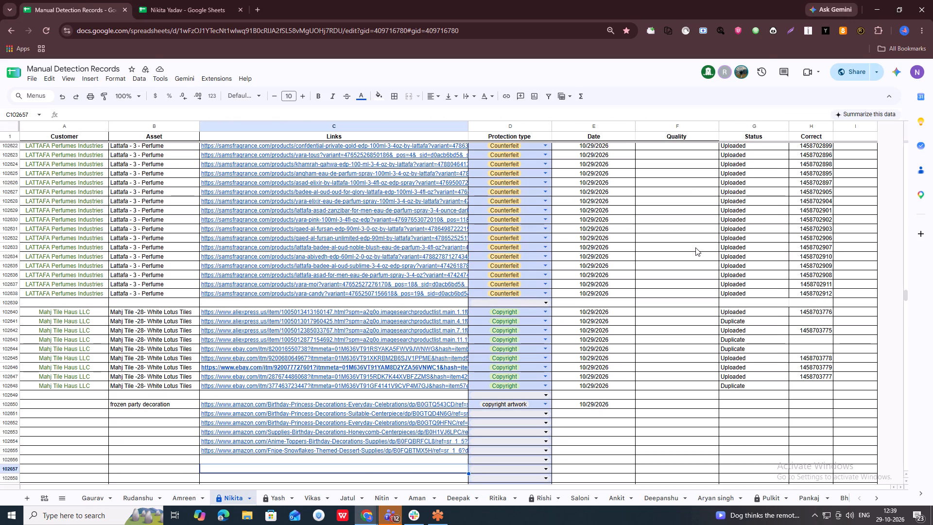
pyautogui.hotkey('ctrl', 'v')
# Complete row 102657 with asset "cars party decoration", and copy in protection type "copyright artwork" and date 10/29/2026 from the frozen party decoration row.
pyautogui.press('Left')
pyautogui.write('cars party de')
pyautogui.write('coration')
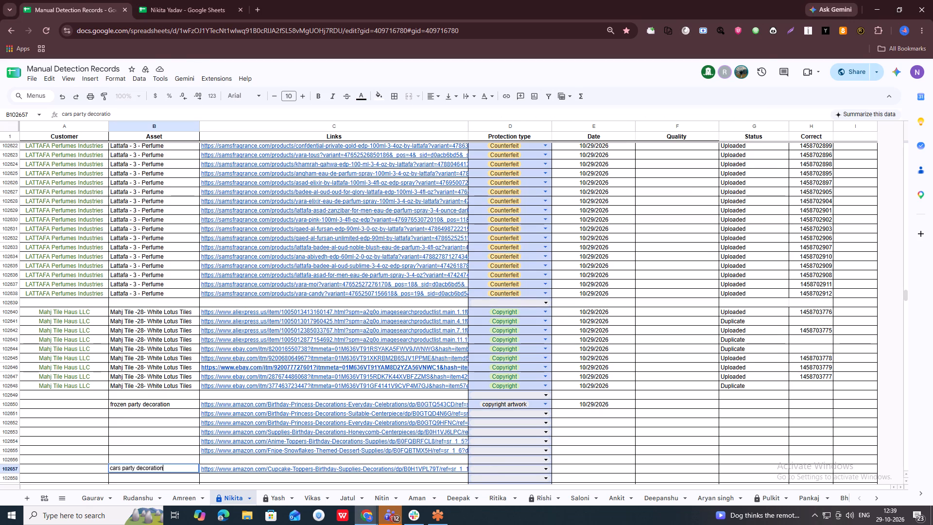
pyautogui.press('Right')
pyautogui.press('Right')
pyautogui.hotkey('ctrl', 'Up')
pyautogui.hotkey('shift', 'Right')
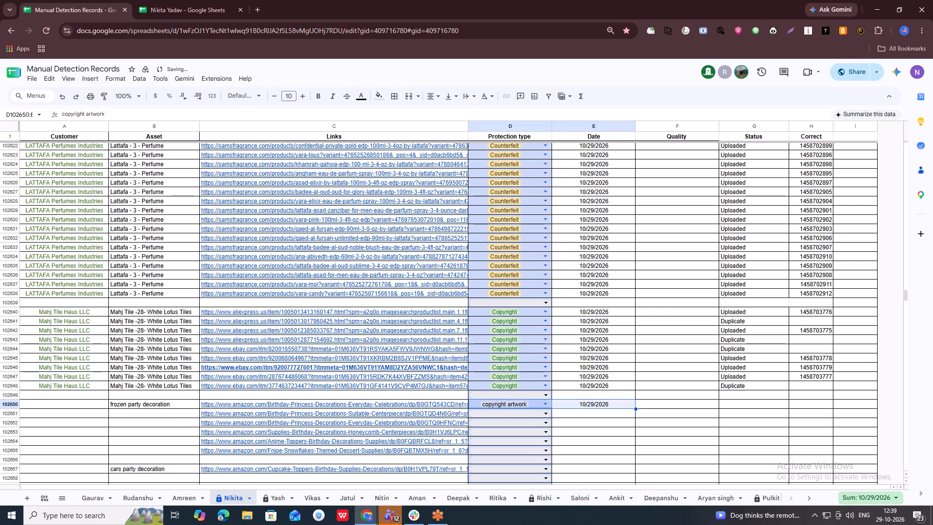
pyautogui.hotkey('ctrl', 'c')
pyautogui.hotkey('ctrl', 'Left')
pyautogui.hotkey('ctrl', 'Down')
pyautogui.press('Right')
pyautogui.press('Right')
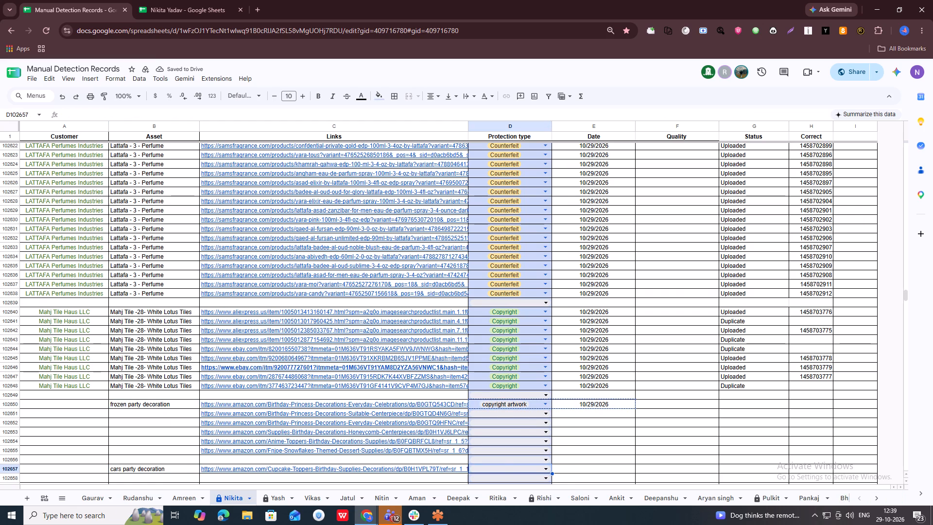
pyautogui.hotkey('ctrl', 'v')
# Add the link of KLLUS's ARHAVI 12Pcs C Party Gift Bags listing to Links row 102658 of Manual Detection Records.
pyautogui.press('Down')
pyautogui.press('Left')
pyautogui.hotkey('alt', 'Tab')
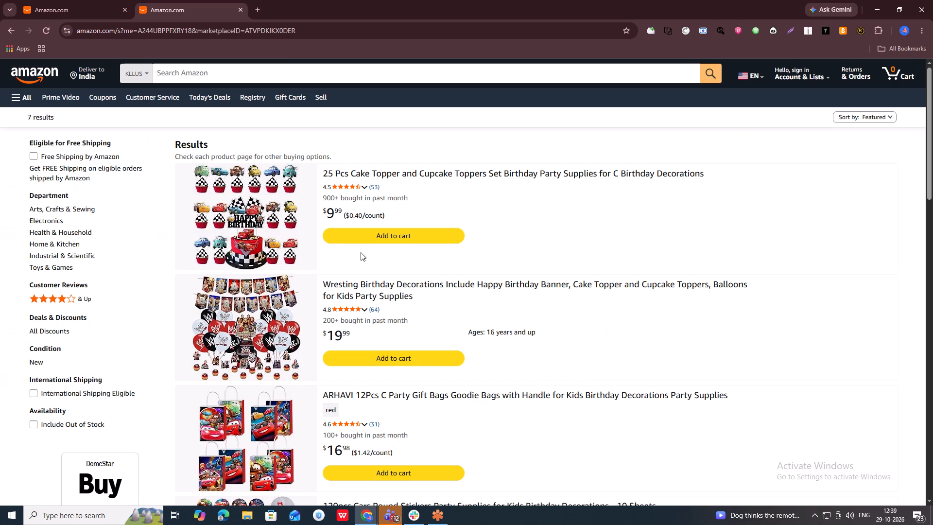
pyautogui.scroll(-8, 467, 330)
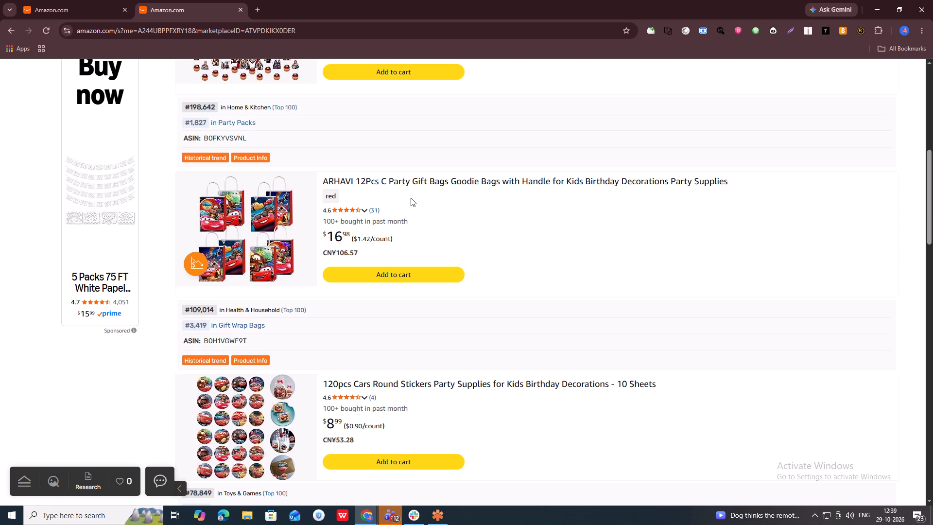
pyautogui.rightClick(425, 180)
pyautogui.click(447, 283)
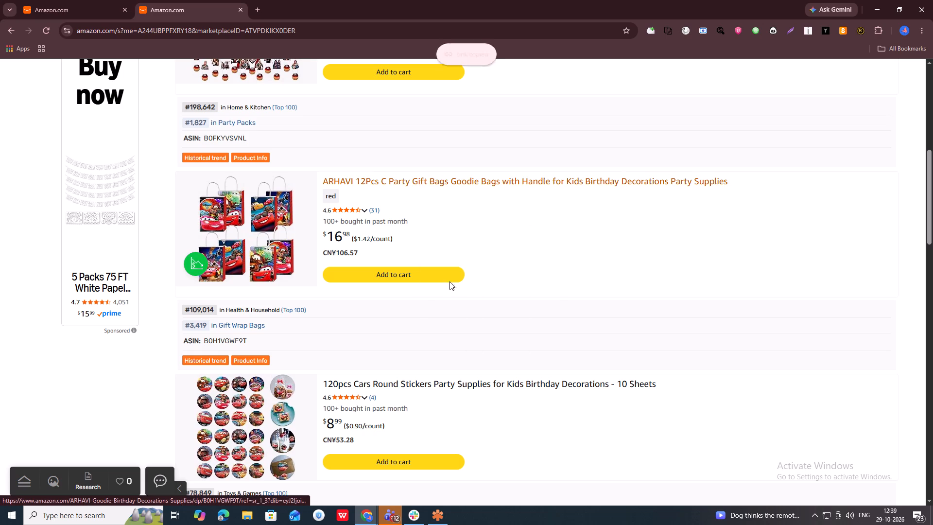
pyautogui.hotkey('alt', 'Tab')
pyautogui.hotkey('ctrl', 'v')
pyautogui.press('Down')
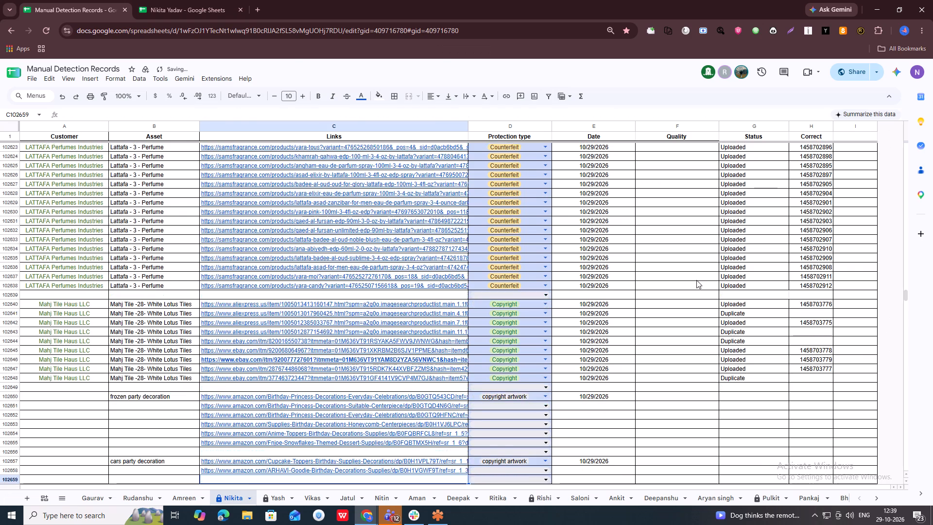
# Add the link of KLLUS's 120pcs Cars Round Stickers listing to Links row 102659, and return to the storefront.
pyautogui.hotkey('alt', 'Tab')
pyautogui.press('Down')
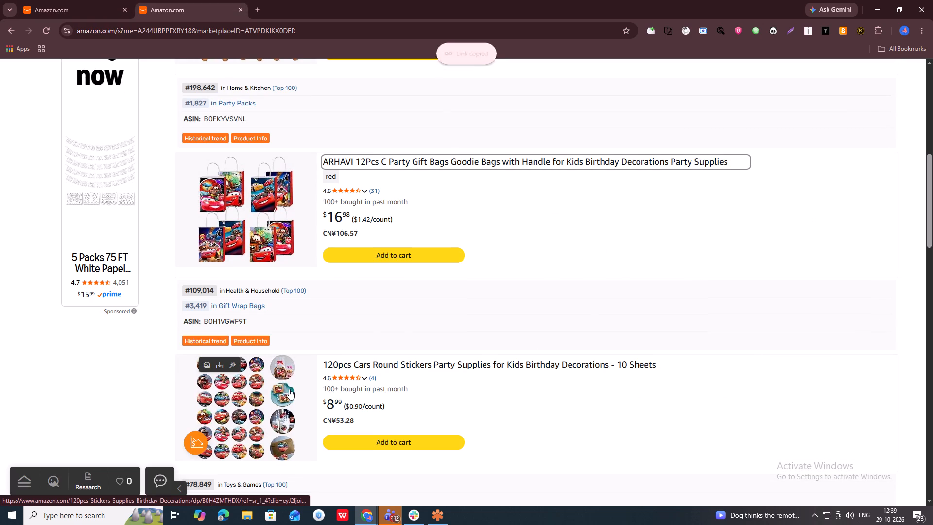
pyautogui.scroll(-4, 309, 377)
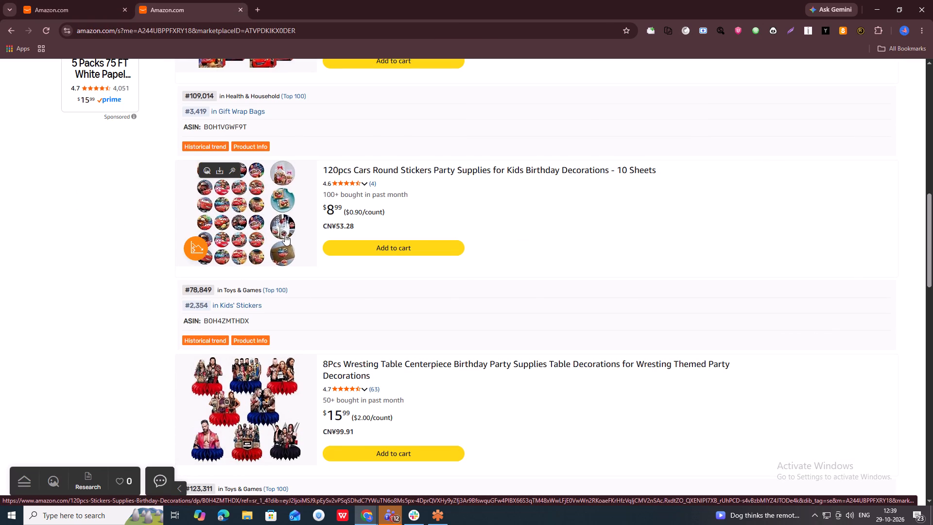
pyautogui.rightClick(442, 171)
pyautogui.click(470, 272)
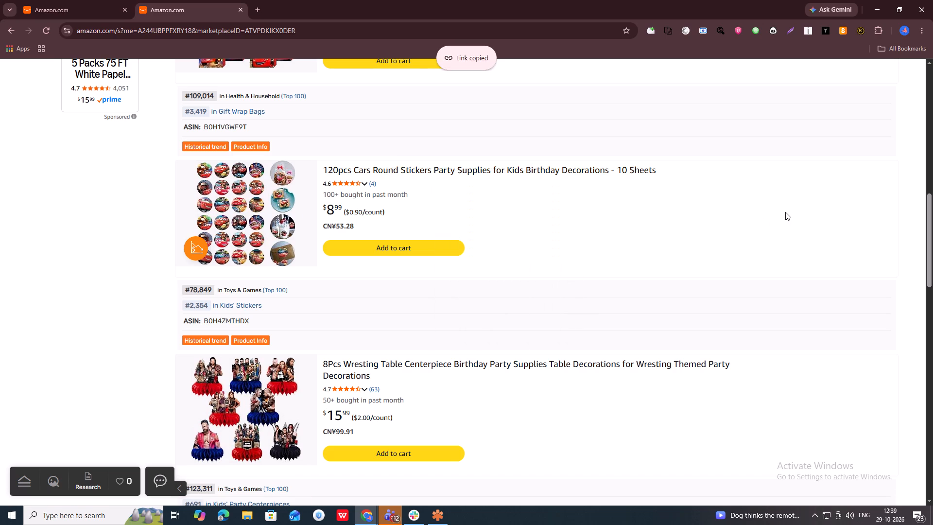
pyautogui.hotkey('alt', 'Tab')
pyautogui.hotkey('ctrl', 'v')
pyautogui.press('Down')
pyautogui.hotkey('alt', 'Tab')
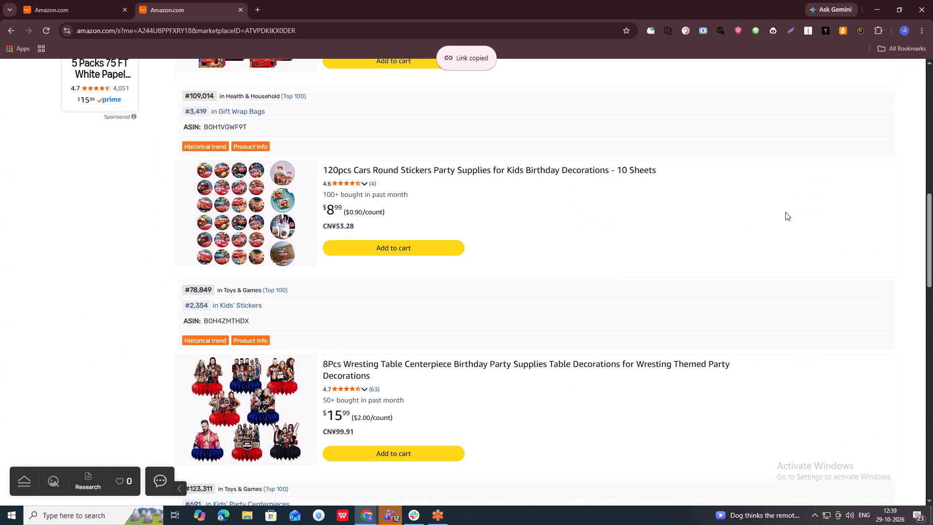
# Review the rest of KLLUS's storefront, open the 8Pcs Moanana Table Centerpiece listing and examine its product images.
pyautogui.press('Down')
pyautogui.scroll(-6, 785, 211)
pyautogui.scroll(-5, 609, 309)
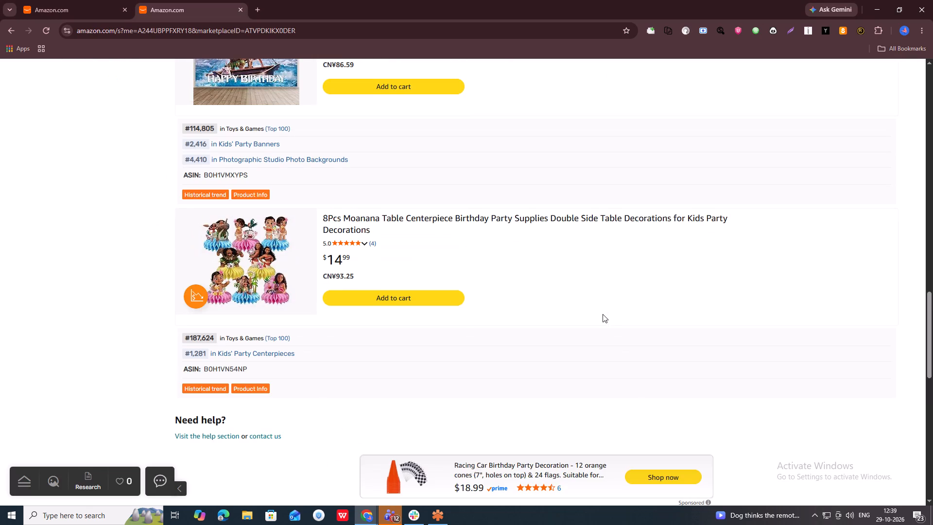
pyautogui.scroll(4, 603, 314)
pyautogui.scroll(-5, 603, 314)
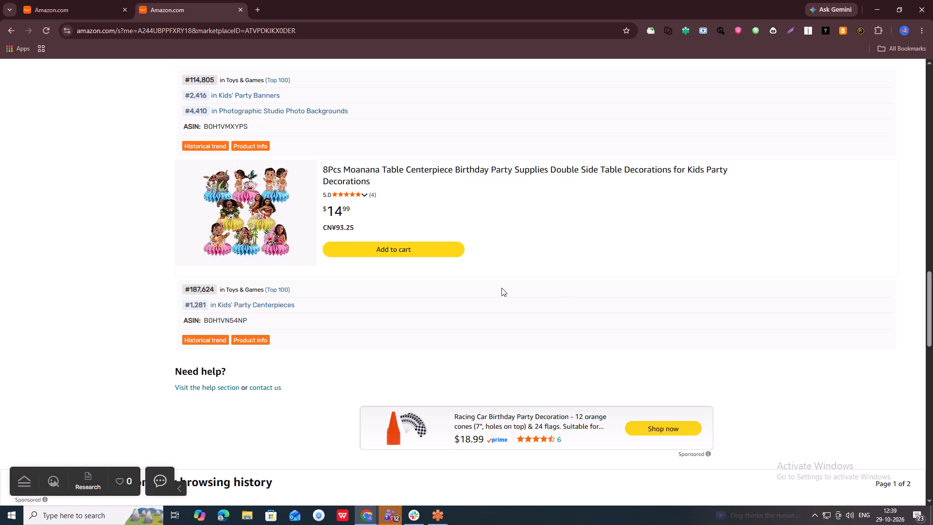
pyautogui.scroll(1, 543, 279)
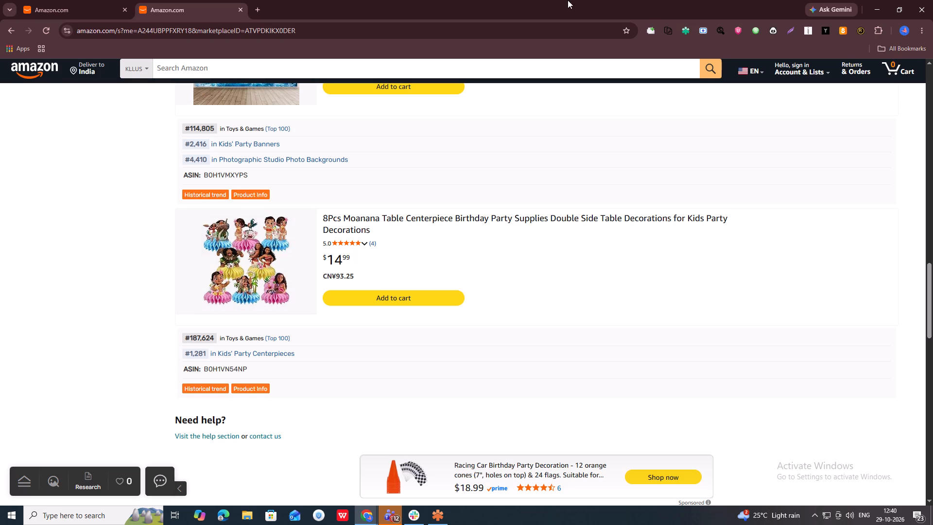
pyautogui.middleClick(424, 213)
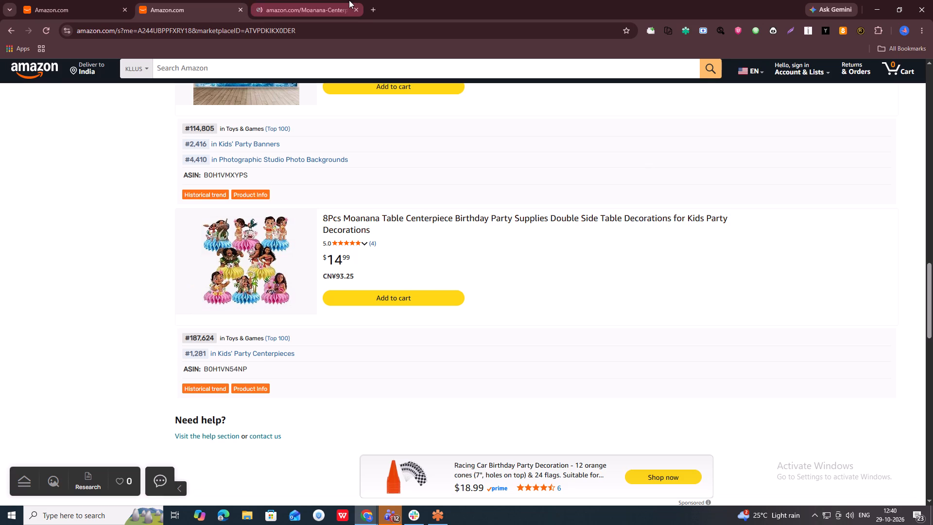
pyautogui.click(349, 0)
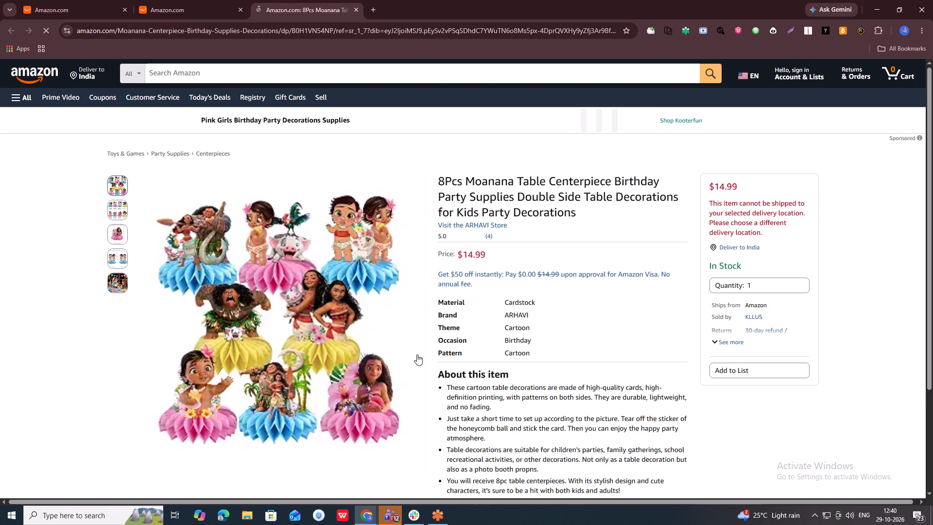
pyautogui.click(125, 268)
pyautogui.click(113, 255)
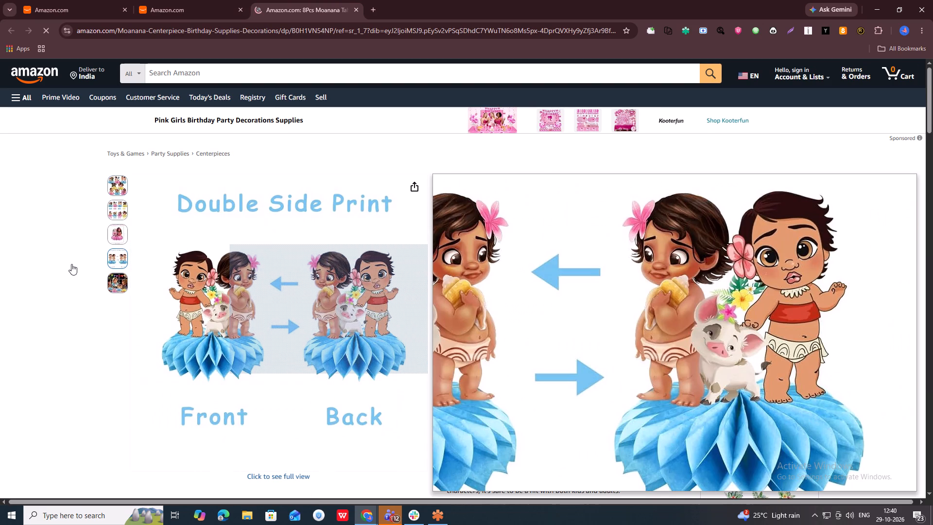
pyautogui.click(108, 284)
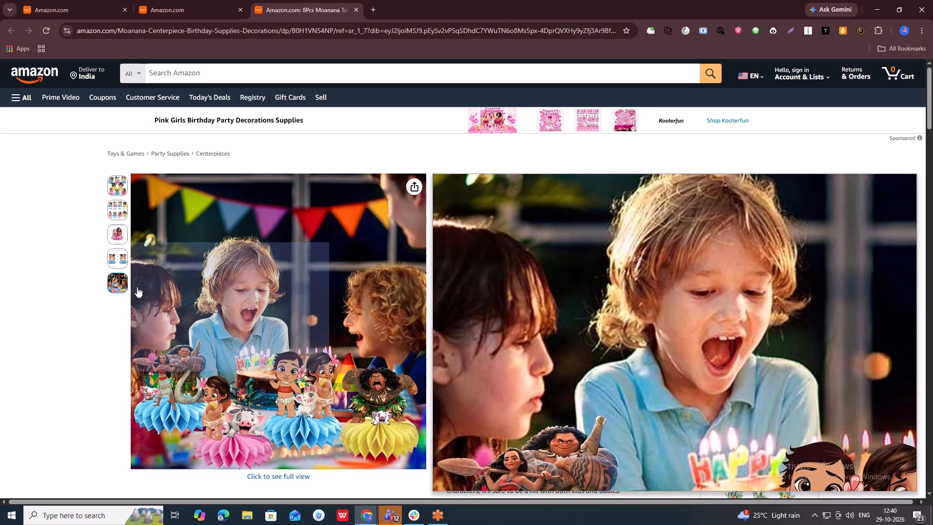
pyautogui.click(118, 235)
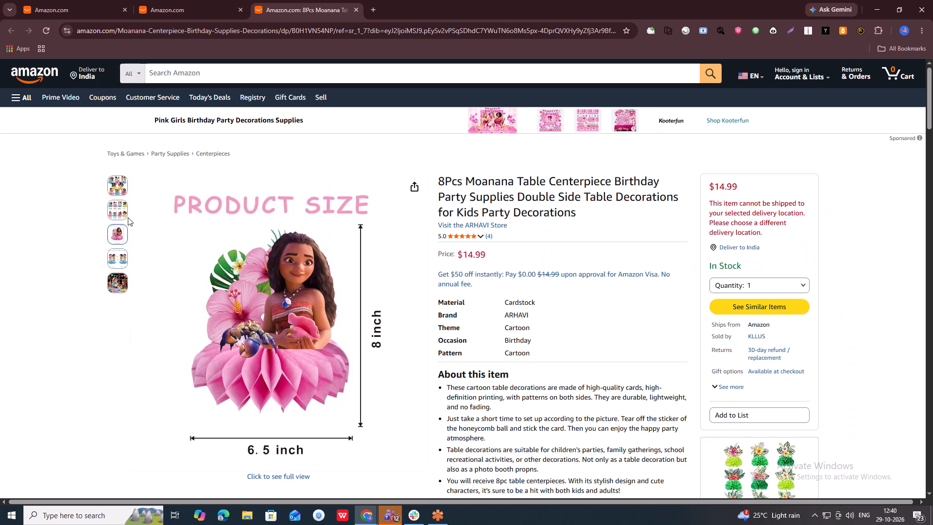
pyautogui.click(121, 211)
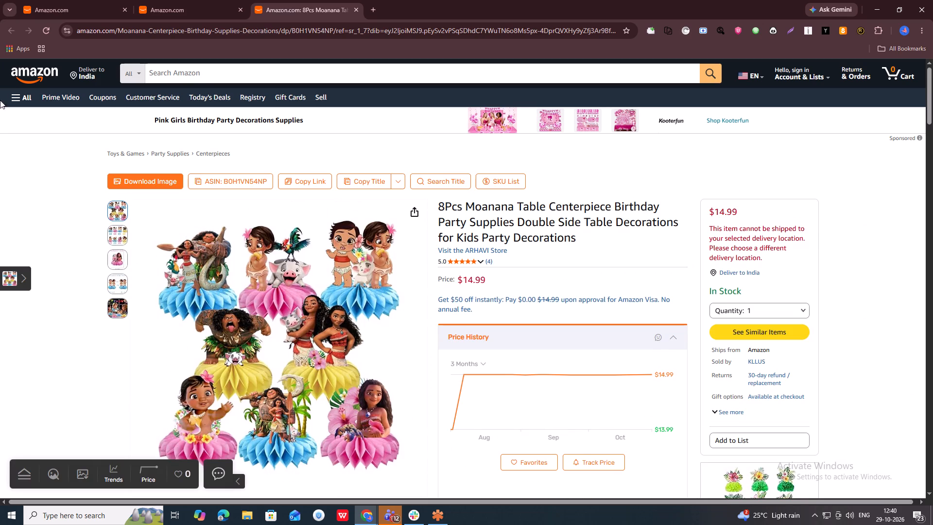
# Copy the link of the 8Pcs Moanana Table Centerpiece listing into Links row 102662 of Manual Detection Records.
pyautogui.click(413, 29)
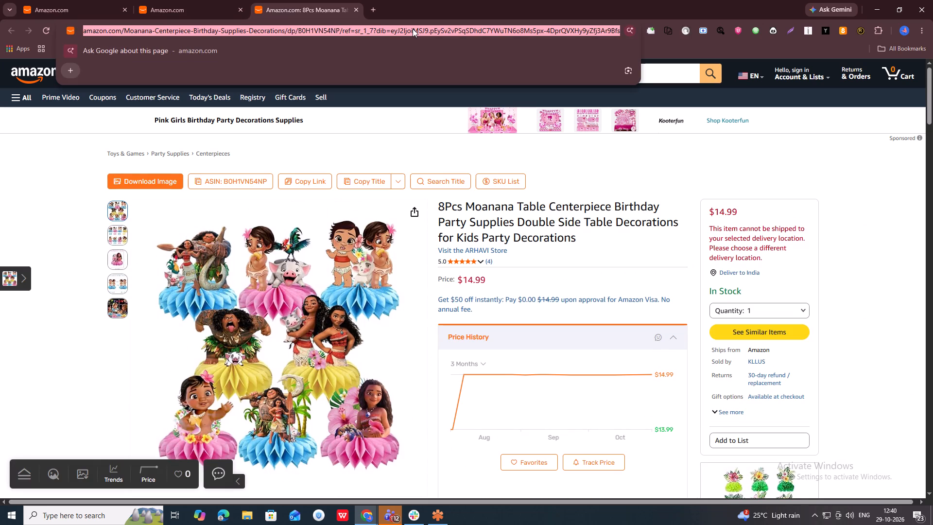
pyautogui.hotkey('ctrl', 'c')
pyautogui.hotkey('ctrl', 'c')
pyautogui.hotkey('ctrl', 'c')
pyautogui.hotkey('alt', 'Tab')
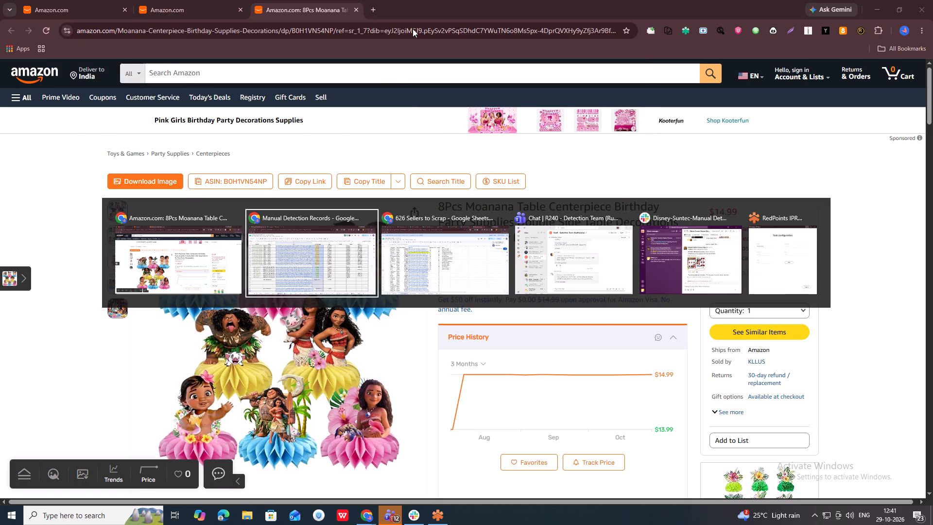
pyautogui.press('Down')
pyautogui.press('Down')
pyautogui.press('Down')
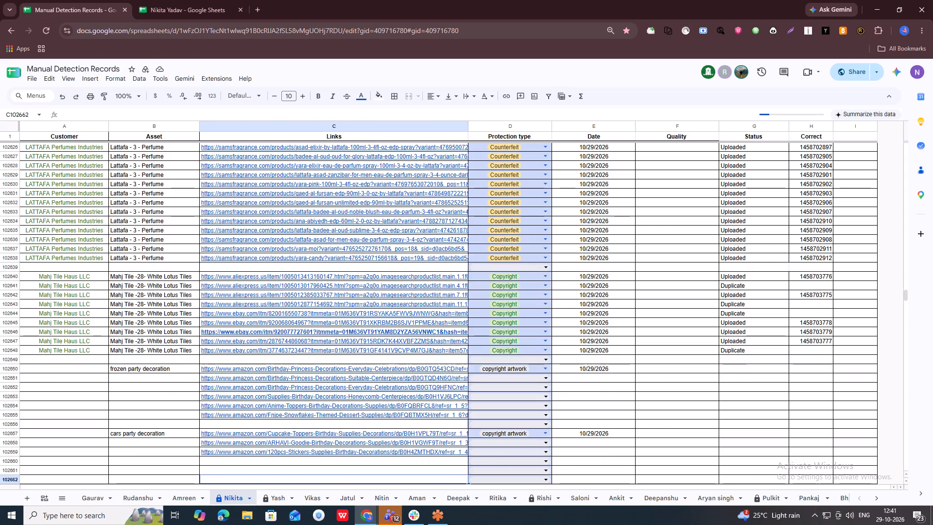
pyautogui.hotkey('ctrl', 'v')
# Complete row 102662 with asset "moana party decoration" and the cars row's protection type "copyright artwork" and date 10/29/2026, and return to the storefront.
pyautogui.press('Left')
pyautogui.write('moana party decoration')
pyautogui.press('Right')
pyautogui.press('Right')
pyautogui.hotkey('ctrl', 'Up')
pyautogui.hotkey('shift', 'Right')
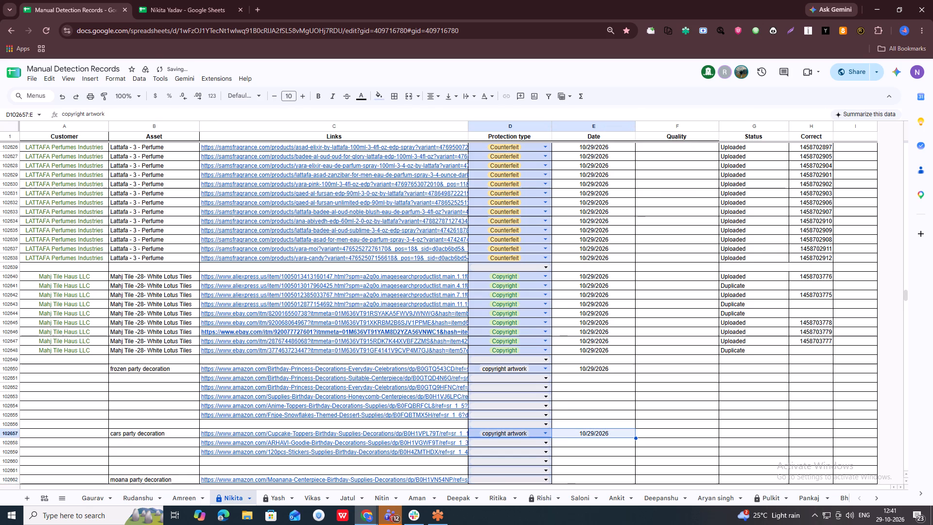
pyautogui.hotkey('ctrl', 'c')
pyautogui.hotkey('ctrl', 'Left')
pyautogui.hotkey('ctrl', 'Down')
pyautogui.press('Right')
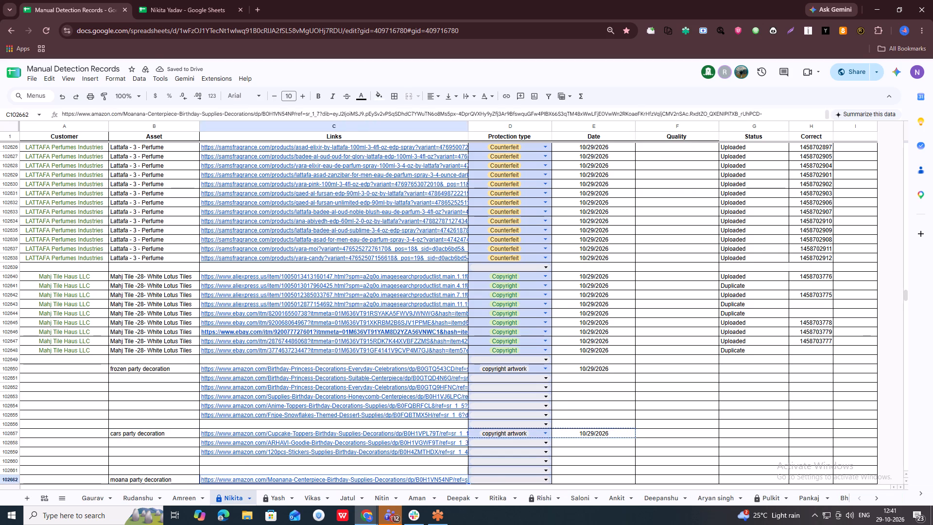
pyautogui.press('Right')
pyautogui.hotkey('ctrl', 'v')
pyautogui.press('Down')
pyautogui.press('Left')
pyautogui.hotkey('alt', 'Tab')
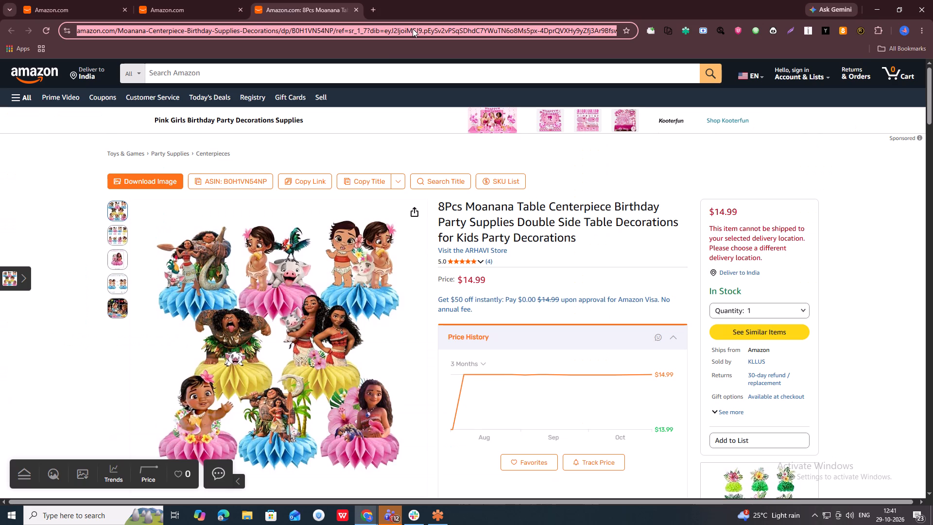
pyautogui.middleClick(338, 0)
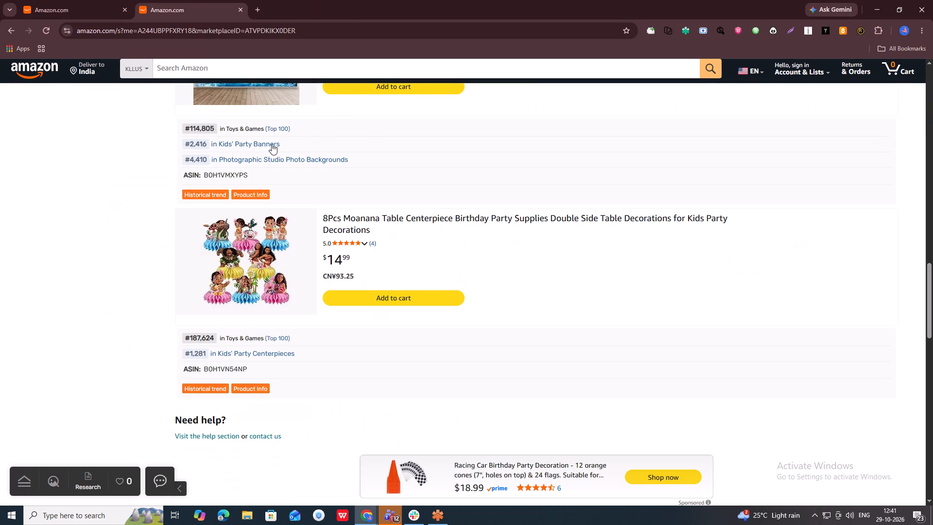
pyautogui.scroll(7, 397, 219)
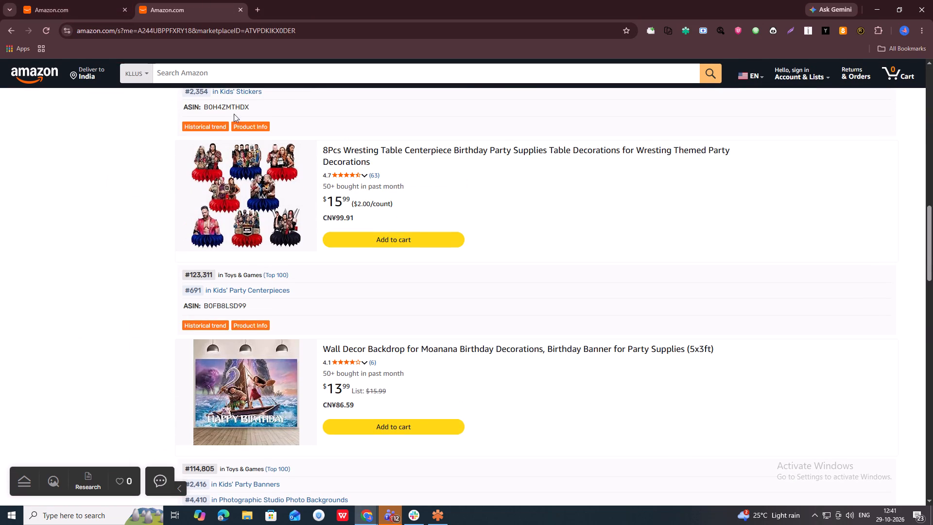
# In 626 Sellers to Scrap, fill KLLUS's availability in row 19 with "Yes" from the row above.
pyautogui.hotkey('alt', 'Tab')
pyautogui.hotkey('alt', 'Tab')
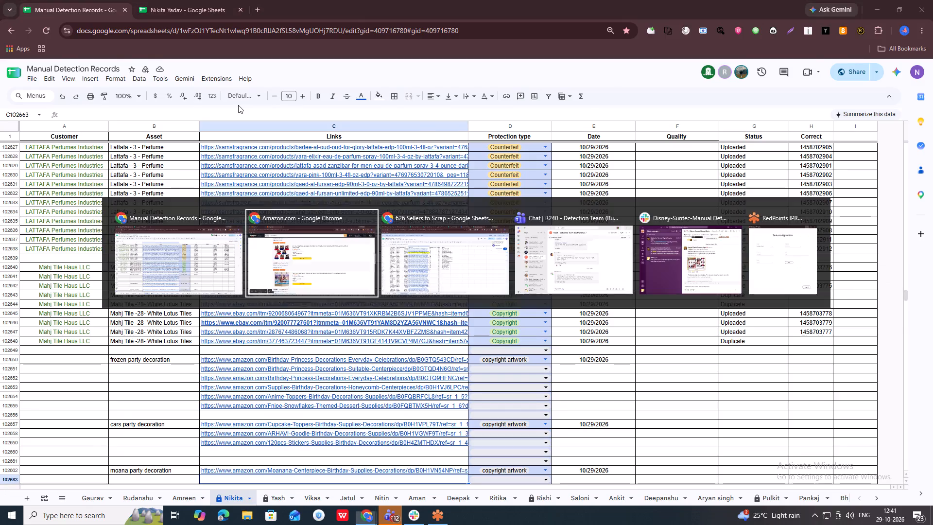
pyautogui.hotkey('alt', 'Tab')
pyautogui.press('Right')
pyautogui.hotkey('ctrl', 'd')
# Copy the note "Party decoration" from row 16 into KLLUS's Notes cell in row 19.
pyautogui.press('Right')
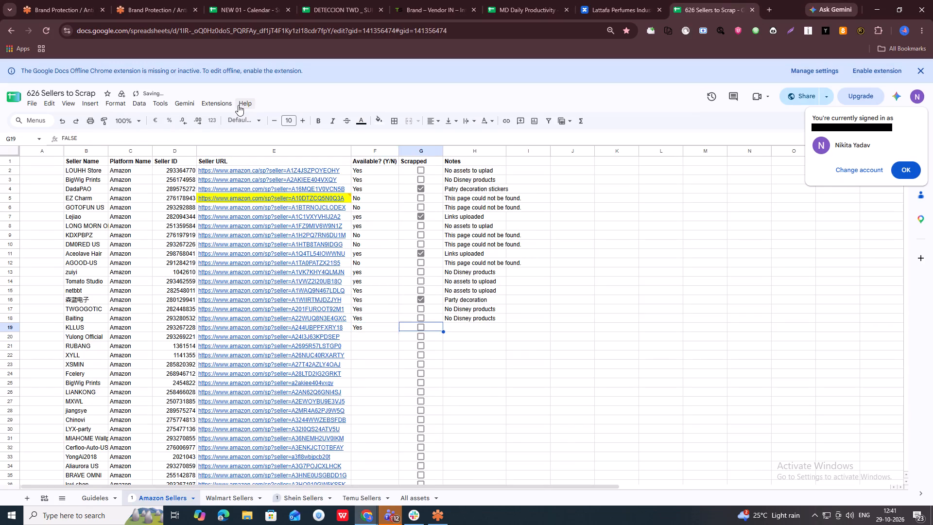
pyautogui.press('Right')
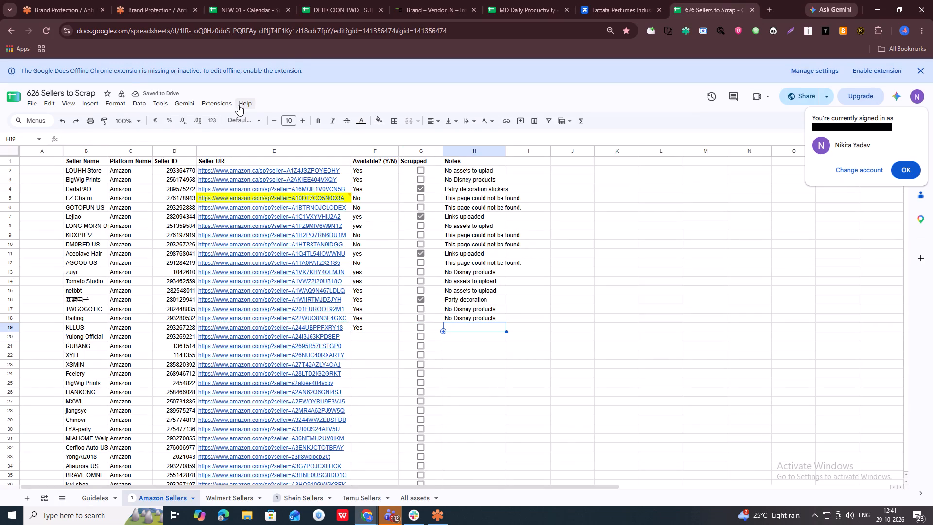
pyautogui.press('Up')
pyautogui.press('Up')
pyautogui.press('Up')
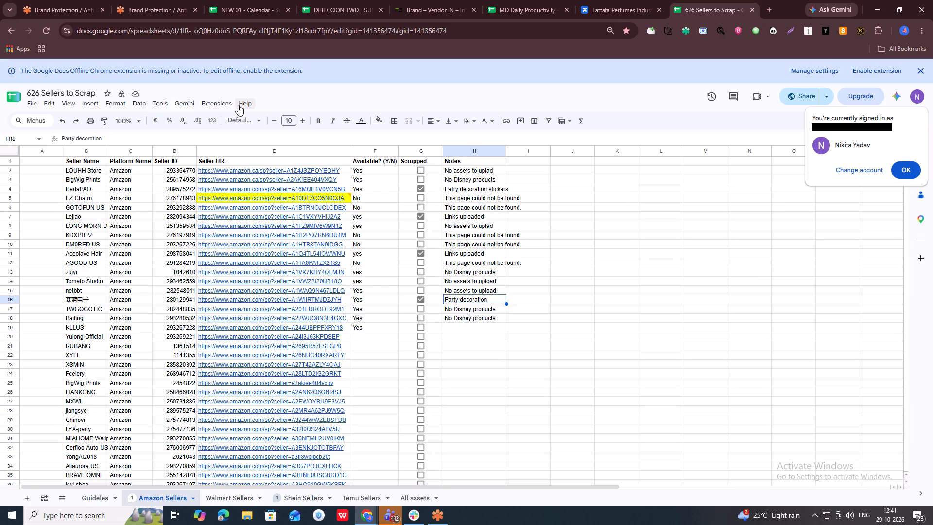
pyautogui.hotkey('ctrl', 'c')
pyautogui.hotkey('ctrl', 'Down')
pyautogui.press('Down')
pyautogui.hotkey('ctrl', 'v')
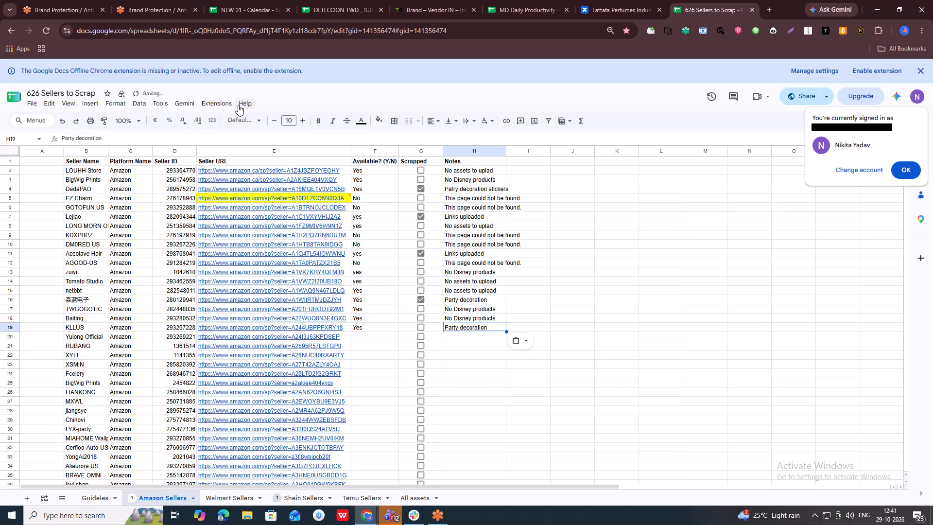
# Copy Yulong Official's seller URL from row 20, load it on Amazon and open the seller's storefront.
pyautogui.press('Down')
pyautogui.press('Left')
pyautogui.press('Left')
pyautogui.press('Left')
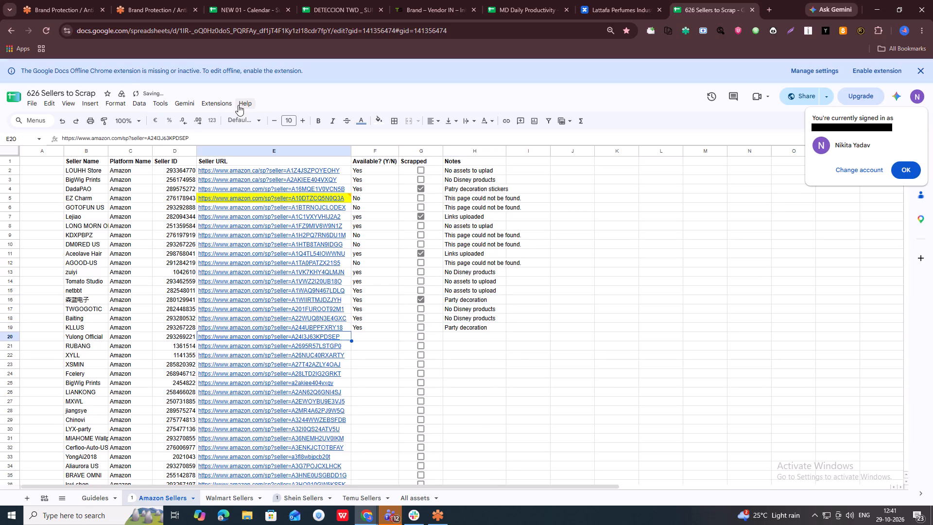
pyautogui.hotkey('ctrl', 'c')
pyautogui.hotkey('alt', 'Tab')
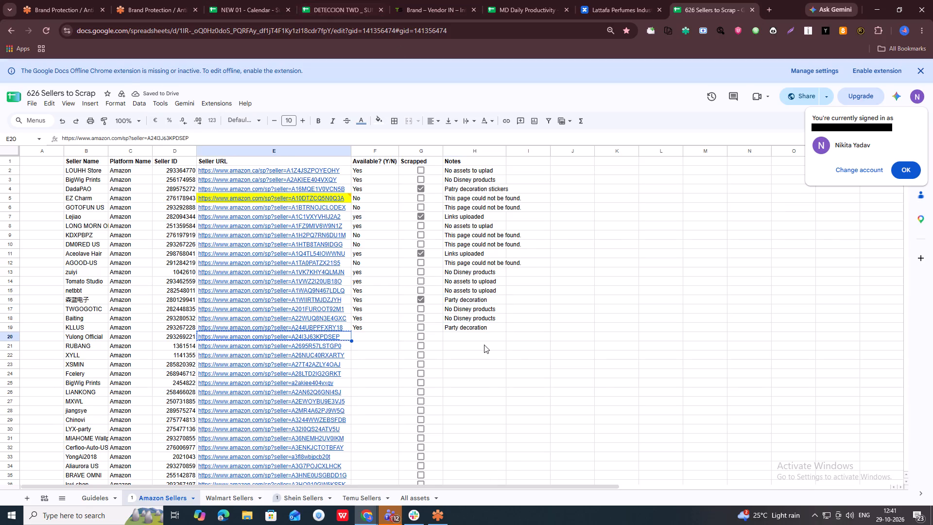
pyautogui.hotkey('alt', 'Tab')
pyautogui.hotkey('alt', 'Tab')
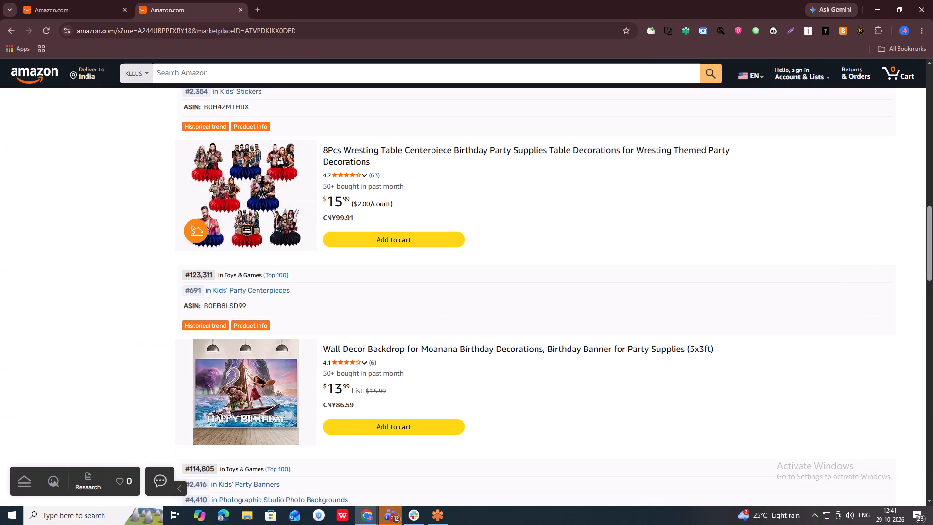
pyautogui.click(295, 35)
pyautogui.hotkey('ctrl', 'v')
pyautogui.press('Return')
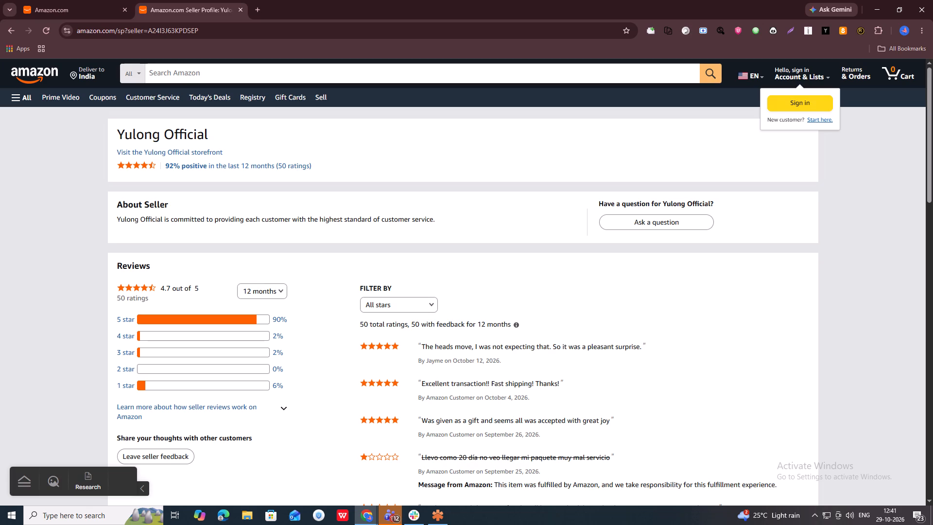
pyautogui.click(178, 150)
pyautogui.rightClick(178, 150)
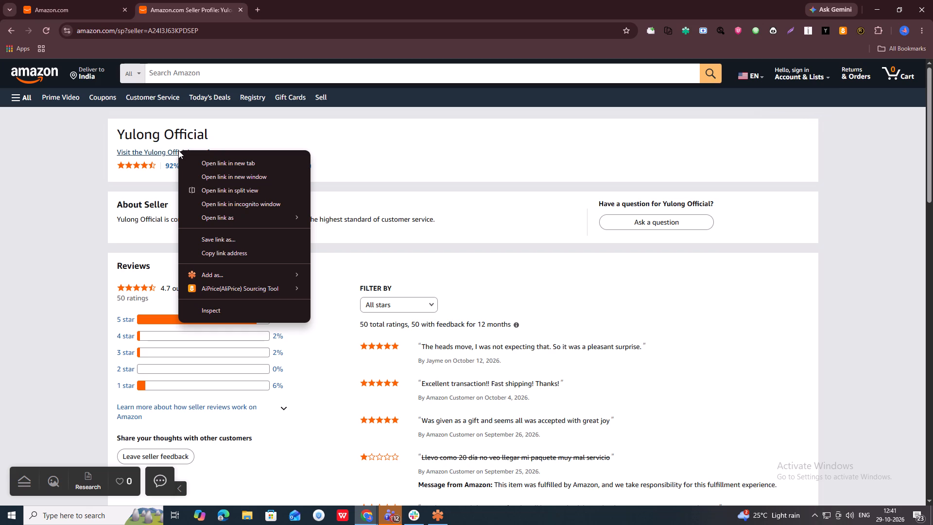
pyautogui.click(158, 153)
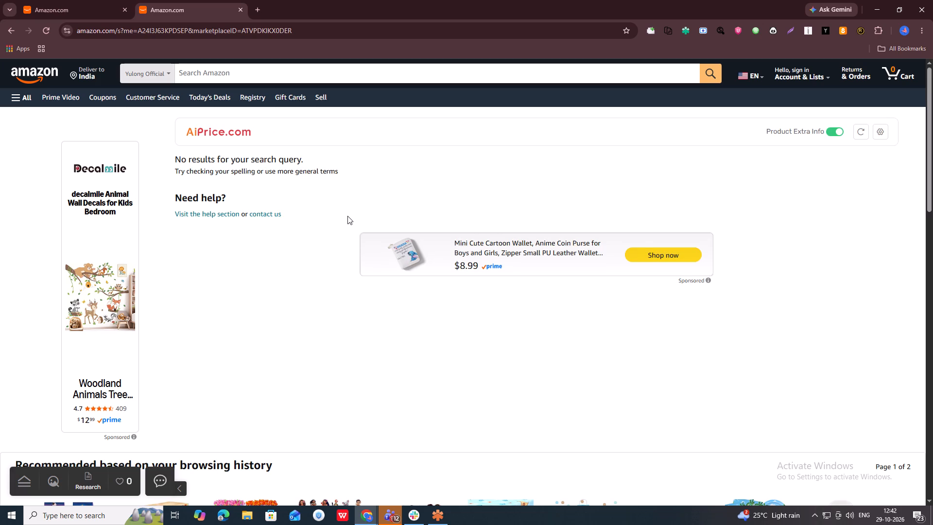
# Set Yulong Official's availability in row 20 of 626 Sellers to Scrap to "No".
pyautogui.hotkey('alt', 'Tab')
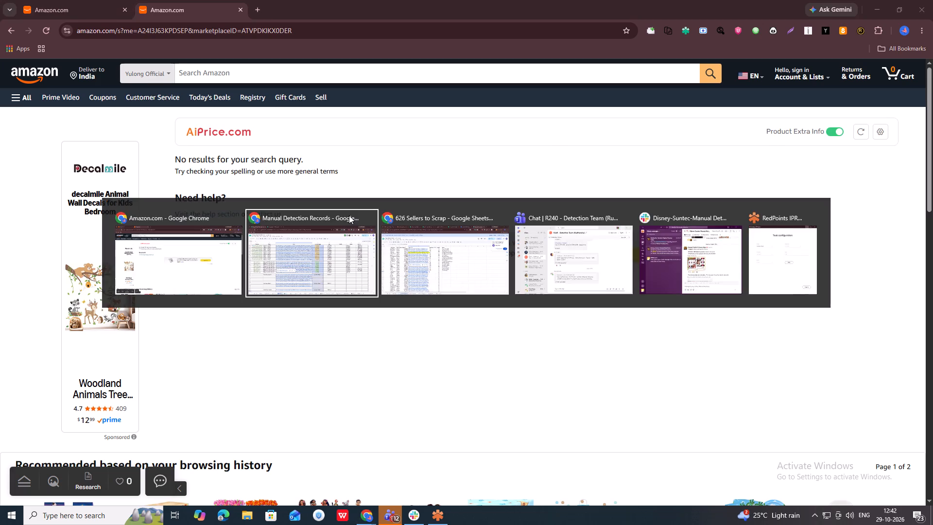
pyautogui.hotkey('alt', 'Tab')
pyautogui.hotkey('alt', 'Tab')
pyautogui.press('Right')
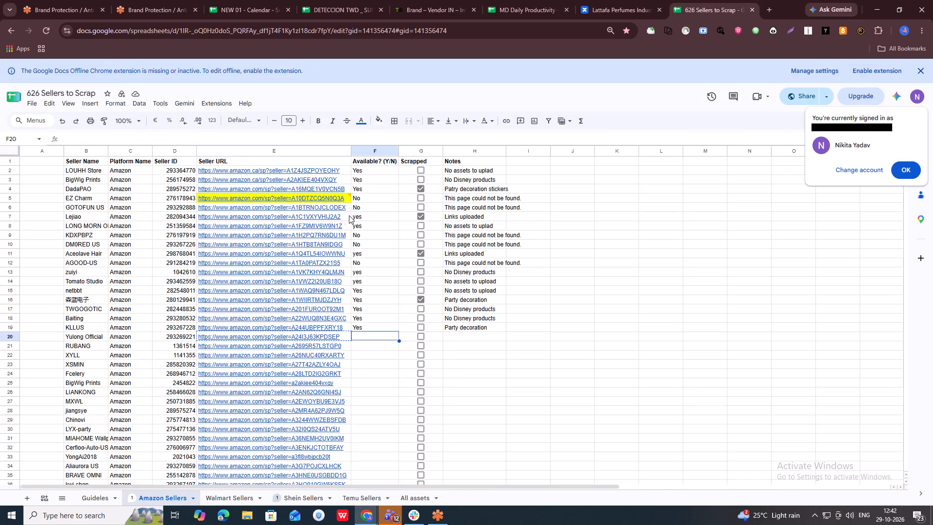
pyautogui.write('no')
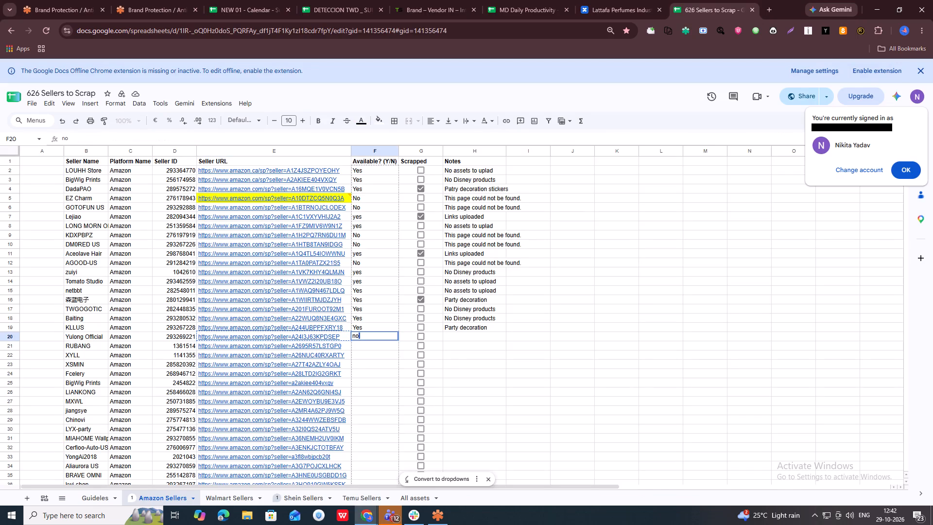
pyautogui.press('BackSpace')
pyautogui.press('BackSpace')
pyautogui.press('BackSpace')
pyautogui.write('No')
# Copy the note "This page could not be found." from row 9 into Yulong Official's Notes cell in row 20.
pyautogui.press('Right')
pyautogui.press('Right')
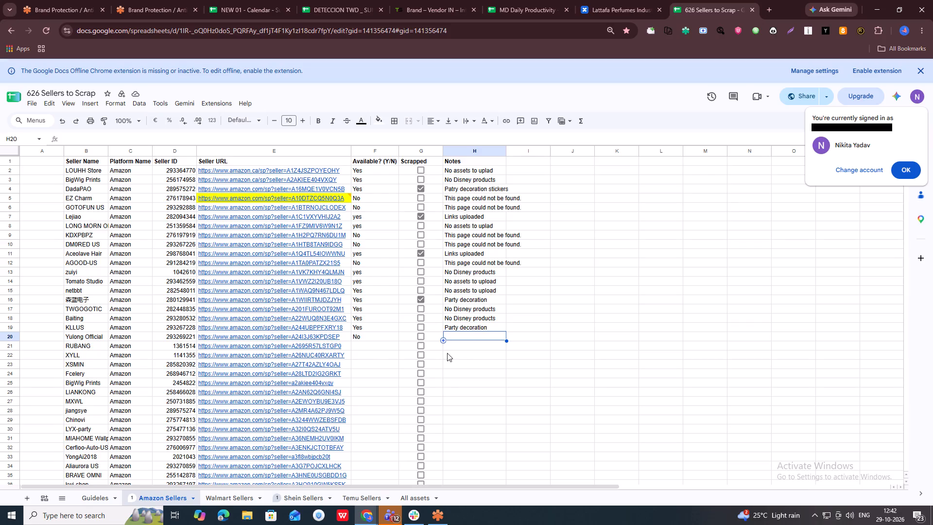
pyautogui.click(465, 227)
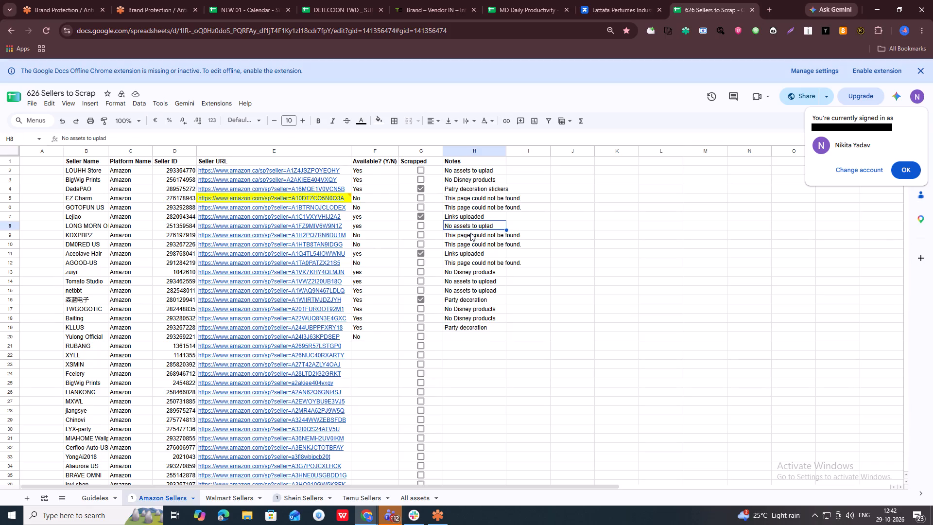
pyautogui.click(475, 238)
pyautogui.hotkey('ctrl', 'c')
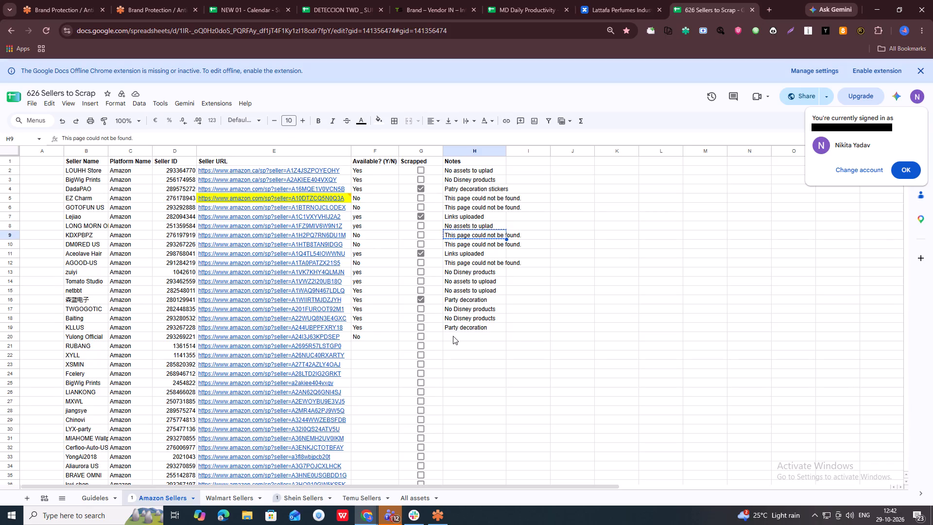
pyautogui.click(453, 336)
pyautogui.hotkey('ctrl', 'v')
# Copy RUBANG's seller URL from row 21, load it on Amazon and open the seller's storefront.
pyautogui.press('Down')
pyautogui.press('Left')
pyautogui.press('Left')
pyautogui.press('Left')
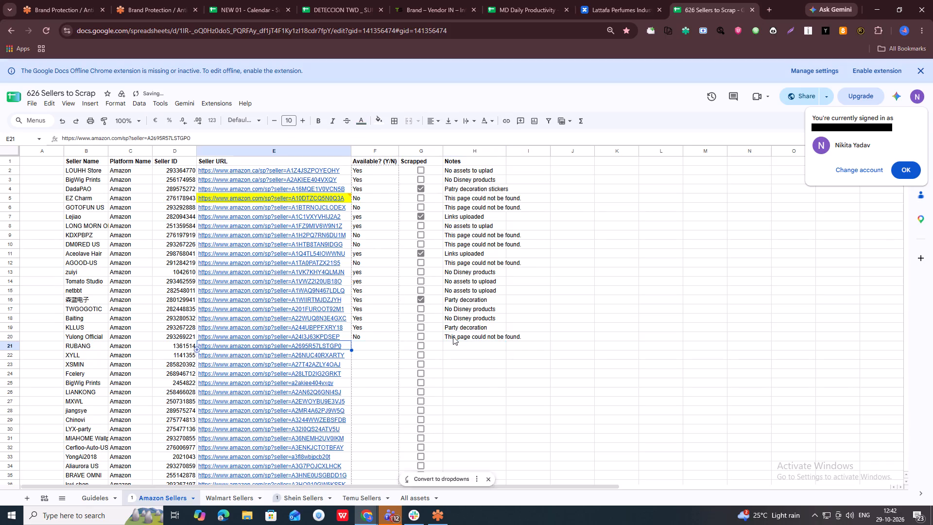
pyautogui.hotkey('ctrl', 'c')
pyautogui.hotkey('alt', 'Tab')
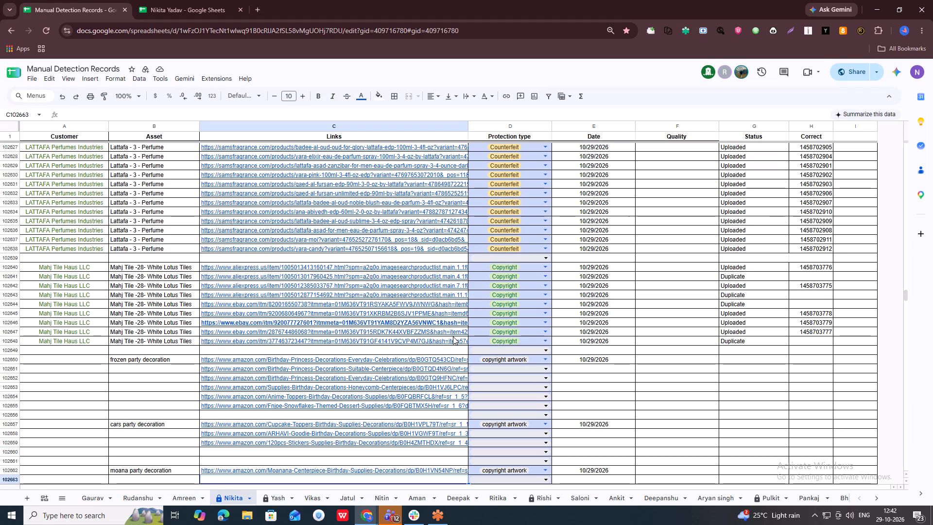
pyautogui.hotkey('alt', 'Tab')
pyautogui.hotkey('alt', 'Tab')
pyautogui.hotkey('ctrl', 'l')
pyautogui.hotkey('ctrl', 'v')
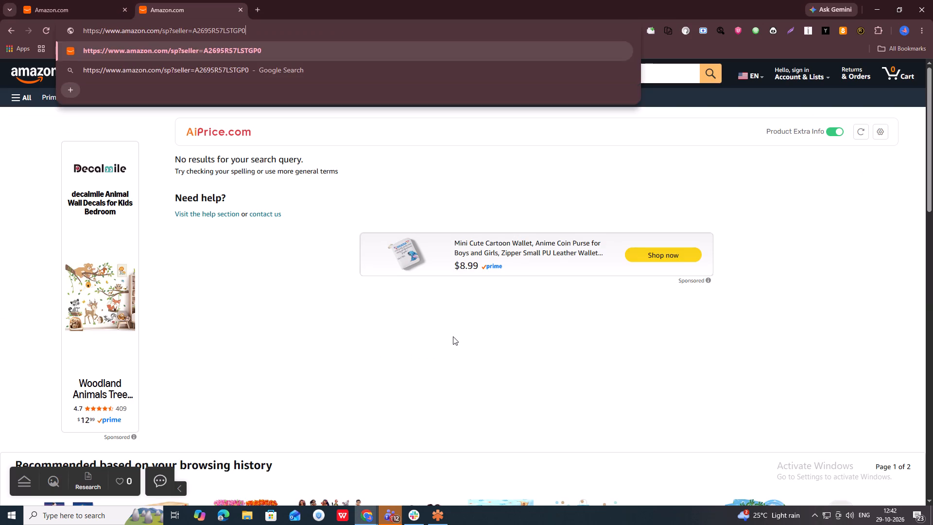
pyautogui.press('Return')
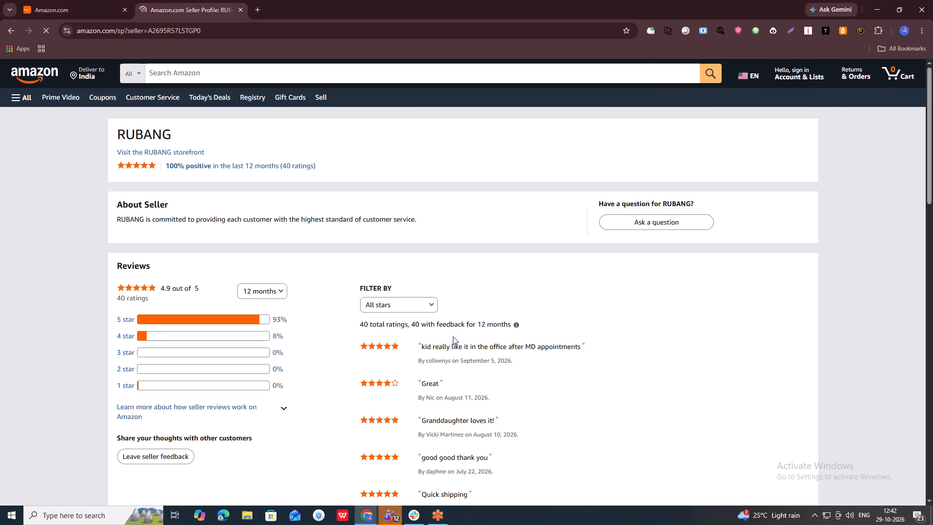
pyautogui.click(166, 151)
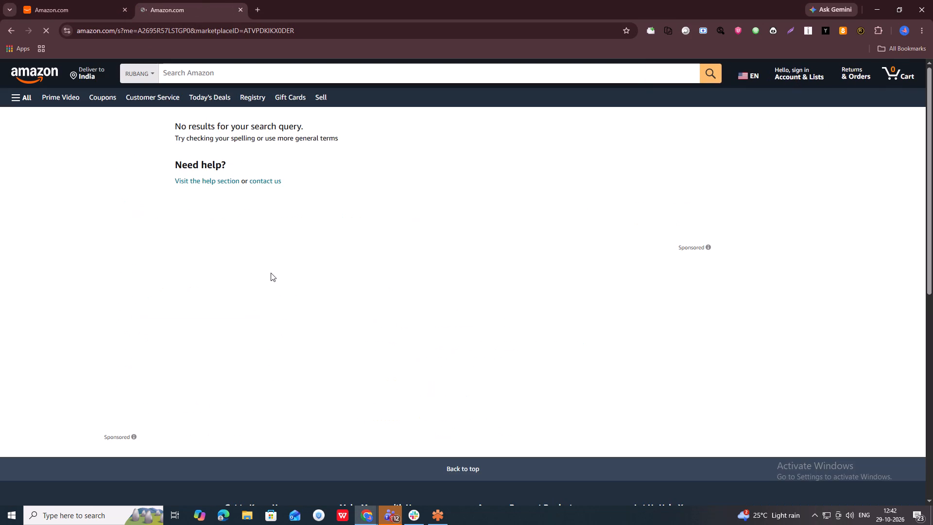
# Fill RUBANG's row 21 in 626 Sellers to Scrap from the row above: availability "No" and note "This page could not be found.".
pyautogui.hotkey('alt', 'Tab')
pyautogui.hotkey('alt', 'Tab')
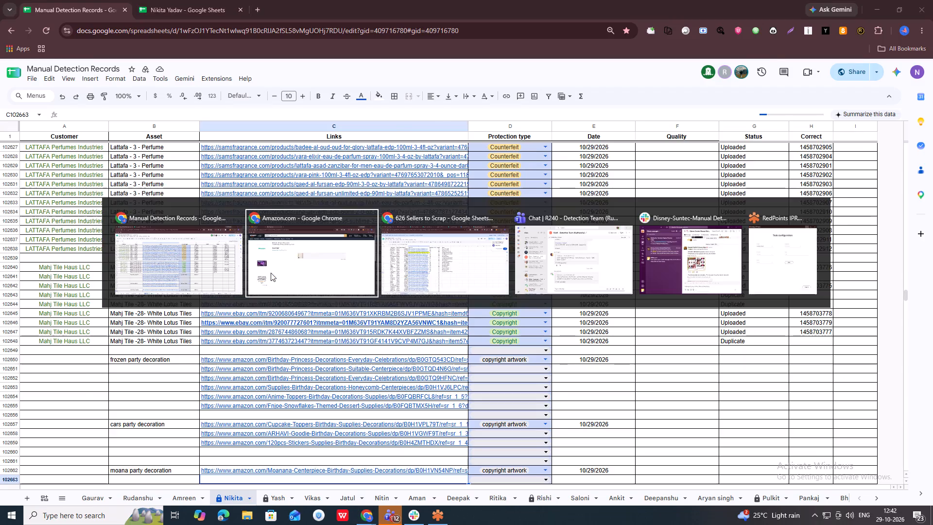
pyautogui.hotkey('alt', 'Tab')
pyautogui.press('Right')
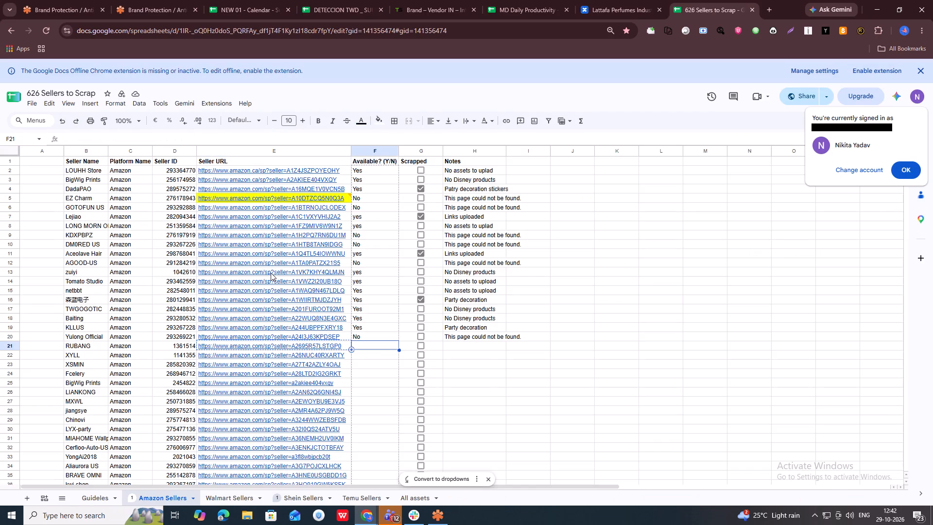
pyautogui.hotkey('ctrl', 'd')
pyautogui.press('Right')
pyautogui.press('Right')
pyautogui.press('Right')
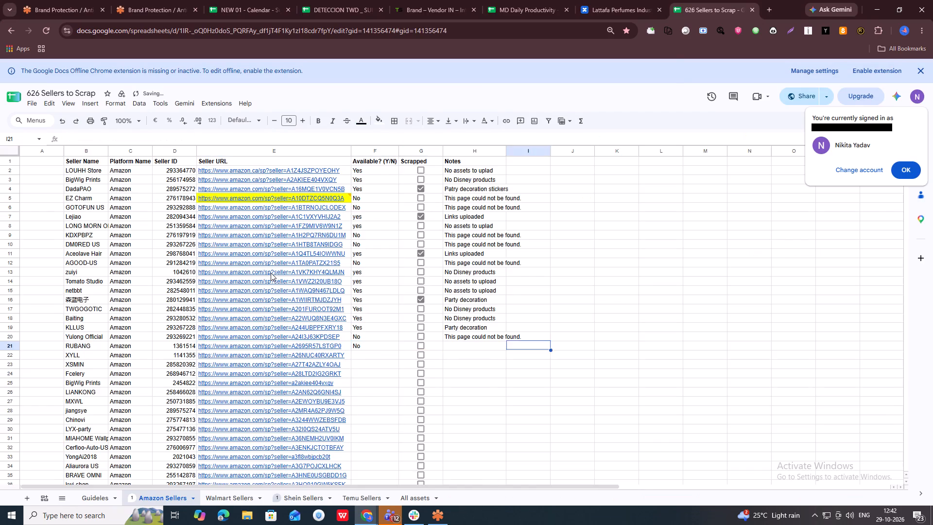
pyautogui.press('Left')
pyautogui.hotkey('ctrl', 'd')
# Copy XYLL's seller URL from row 22, load it on Amazon and open the seller's storefront.
pyautogui.press('Down')
pyautogui.press('Left')
pyautogui.press('Left')
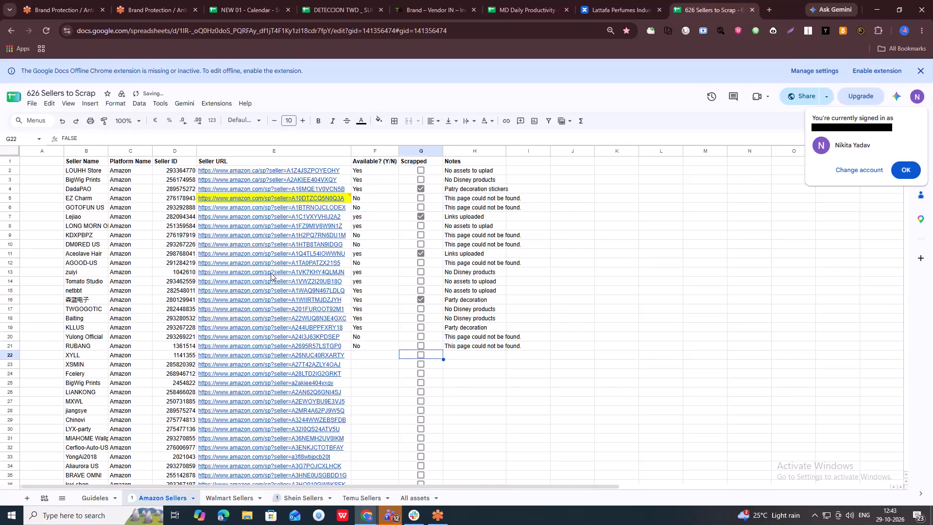
pyautogui.press('Left')
pyautogui.hotkey('ctrl', 'c')
pyautogui.hotkey('alt', 'Tab')
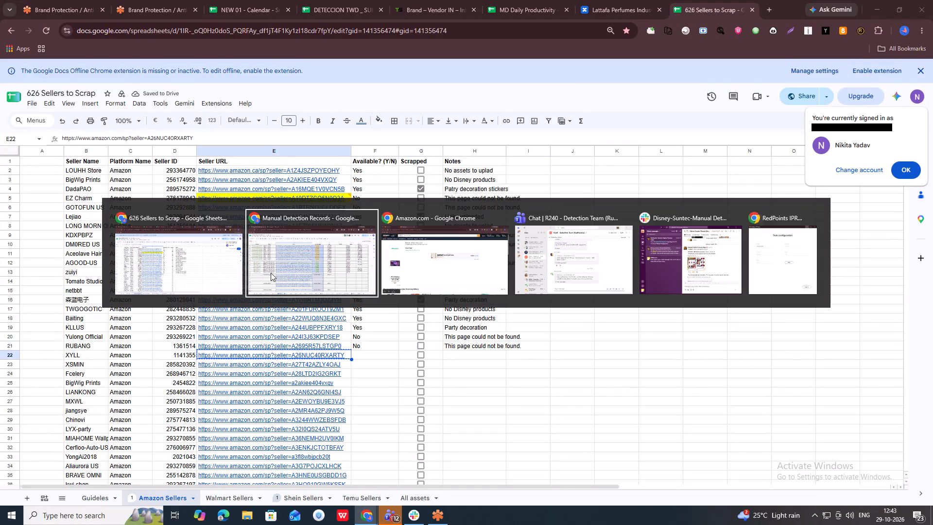
pyautogui.hotkey('alt', 'Tab')
pyautogui.hotkey('ctrl', 'l')
pyautogui.hotkey('ctrl', 'v')
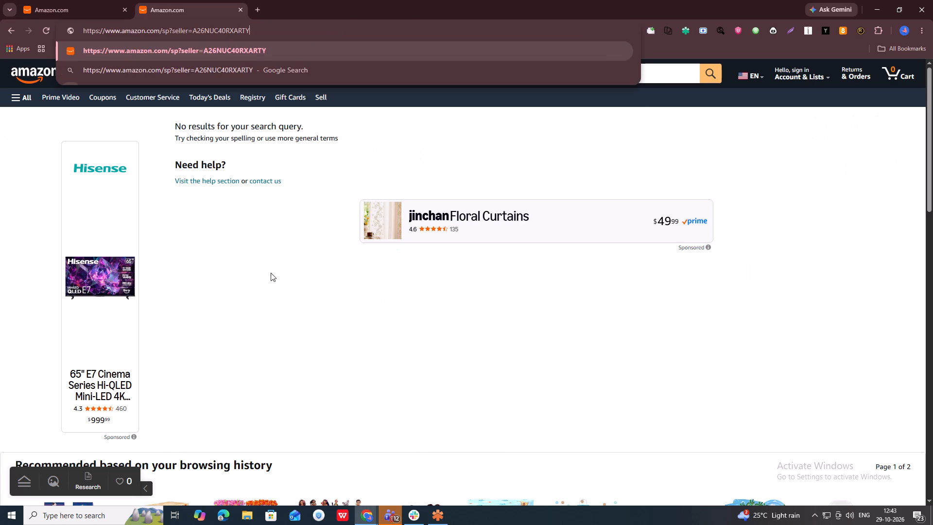
pyautogui.press('Return')
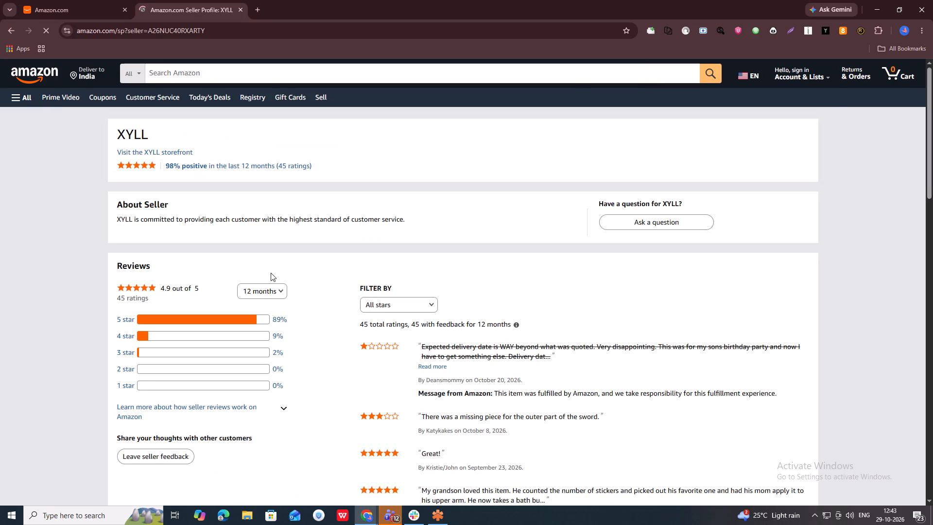
pyautogui.click(148, 153)
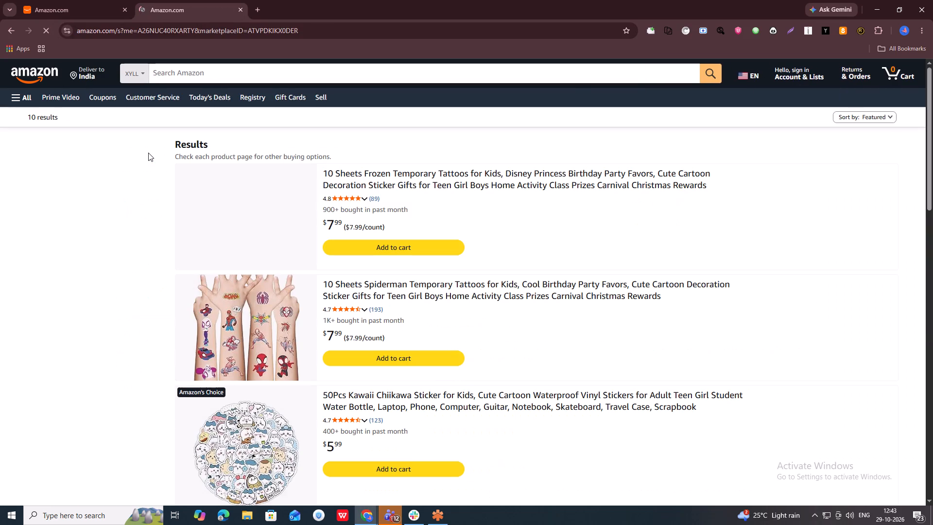
# Examine all listings in XYLL's storefront for Disney-themed products such as tattoos and stickers.
pyautogui.scroll(-4, 362, 262)
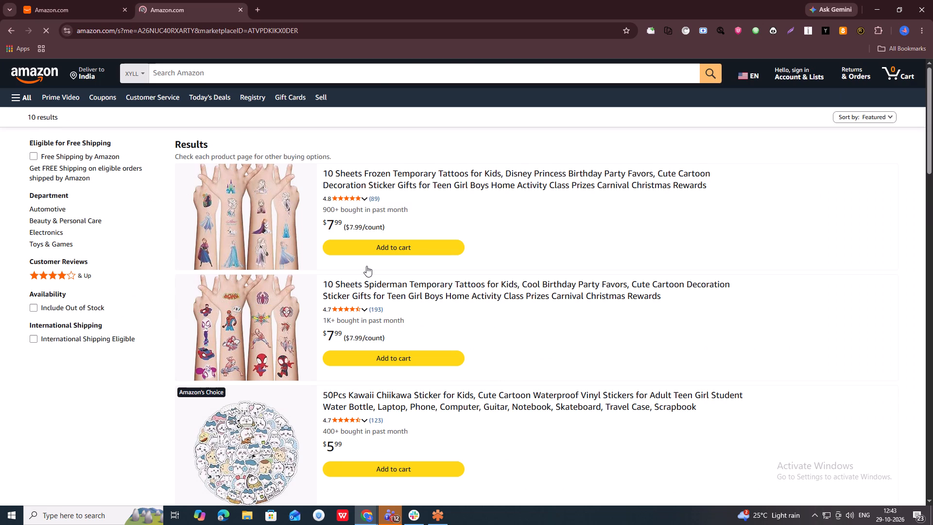
pyautogui.scroll(-1, 366, 266)
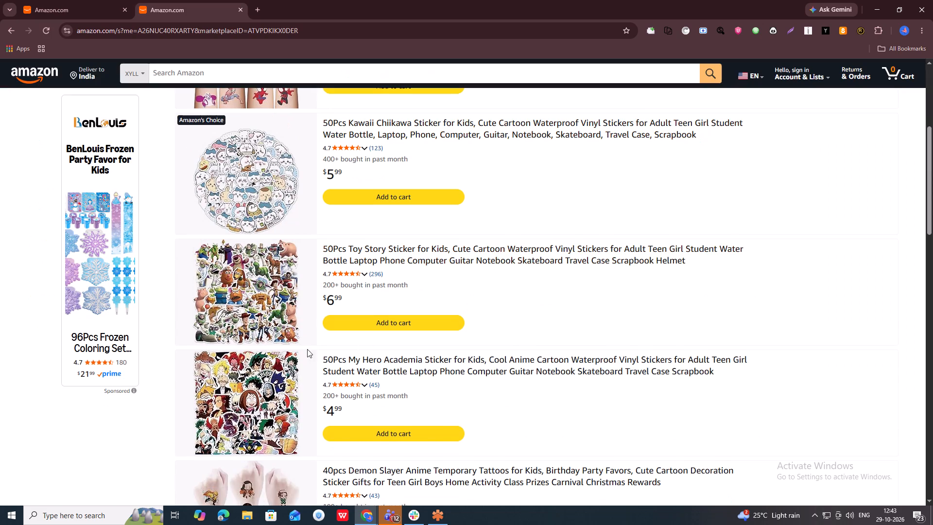
pyautogui.scroll(-11, 384, 356)
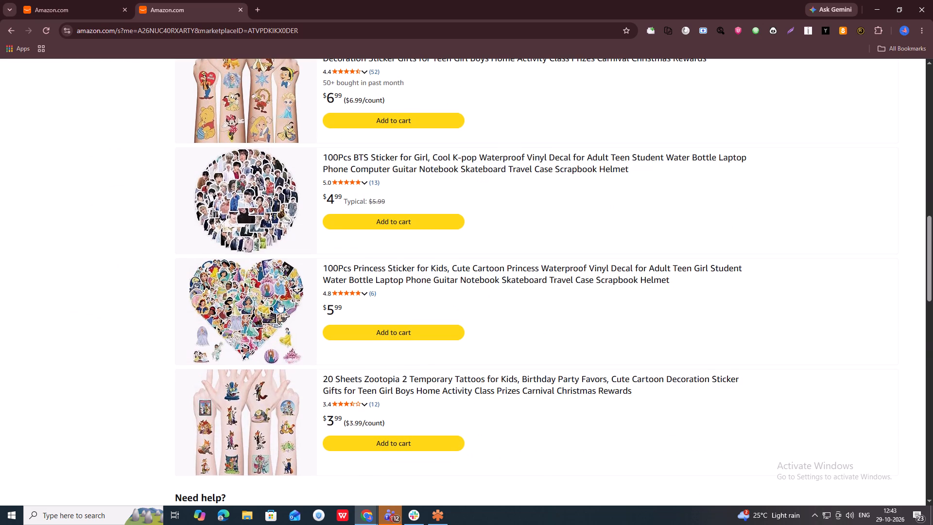
pyautogui.scroll(-4, 275, 294)
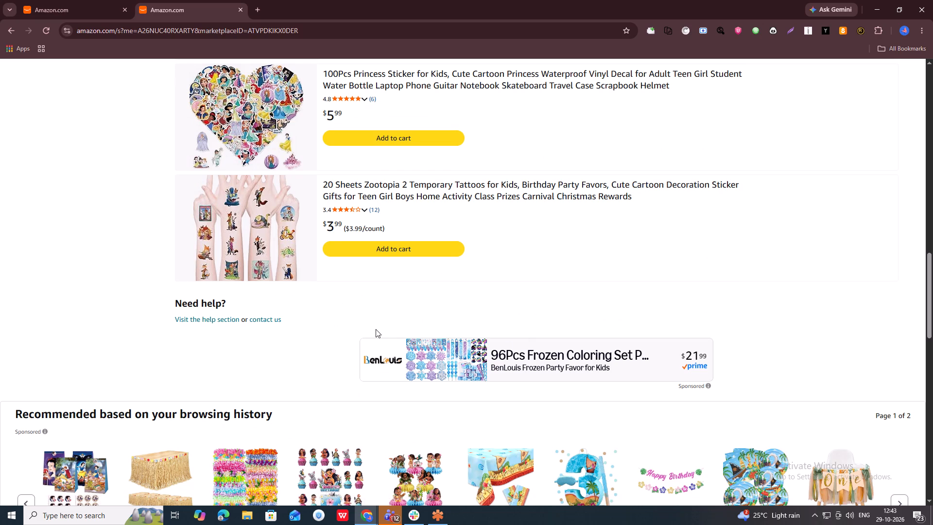
pyautogui.scroll(-5, 376, 329)
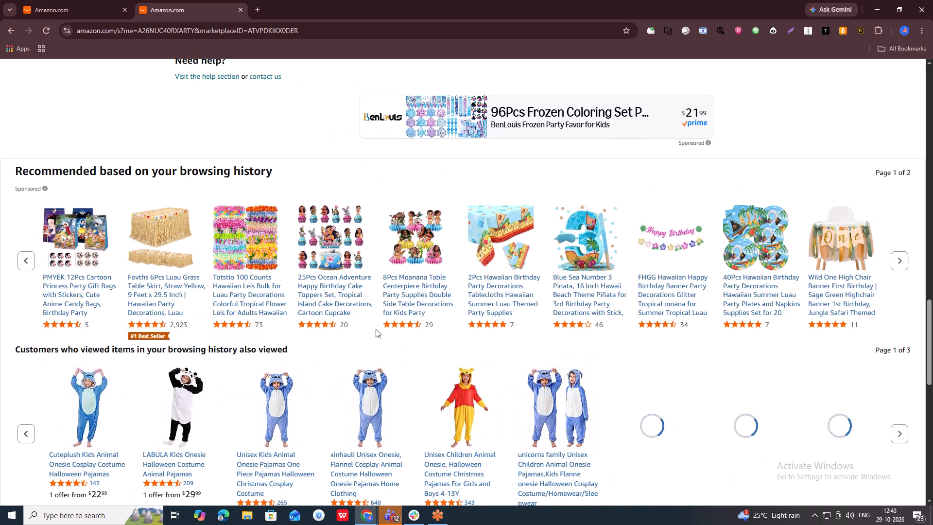
pyautogui.scroll(13, 376, 329)
pyautogui.scroll(2, 300, 221)
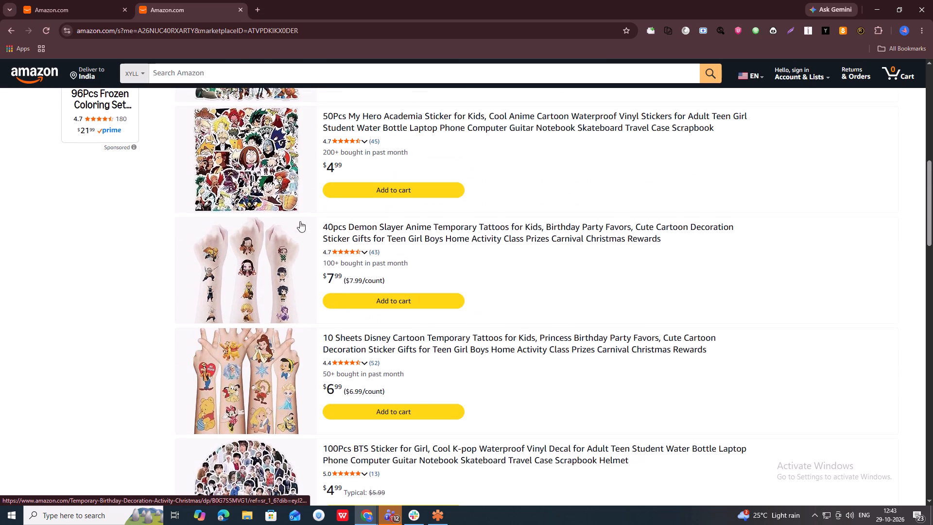
# Copy the availability "Yes" from row 19 into XYLL's Available cell in row 22 of 626 Sellers to Scrap.
pyautogui.hotkey('alt', 'Tab')
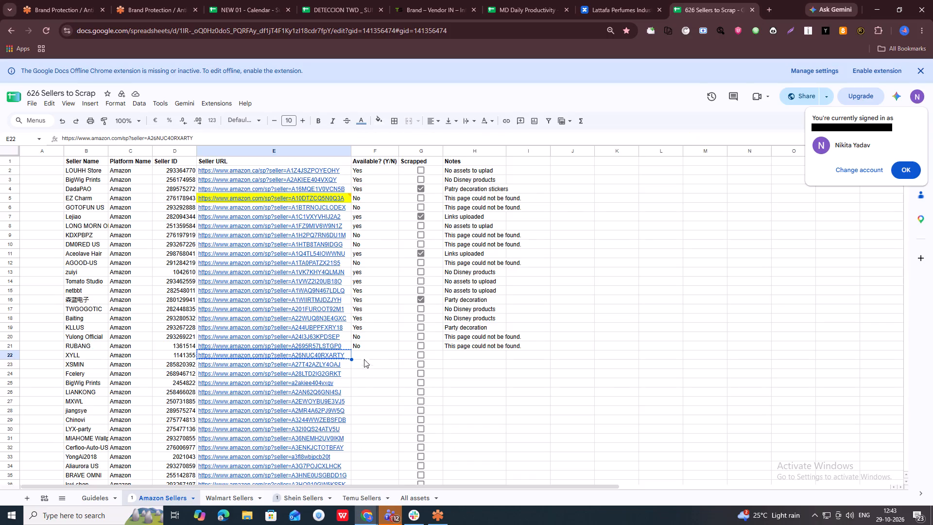
pyautogui.click(363, 327)
pyautogui.hotkey('ctrl', 'c')
pyautogui.click(365, 353)
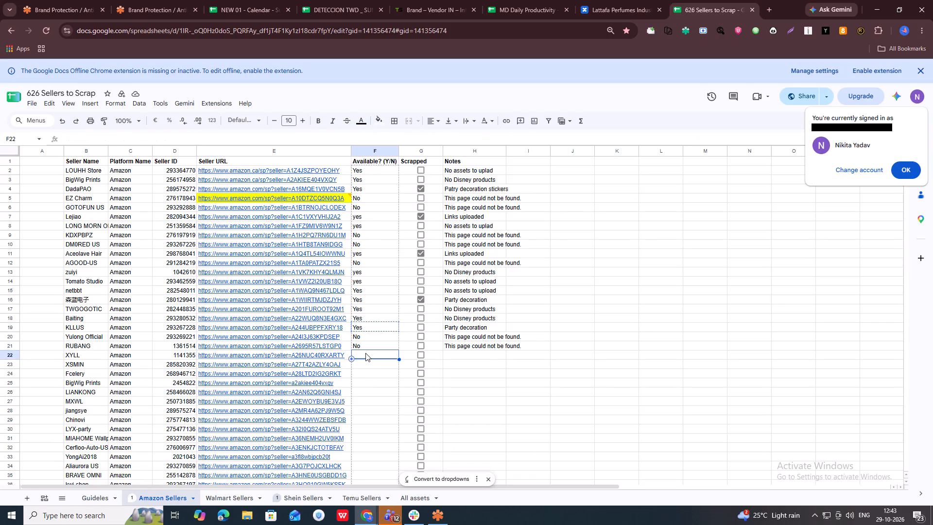
pyautogui.hotkey('ctrl', 'v')
# Copy the note "No assets to upload" from row 14 into XYLL's Notes cell in row 22.
pyautogui.click(468, 280)
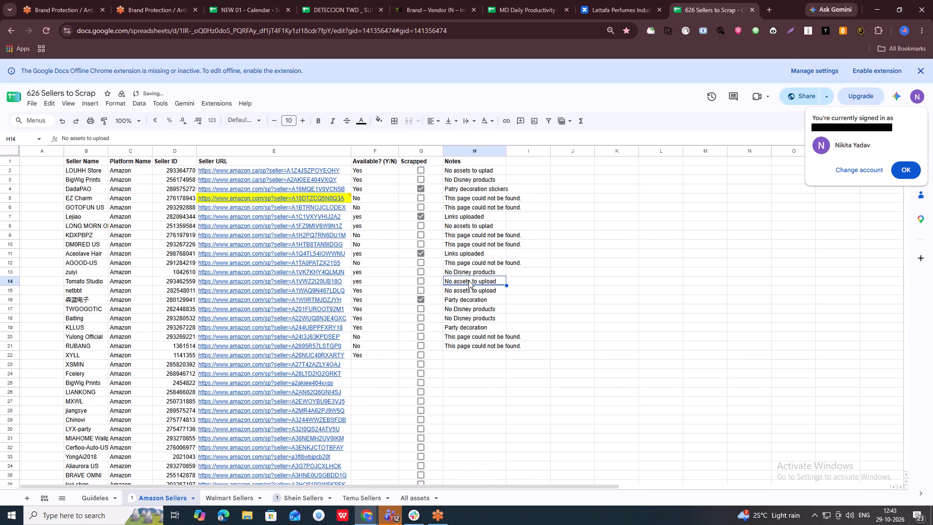
pyautogui.hotkey('ctrl', 'c')
pyautogui.click(462, 355)
pyautogui.hotkey('ctrl', 'v')
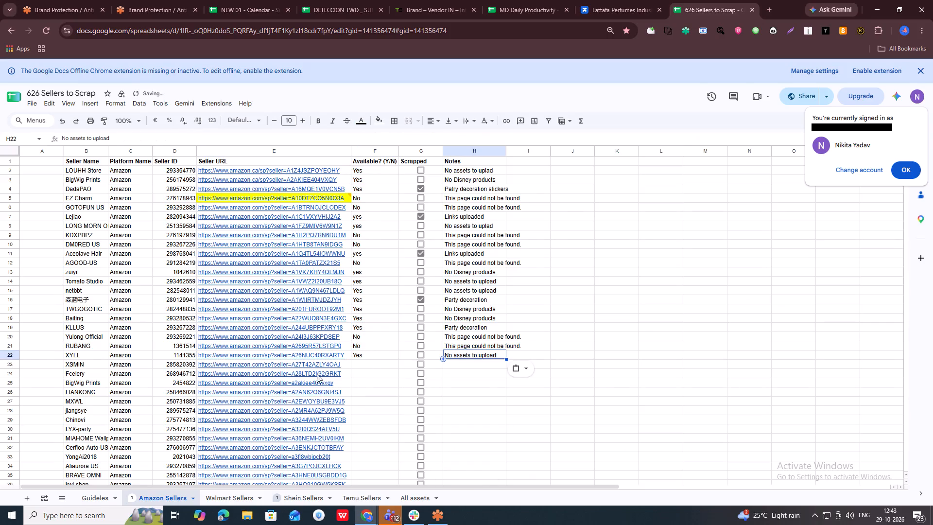
# Copy XSMIN's seller URL from row 23, load it on Amazon and open the seller's storefront.
pyautogui.click(305, 365)
pyautogui.rightClick(305, 365)
pyautogui.hotkey('ctrl', 'c')
pyautogui.hotkey('alt', 'Tab')
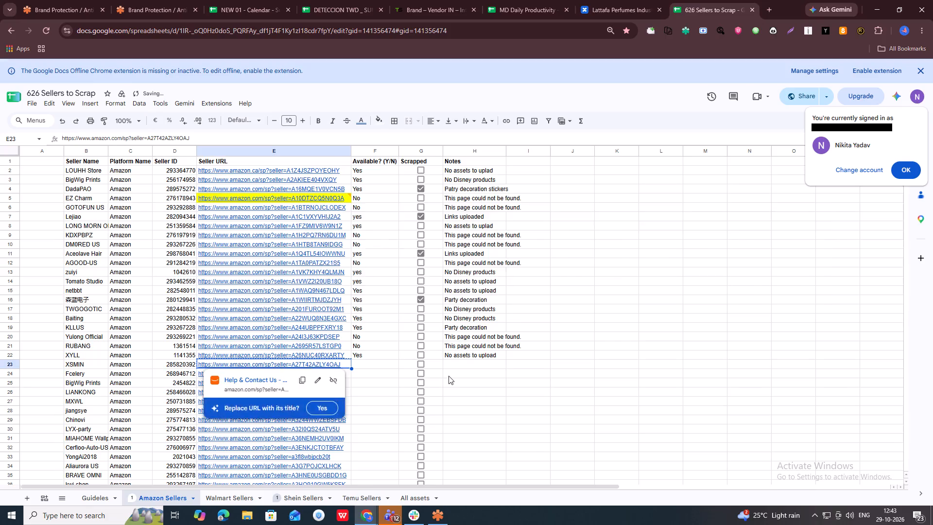
pyautogui.click(312, 39)
pyautogui.click(311, 30)
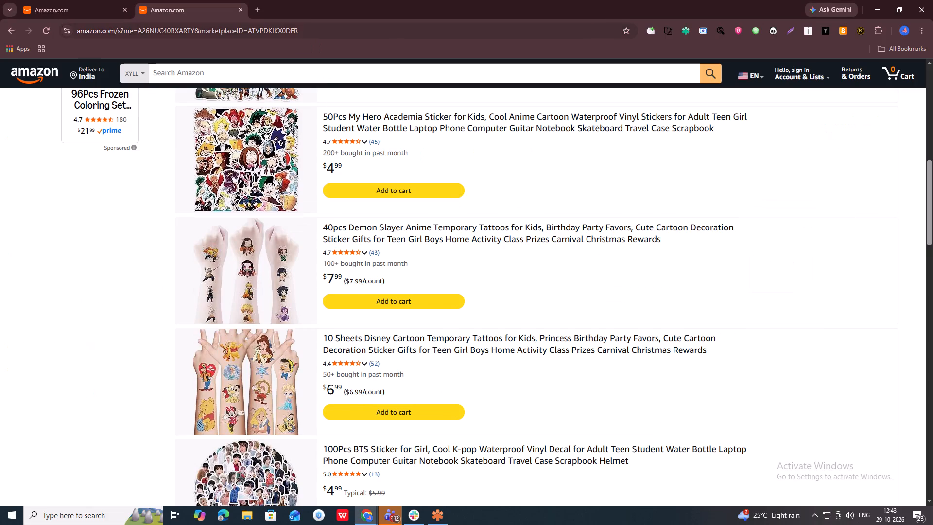
pyautogui.hotkey('ctrl', 'v')
pyautogui.press('Return')
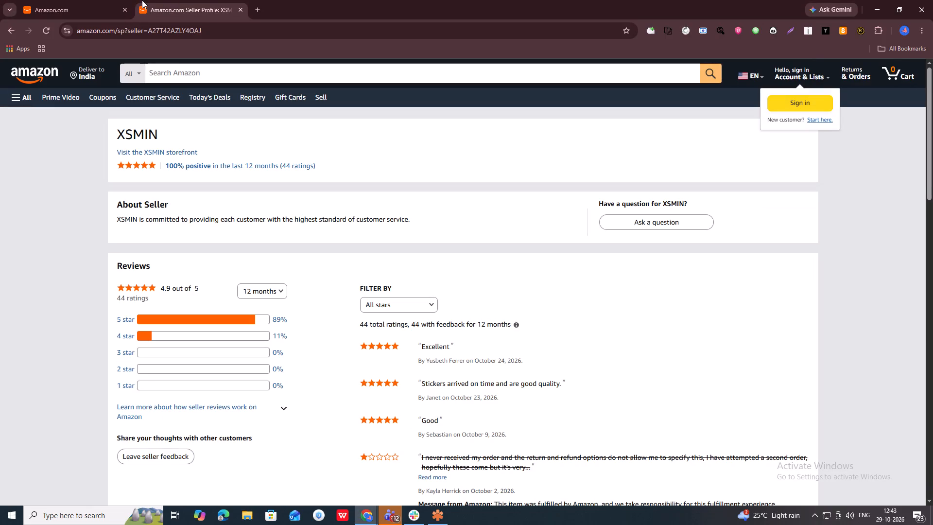
pyautogui.click(168, 152)
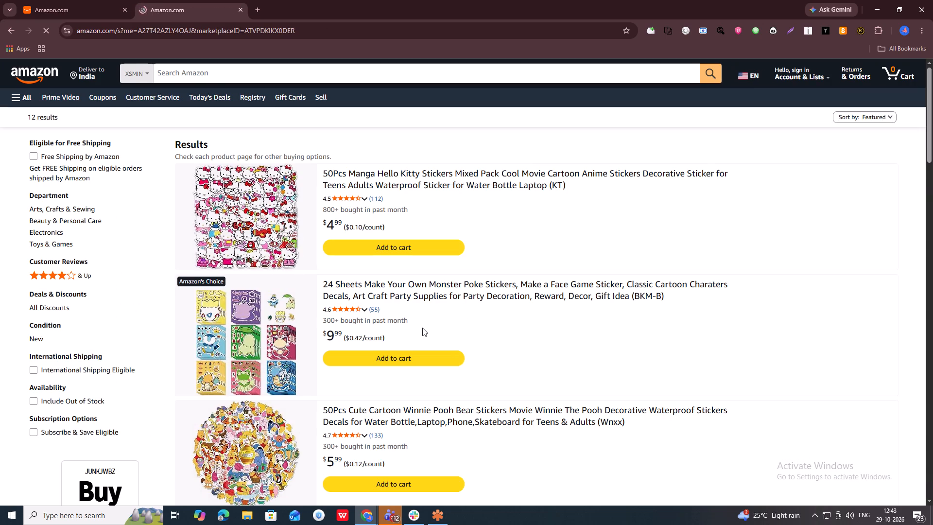
# Examine all listings in XSMIN's storefront for Disney-themed stickers and other Disney products.
pyautogui.scroll(-4, 420, 325)
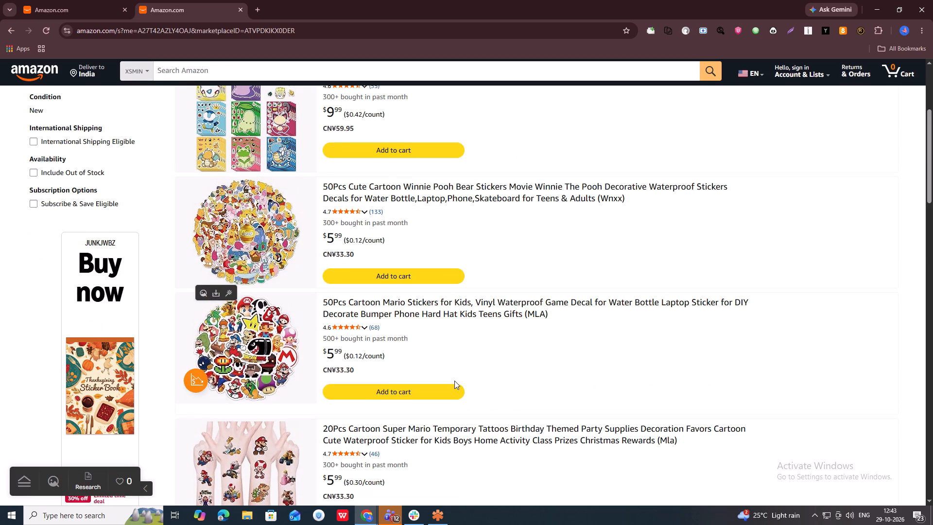
pyautogui.scroll(-12, 454, 379)
pyautogui.scroll(-6, 548, 398)
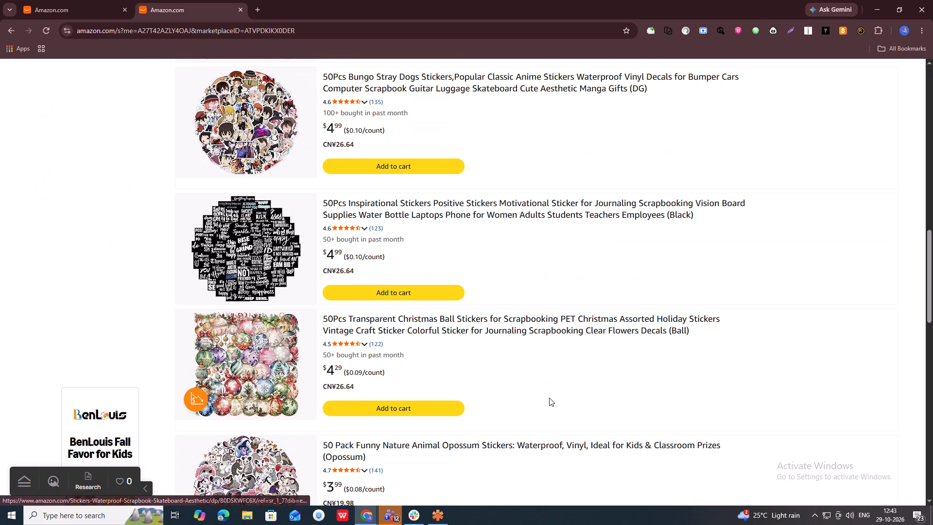
pyautogui.scroll(-13, 465, 342)
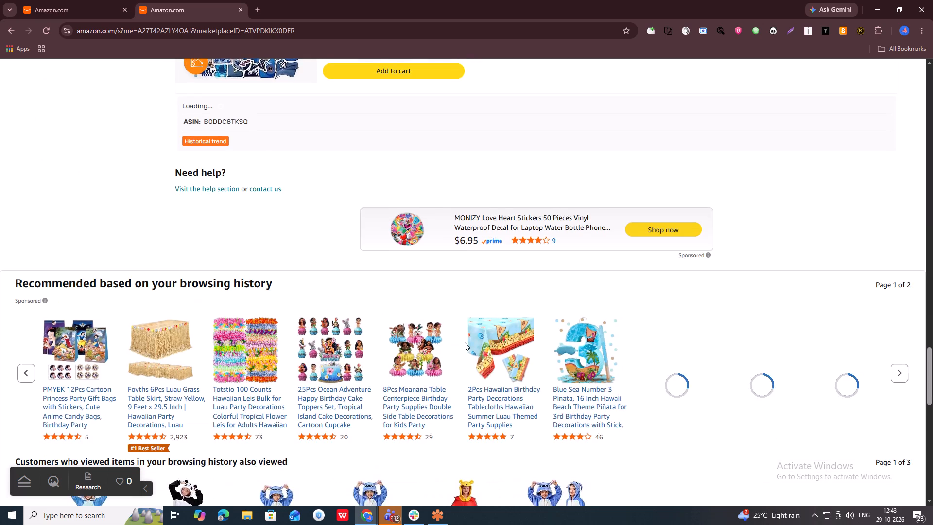
pyautogui.scroll(8, 465, 342)
pyautogui.scroll(14, 465, 342)
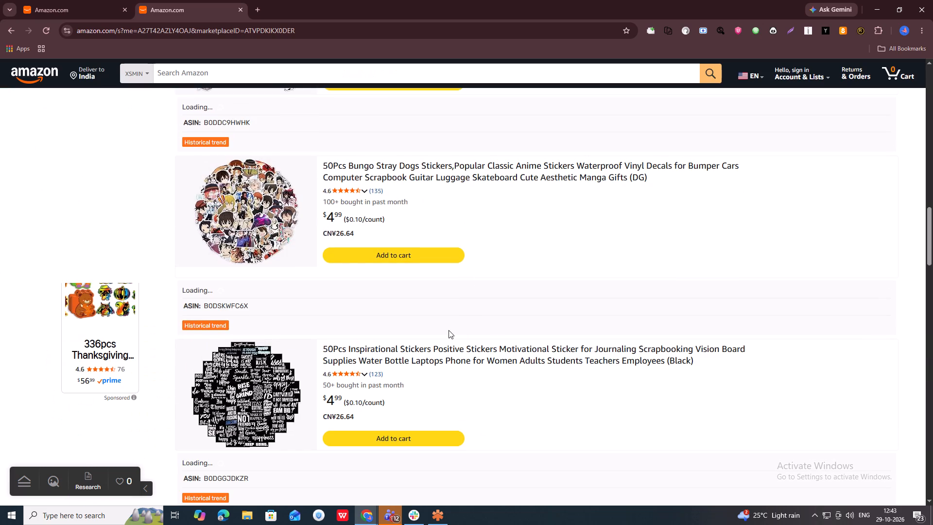
pyautogui.scroll(13, 449, 330)
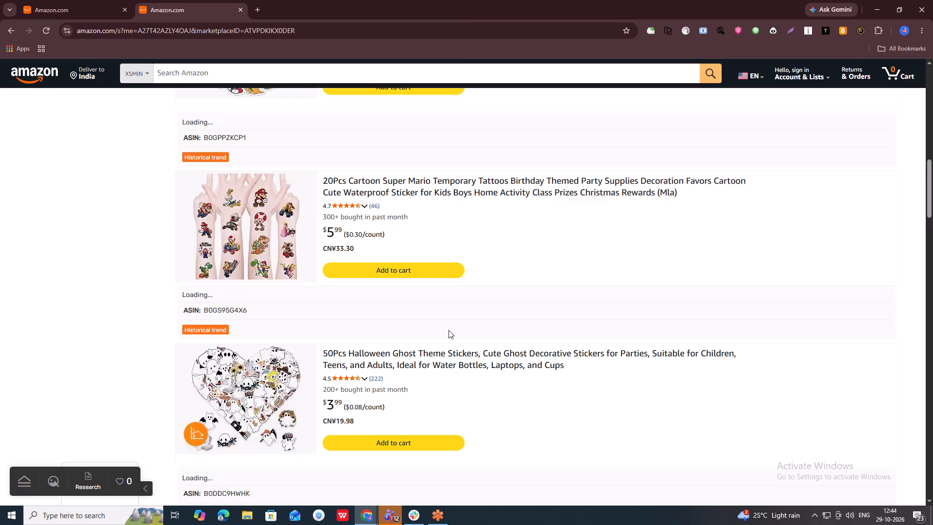
pyautogui.scroll(14, 449, 330)
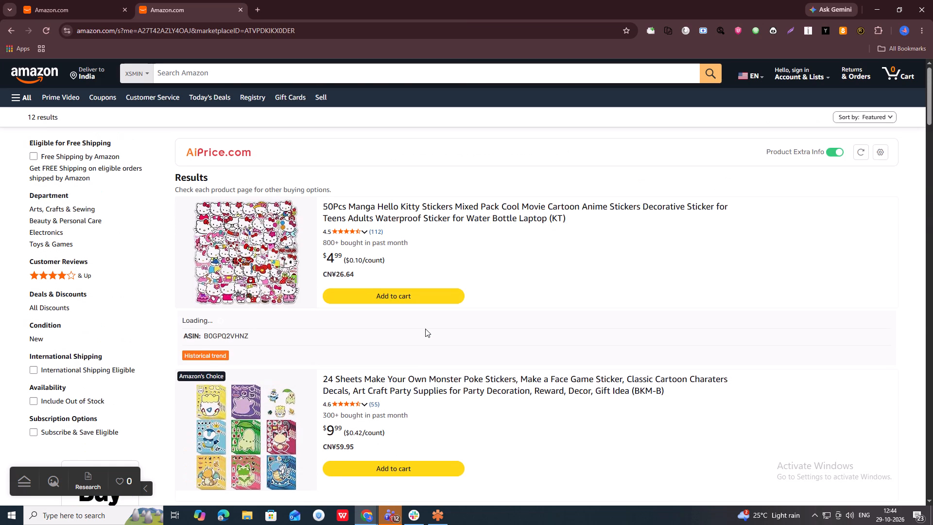
# Switch to the 626 Sellers to Scrap spreadsheet.
pyautogui.hotkey('alt', 'Tab')
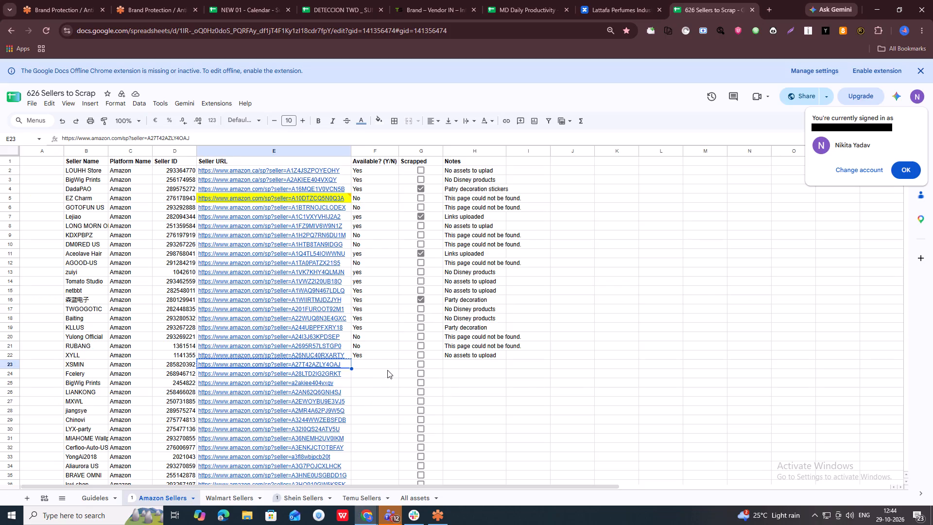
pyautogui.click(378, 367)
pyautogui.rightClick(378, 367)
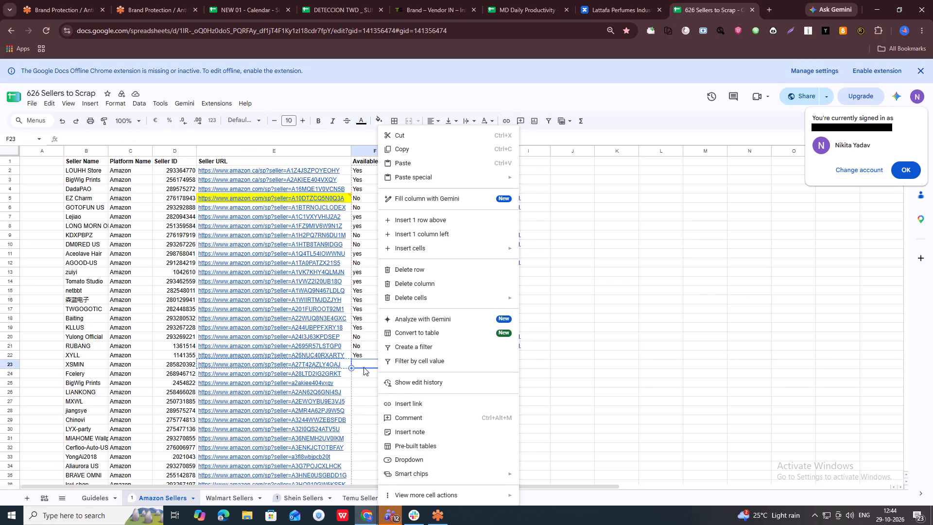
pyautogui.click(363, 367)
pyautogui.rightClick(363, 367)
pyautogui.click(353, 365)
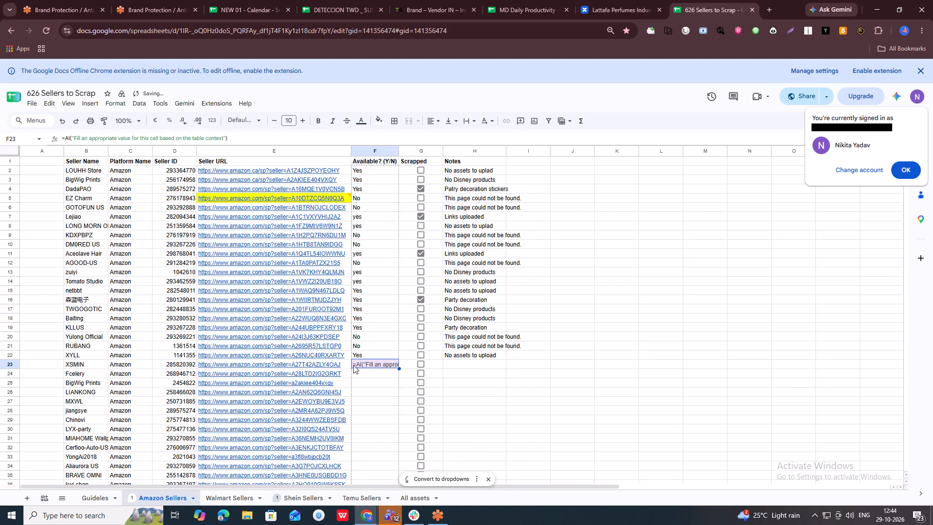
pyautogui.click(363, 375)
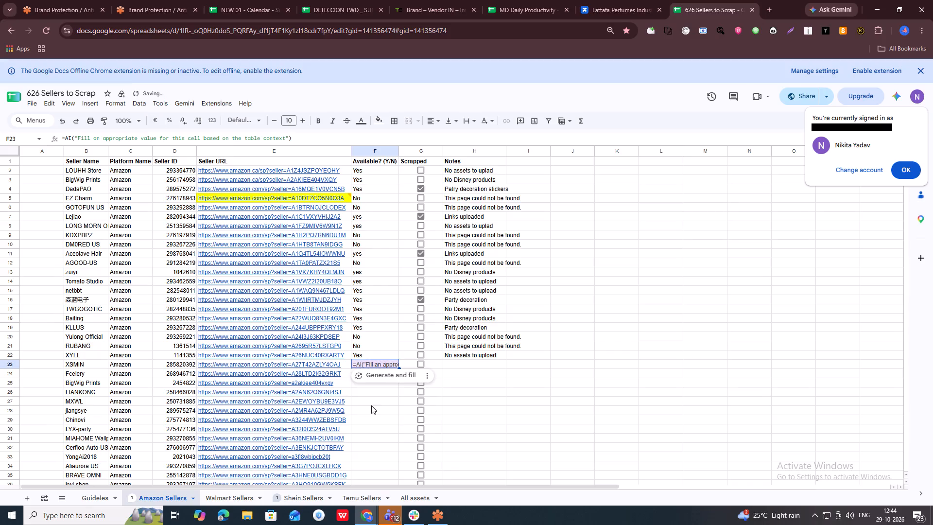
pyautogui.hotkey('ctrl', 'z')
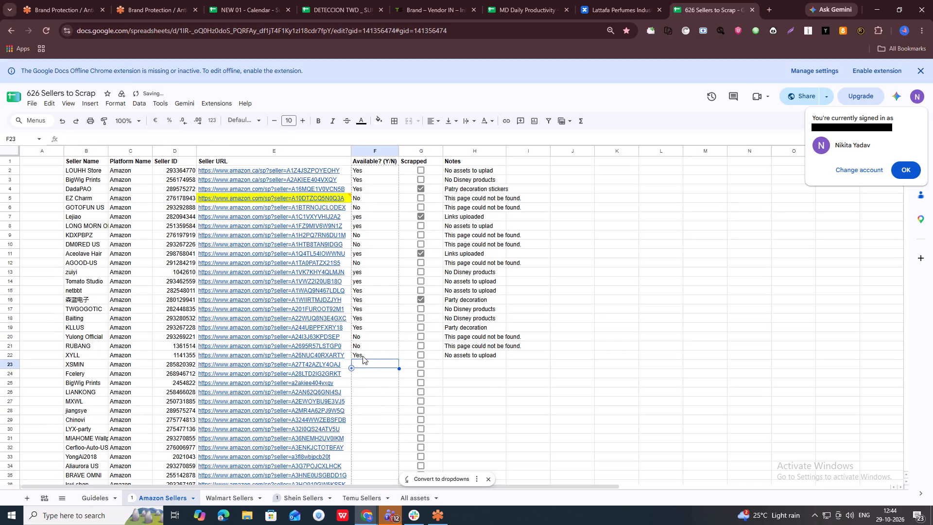
# Fill XSMIN's Available cell in row 23 with the "Yes" from row 22.
pyautogui.click(365, 355)
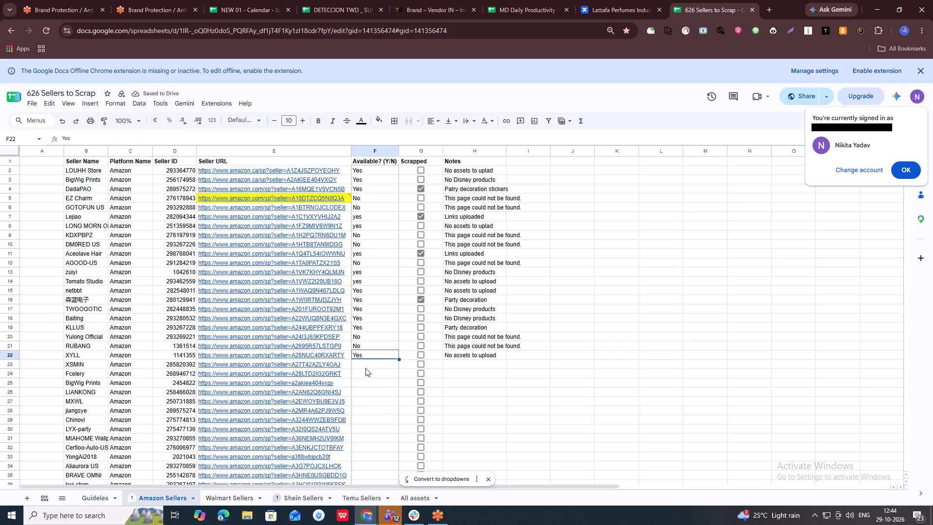
pyautogui.click(365, 368)
pyautogui.hotkey('ctrl', 'd')
# Copy the note "No Disney products" from row 18 into XSMIN's Notes cell in row 23.
pyautogui.click(458, 364)
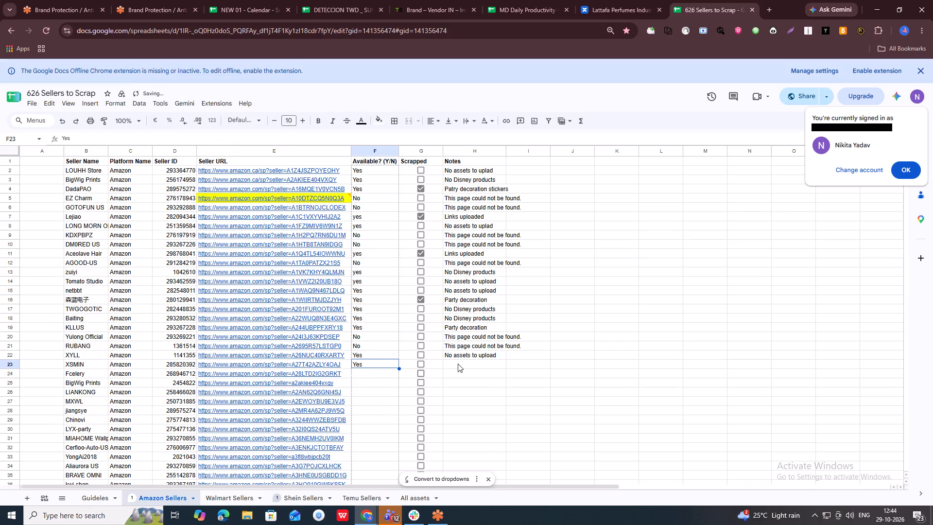
pyautogui.click(465, 317)
pyautogui.hotkey('ctrl', 'c')
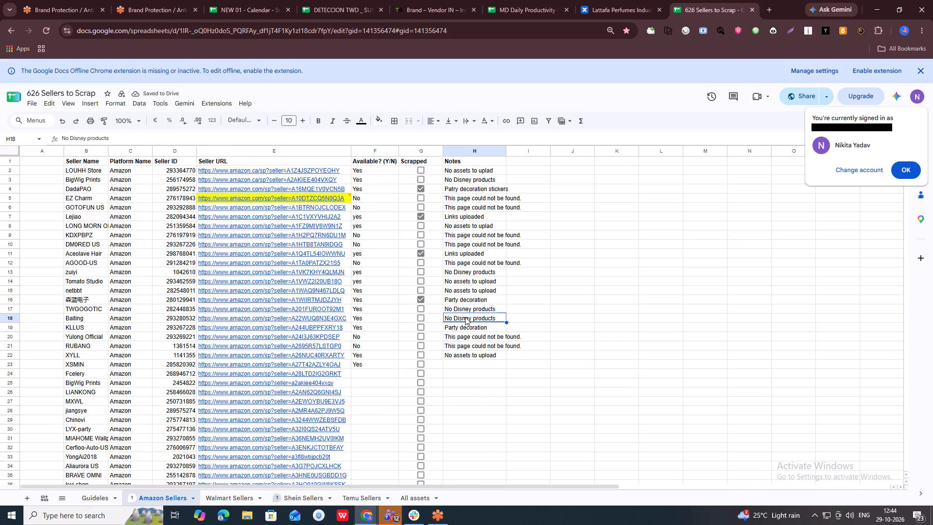
pyautogui.click(465, 365)
pyautogui.hotkey('ctrl', 'v')
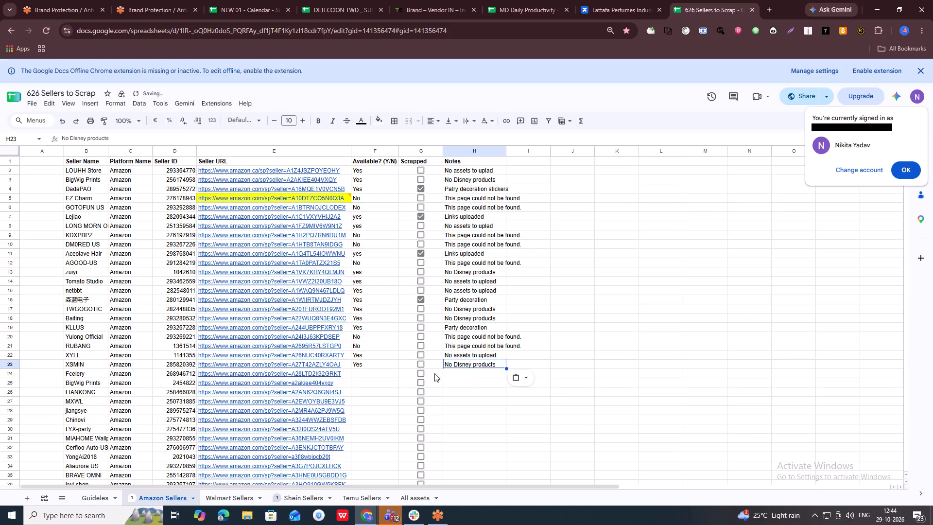
# Copy Fcelery's seller URL from row 24, load it on Amazon and open the seller's storefront.
pyautogui.click(334, 371)
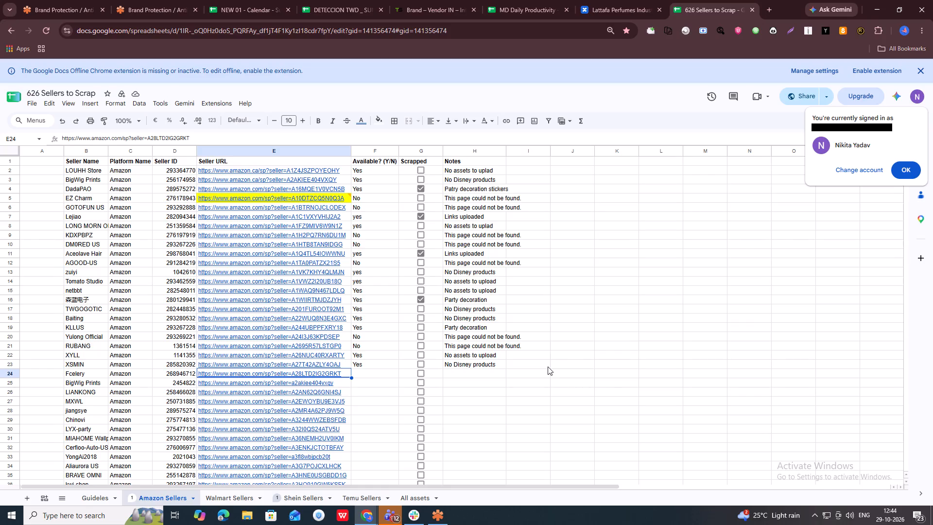
pyautogui.hotkey('ctrl', 'c')
pyautogui.hotkey('alt', 'Tab')
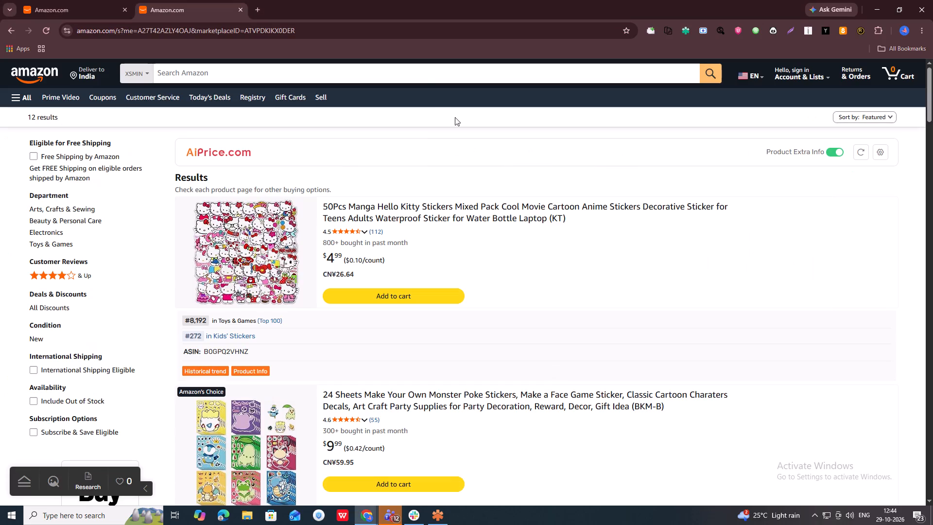
pyautogui.click(430, 27)
pyautogui.hotkey('ctrl', 'v')
pyautogui.press('Return')
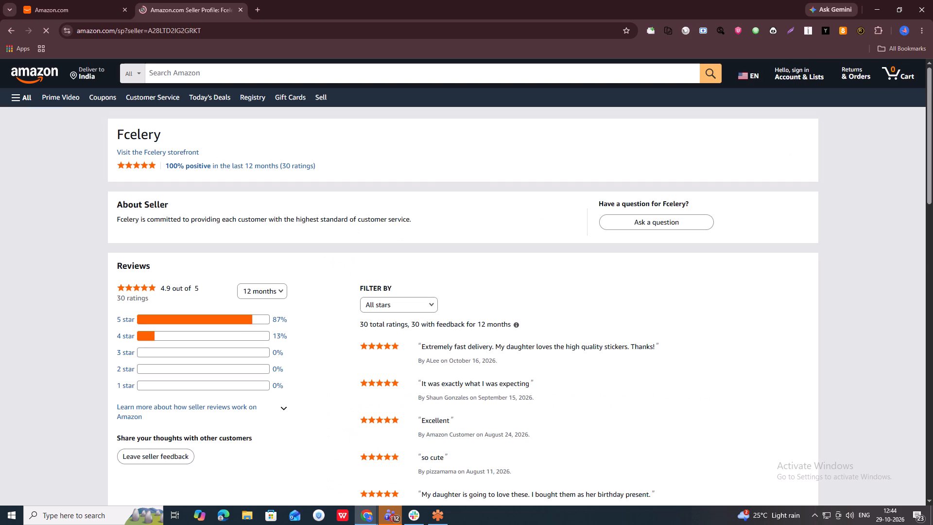
pyautogui.click(168, 155)
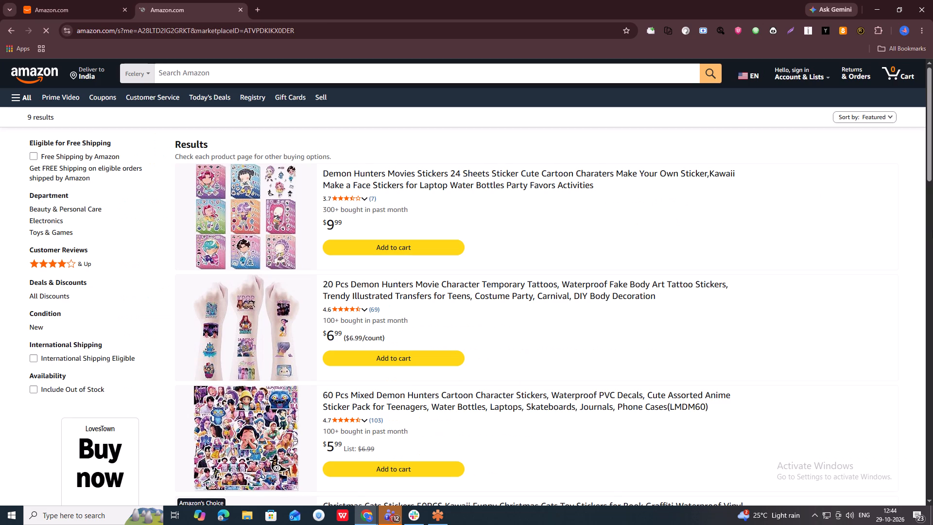
# Examine all listings in Fcelery's storefront for Disney-themed stickers and other Disney products.
pyautogui.scroll(-6, 428, 422)
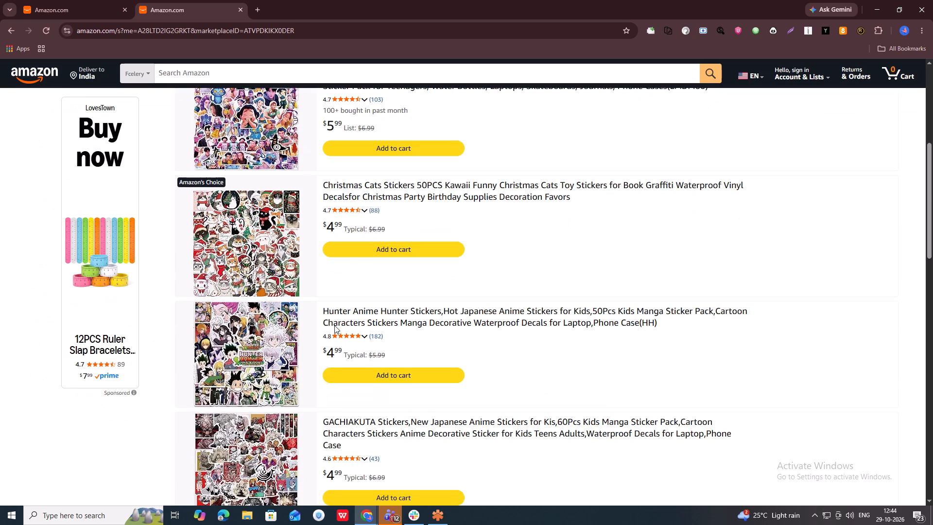
pyautogui.scroll(-10, 395, 342)
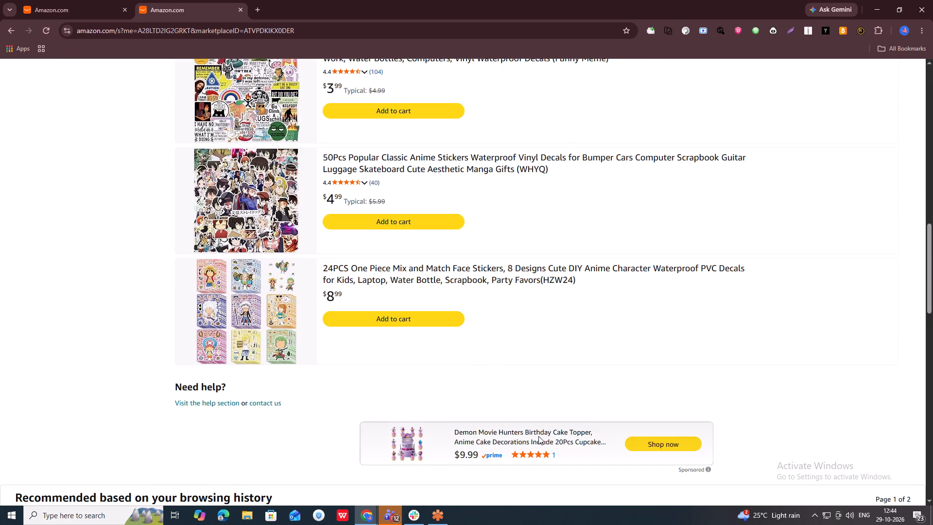
pyautogui.scroll(-6, 517, 361)
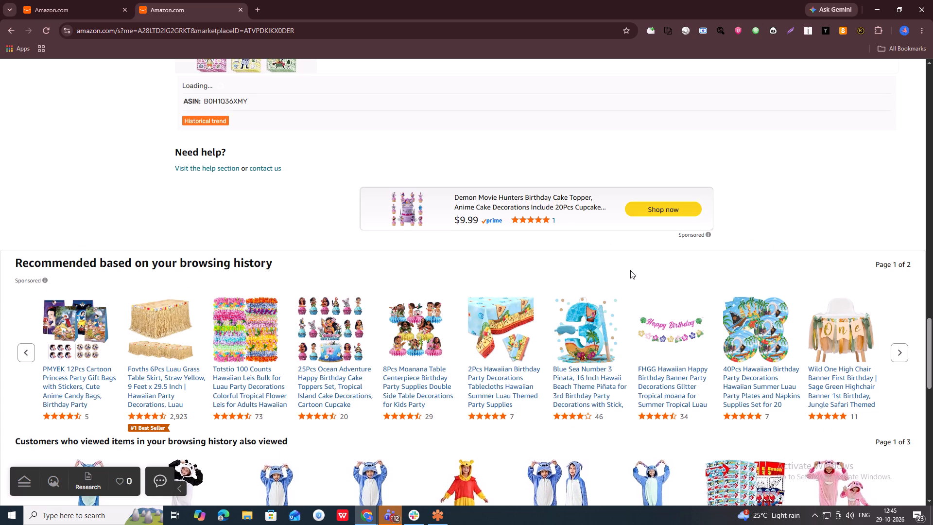
pyautogui.scroll(8, 331, 323)
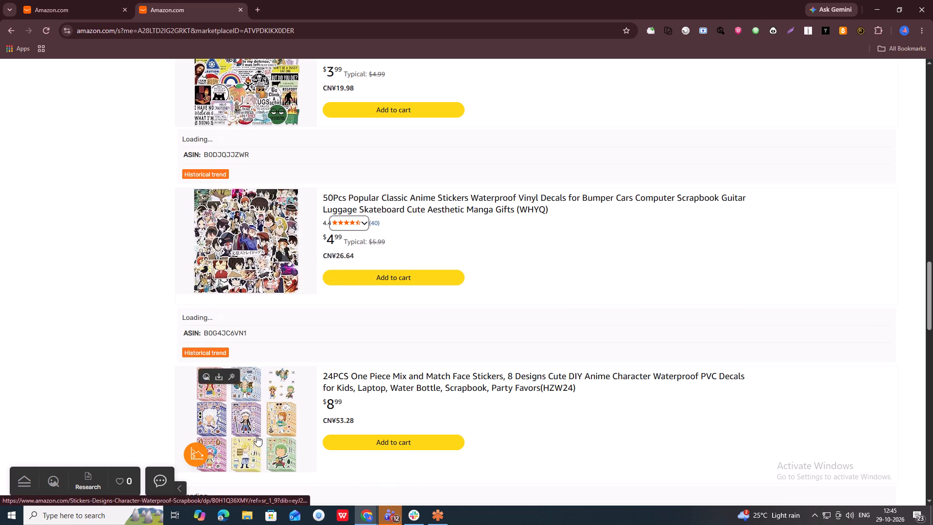
pyautogui.scroll(18, 254, 435)
# In 626 Sellers to Scrap, fill Fcelery's row 24 with availability "Yes" and note "No Disney products" from row 23.
pyautogui.hotkey('alt', 'Tab')
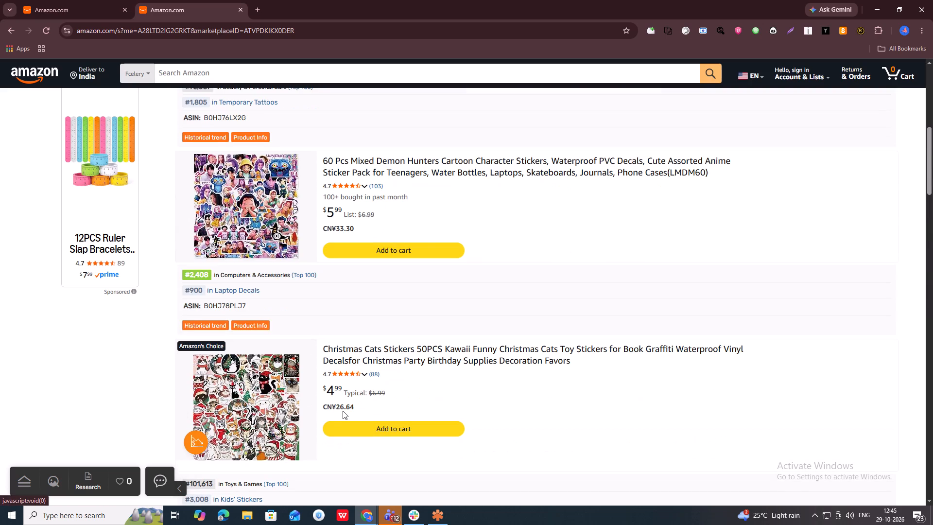
pyautogui.click(362, 373)
pyautogui.hotkey('ctrl', 'd')
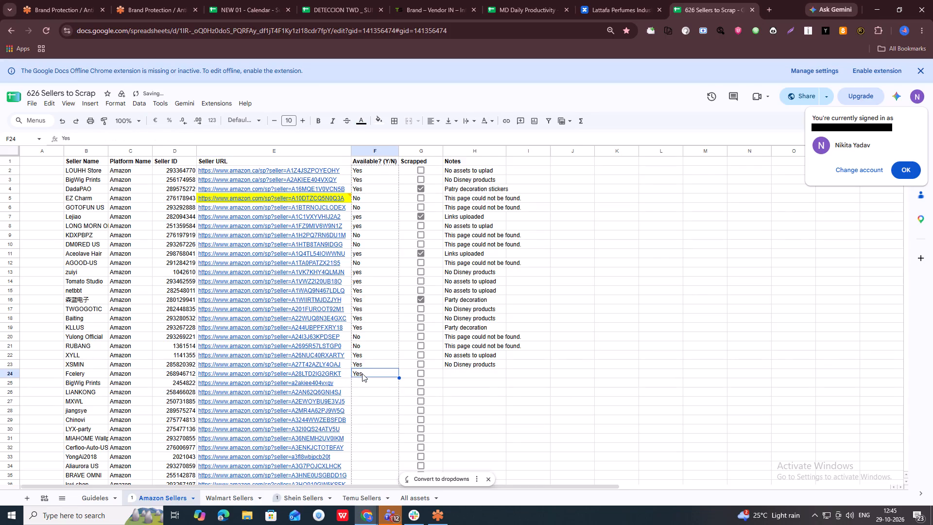
pyautogui.press('Right')
pyautogui.press('Right')
pyautogui.hotkey('ctrl', 'd')
# Copy BigWig Prints' seller URL from row 25, load it on Amazon and open the seller's storefront.
pyautogui.press('Down')
pyautogui.press('Left')
pyautogui.press('Left')
pyautogui.press('Left')
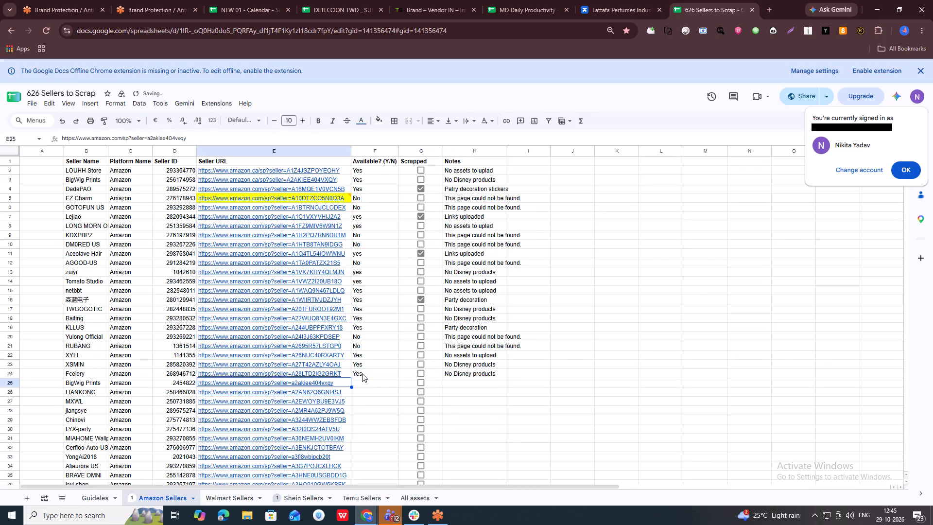
pyautogui.hotkey('ctrl', 'c')
pyautogui.hotkey('alt', 'Tab')
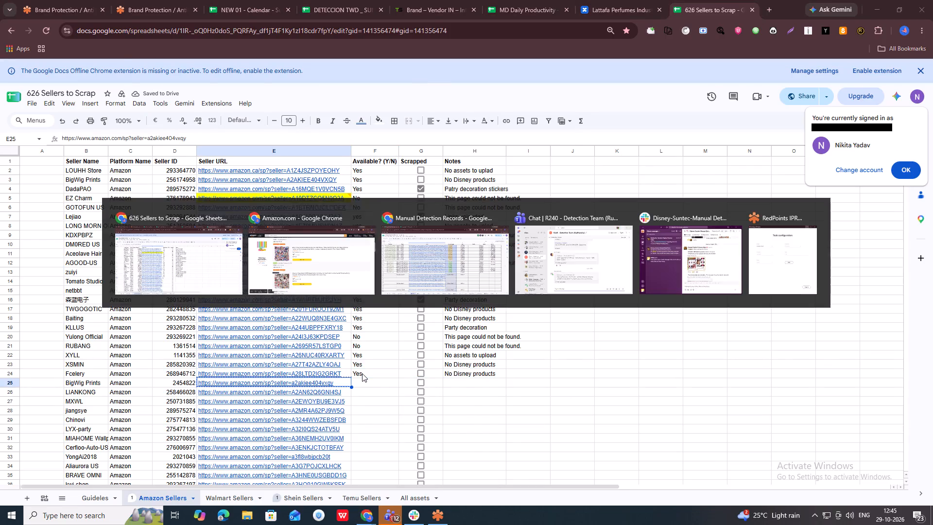
pyautogui.hotkey('ctrl', 'l')
pyautogui.hotkey('ctrl', 'v')
pyautogui.press('Return')
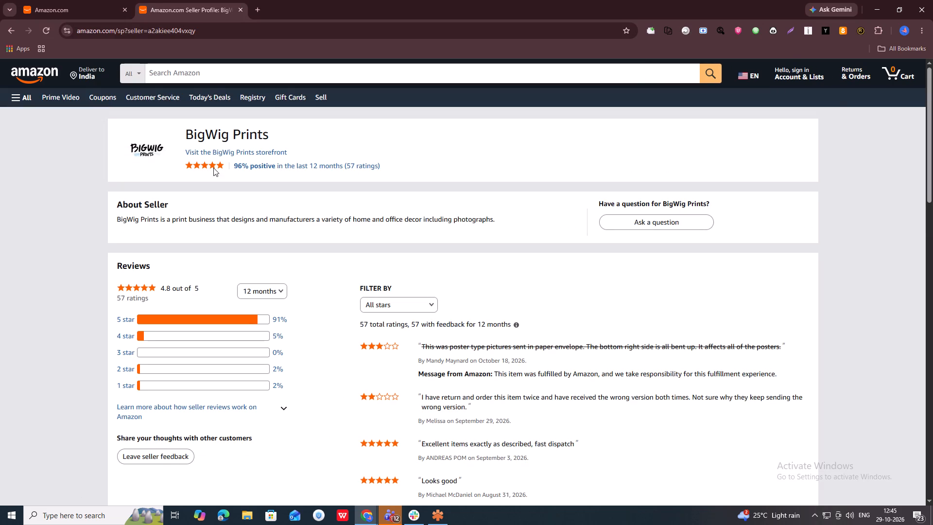
pyautogui.click(234, 152)
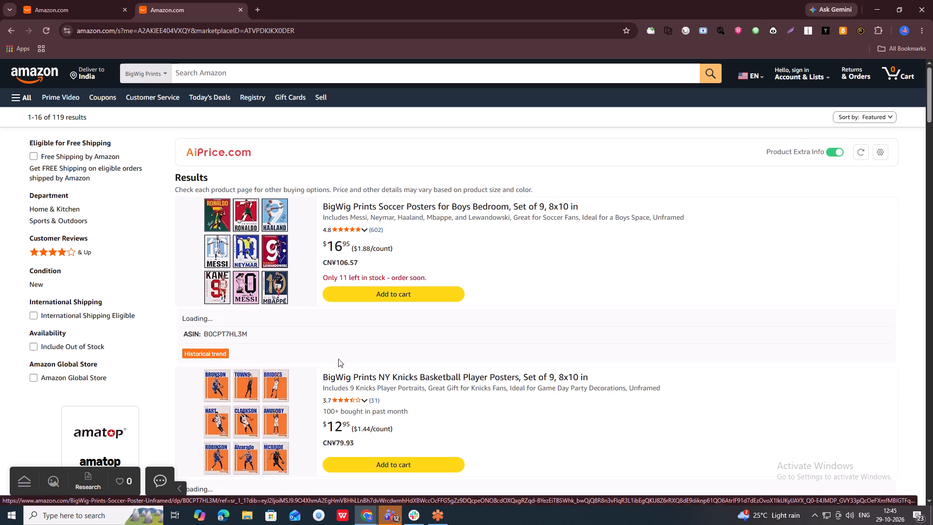
# Examine the poster listings in BigWig Prints' storefront for Disney characters and other Disney products.
pyautogui.scroll(-18, 436, 362)
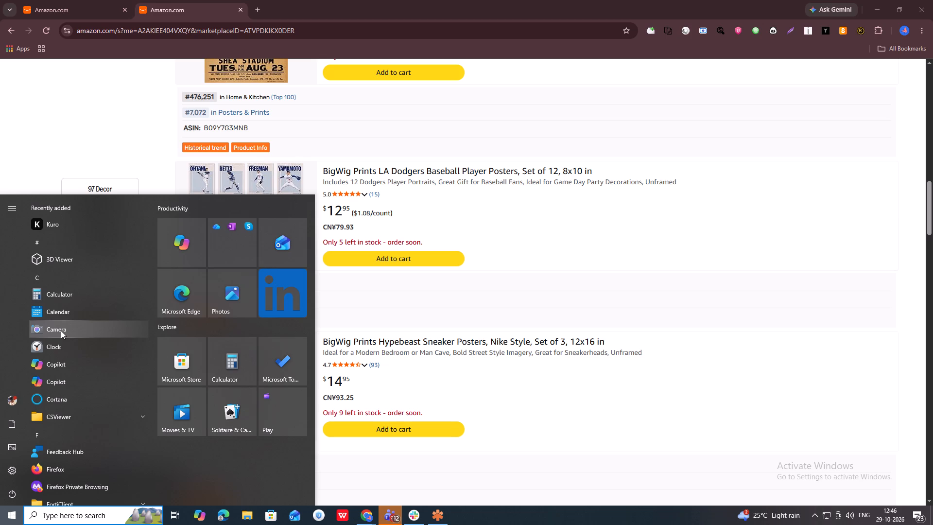
pyautogui.click(62, 227)
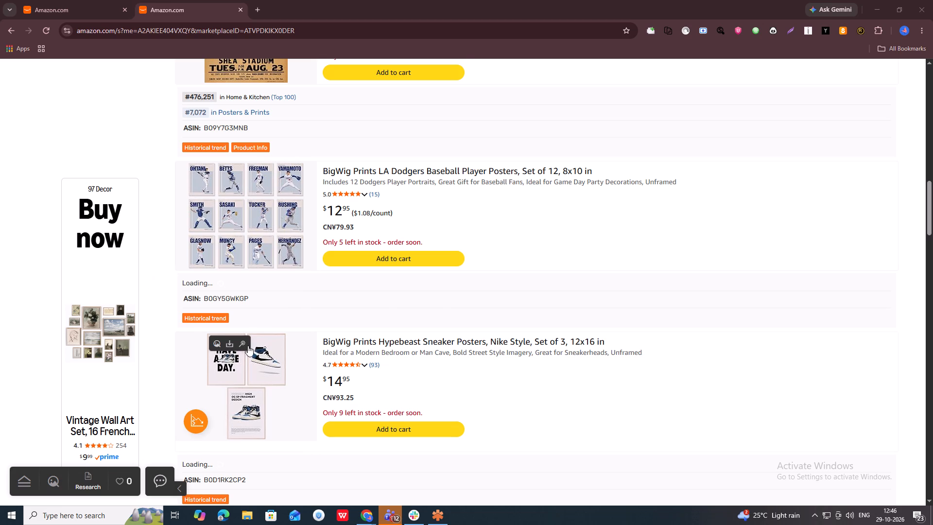
pyautogui.scroll(-13, 456, 308)
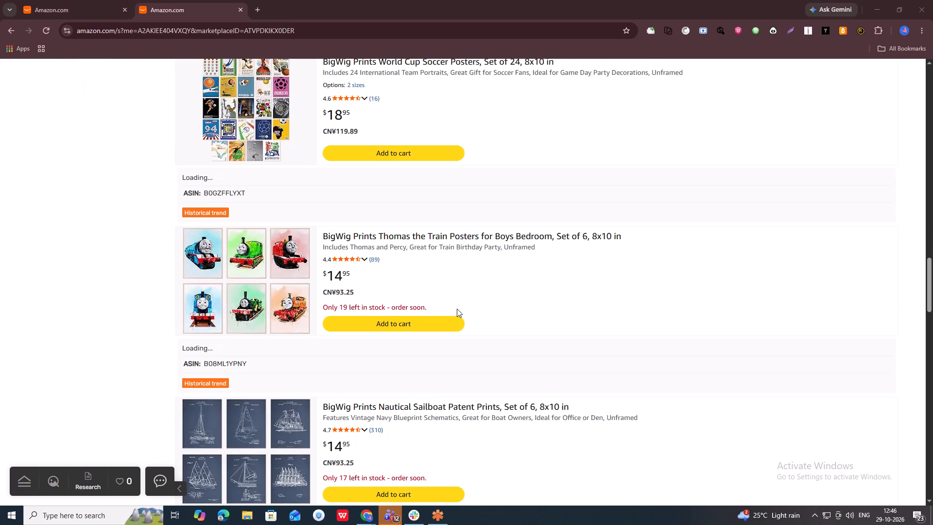
pyautogui.scroll(-12, 457, 309)
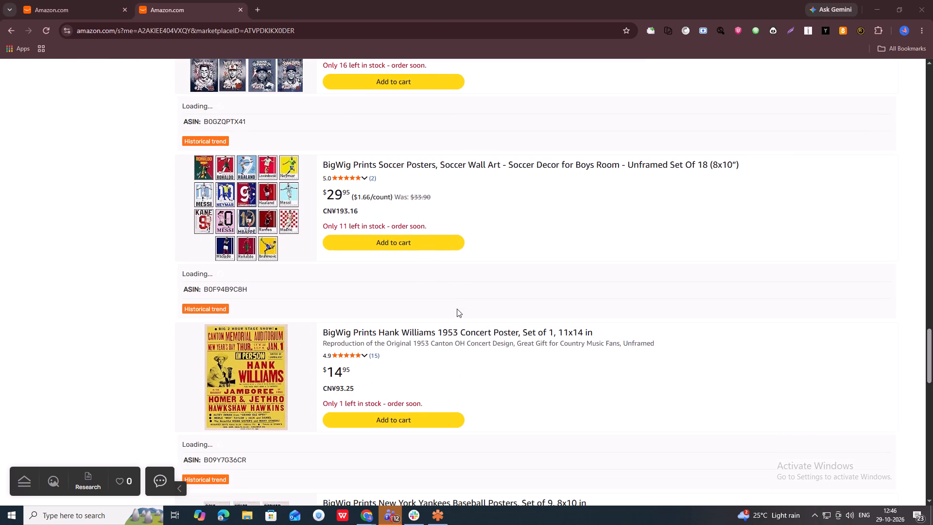